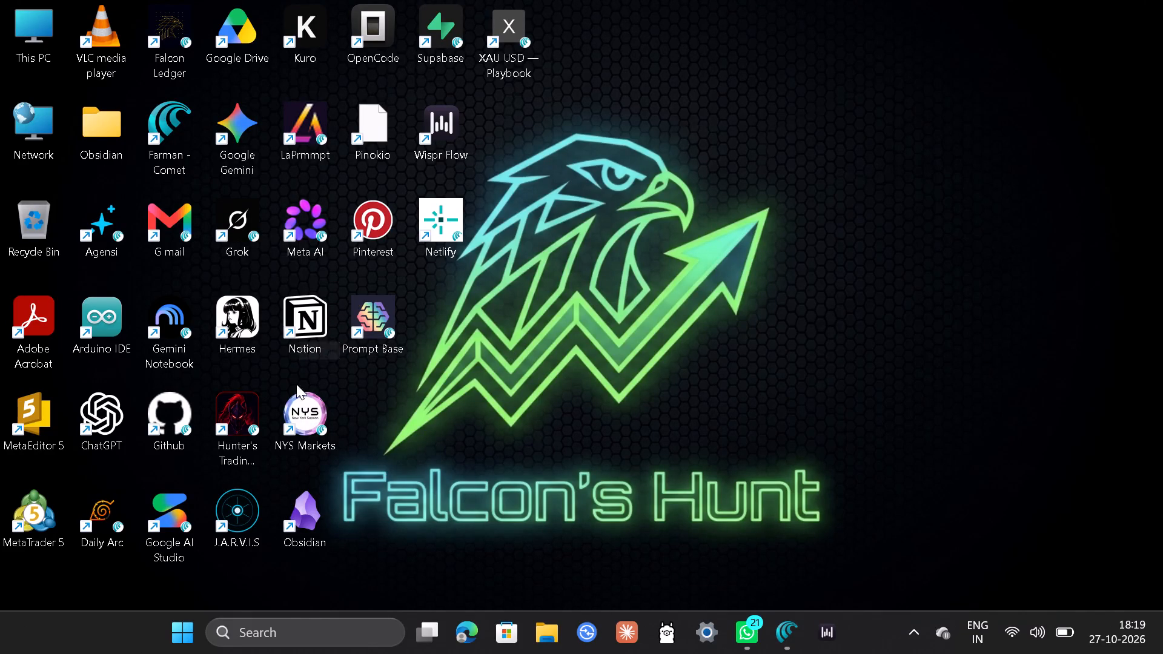
Open PromptBase from the desktop shortcut.
double_click(373, 313)
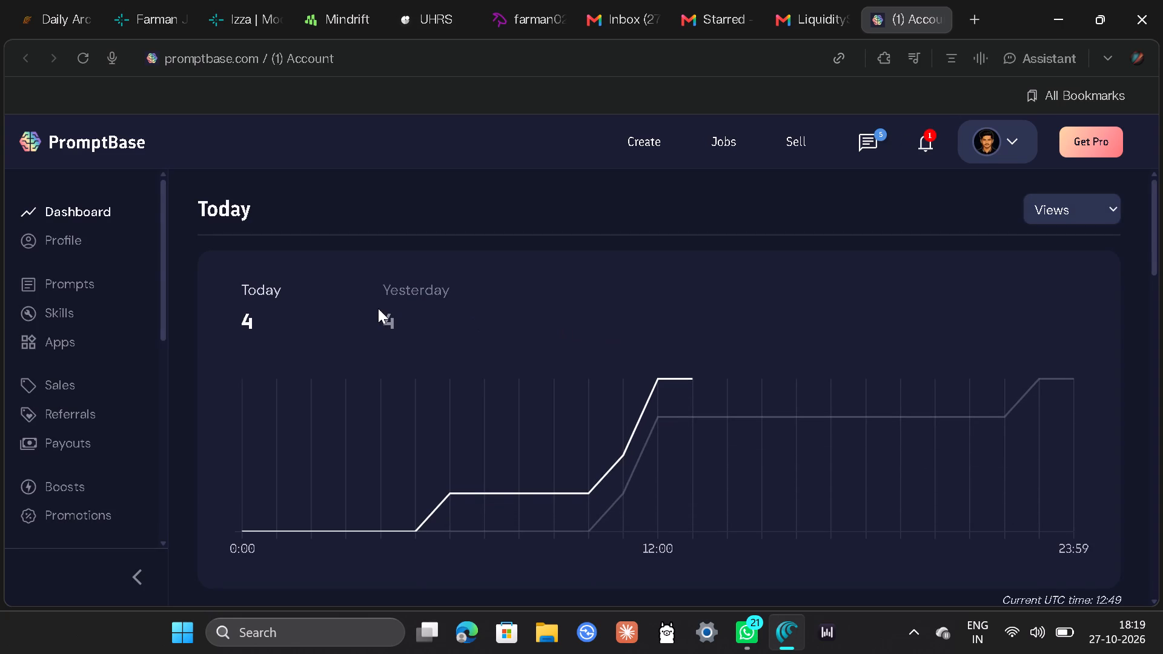
Review the account's Sales records on PromptBase.
left_click(47, 386)
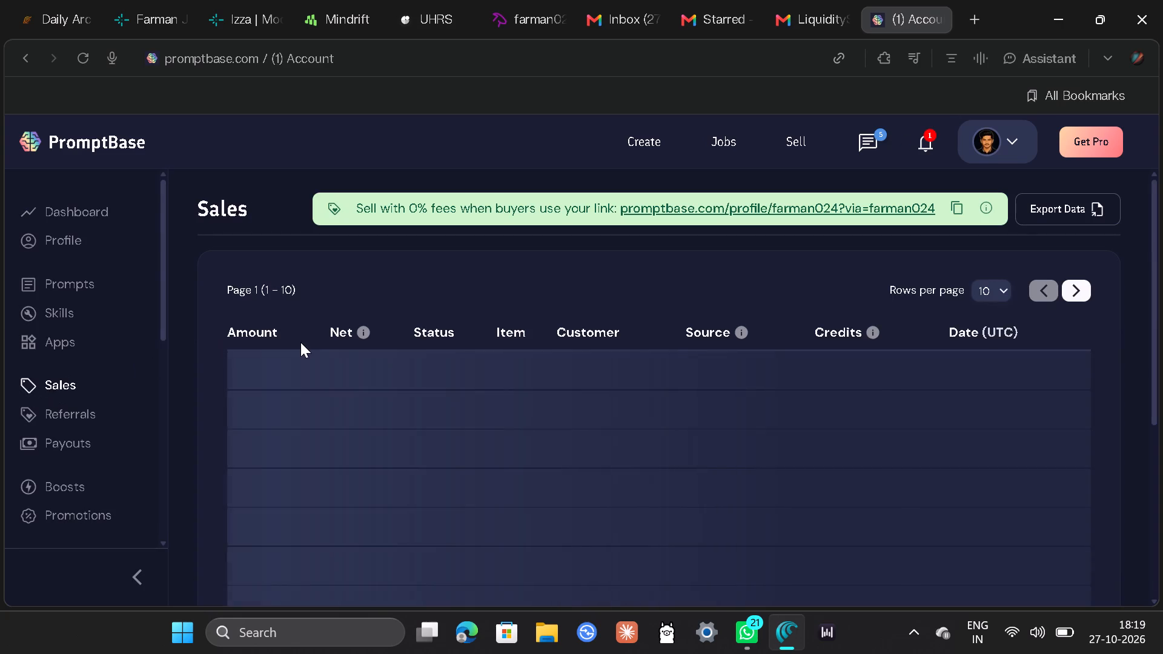
scroll(402, 424, "down", 2)
scroll(402, 424, "up", 1)
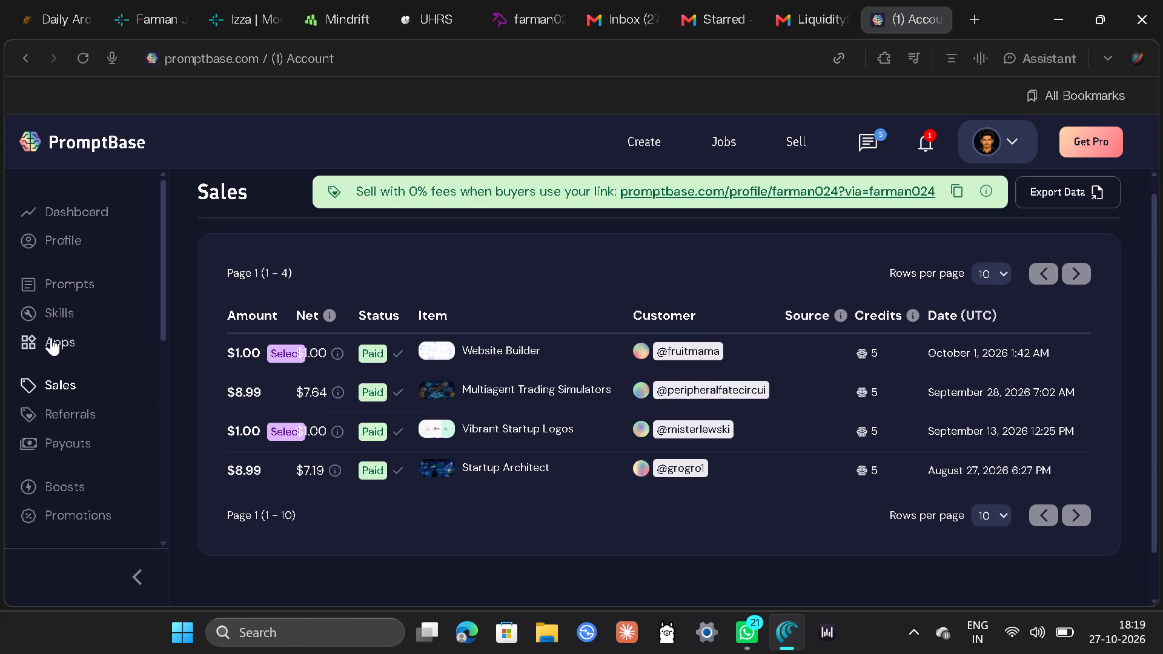
Go to the account's Prompts list and check the latest notifications from there.
left_click(61, 292)
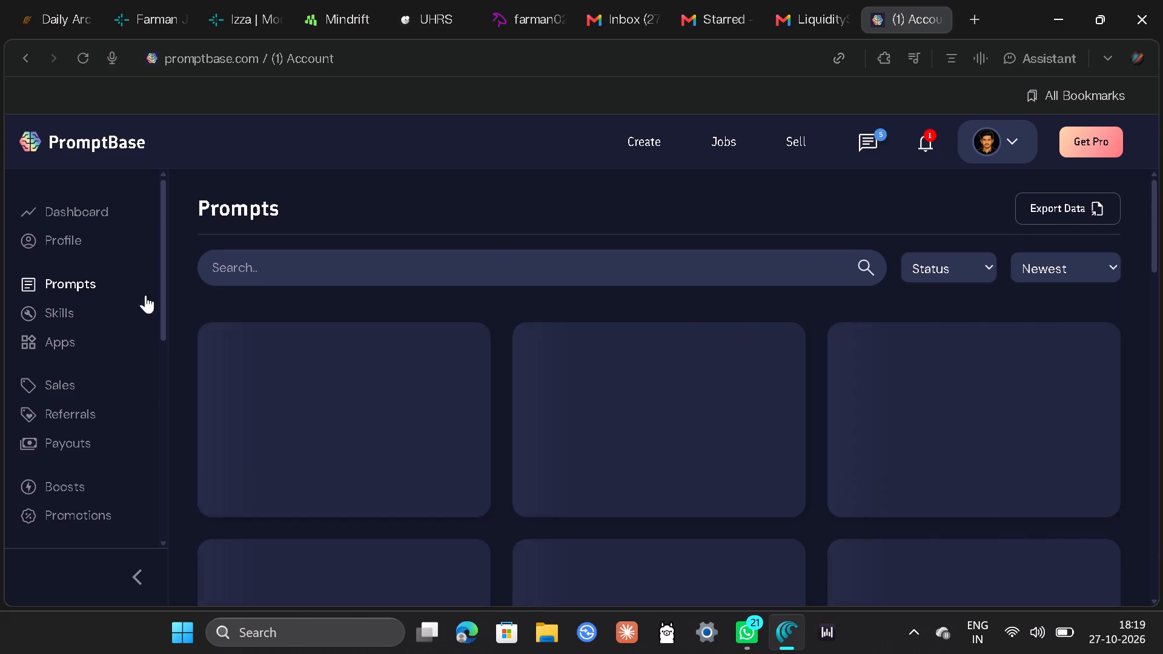
scroll(557, 357, "up", 1)
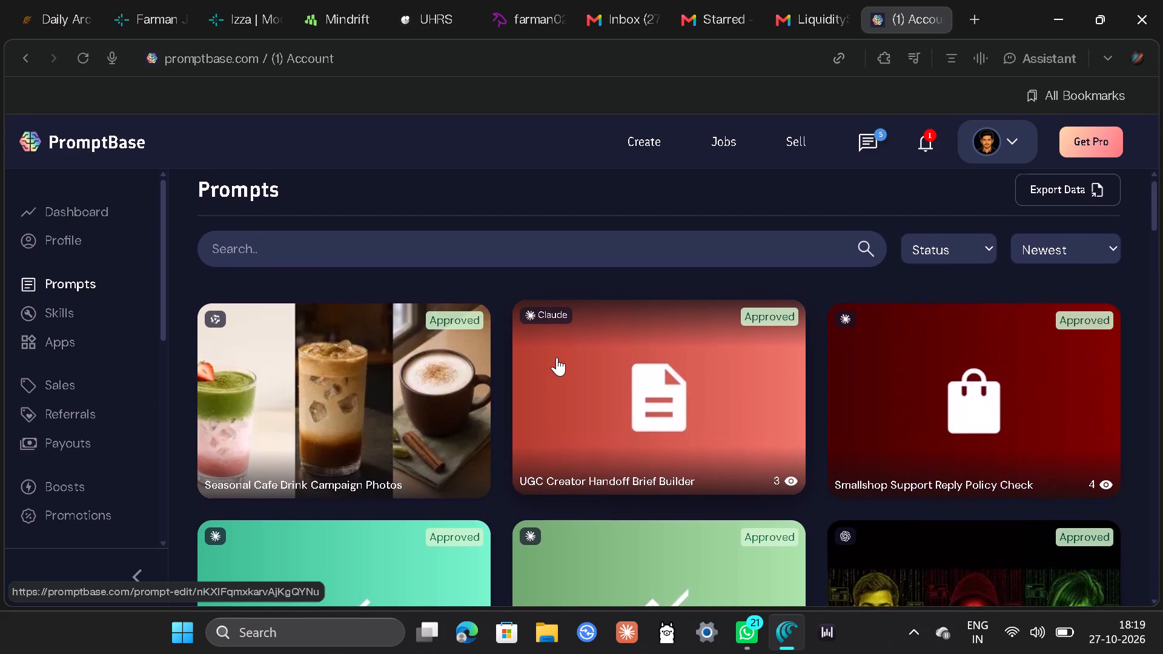
scroll(557, 357, "up", 1)
left_click(915, 132)
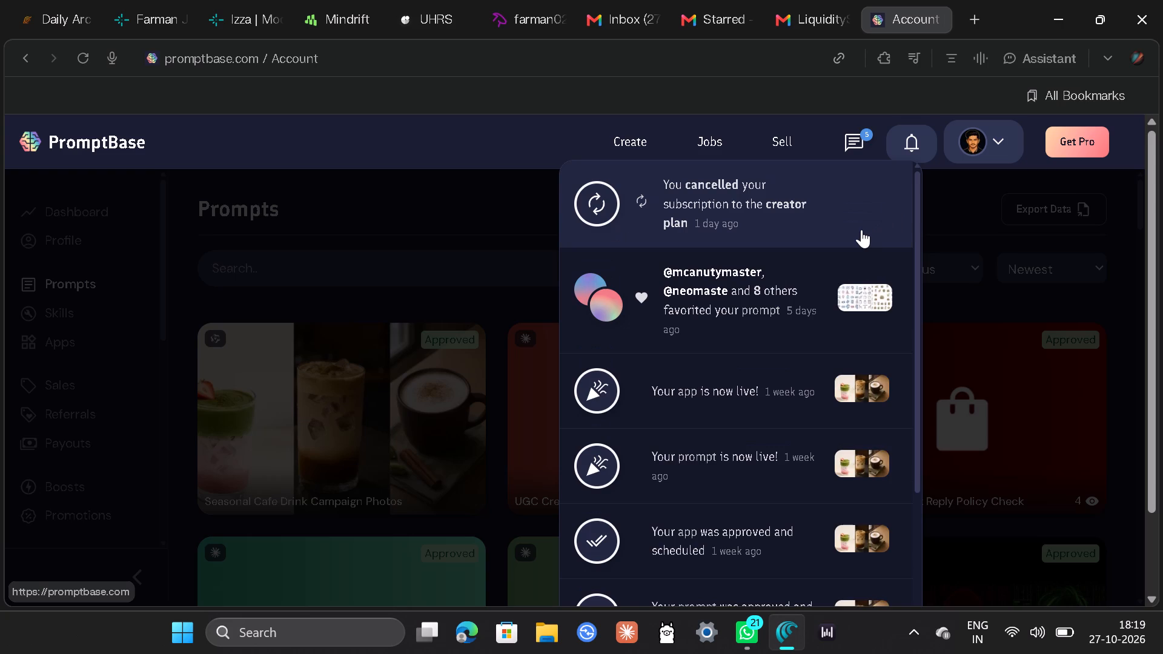
left_click(486, 256)
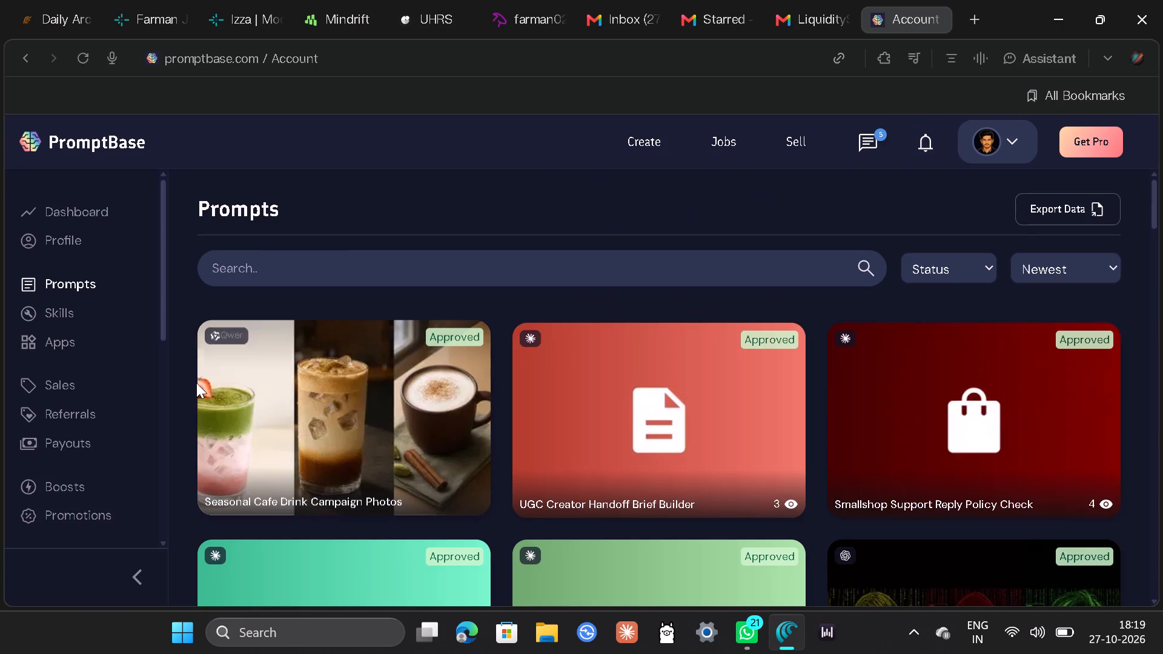
Open the account's Uses page and check for usage records beyond the first page.
scroll(55, 478, "down", 6)
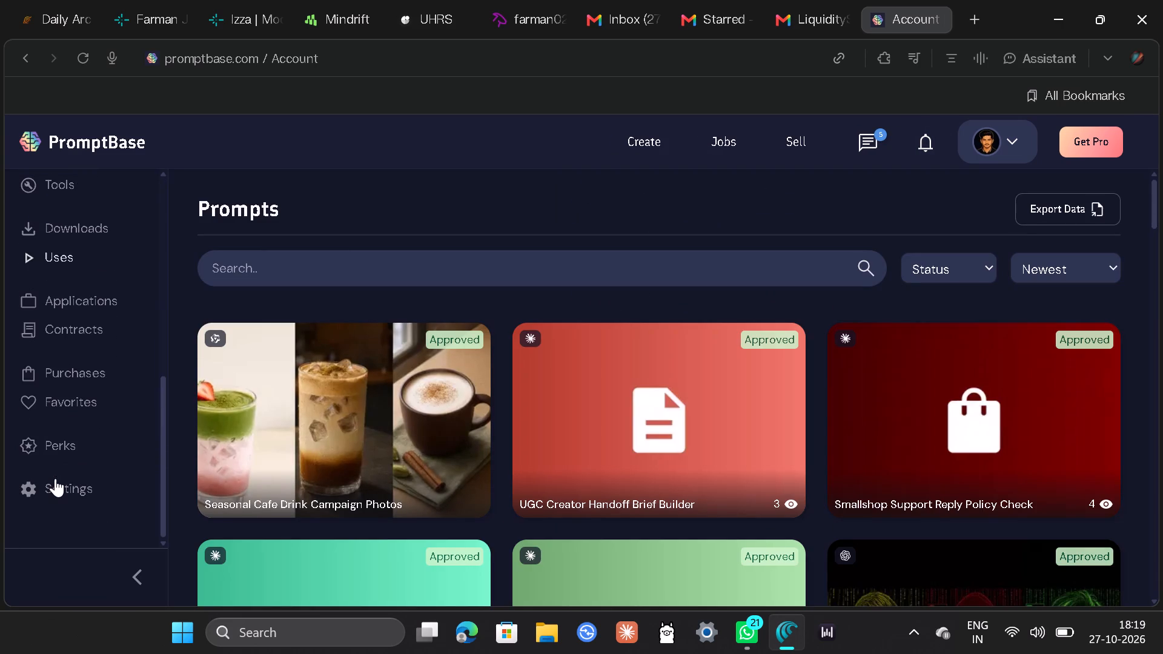
scroll(55, 478, "up", 3)
scroll(55, 478, "down", 4)
left_click(76, 256)
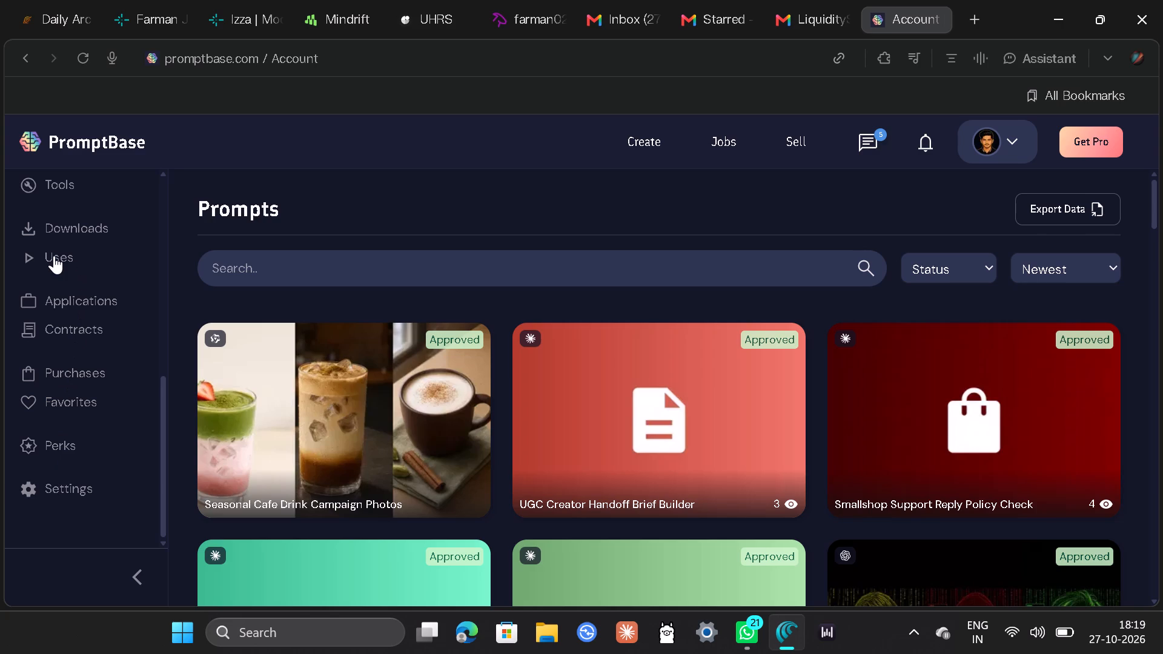
left_click(50, 256)
scroll(568, 441, "down", 2)
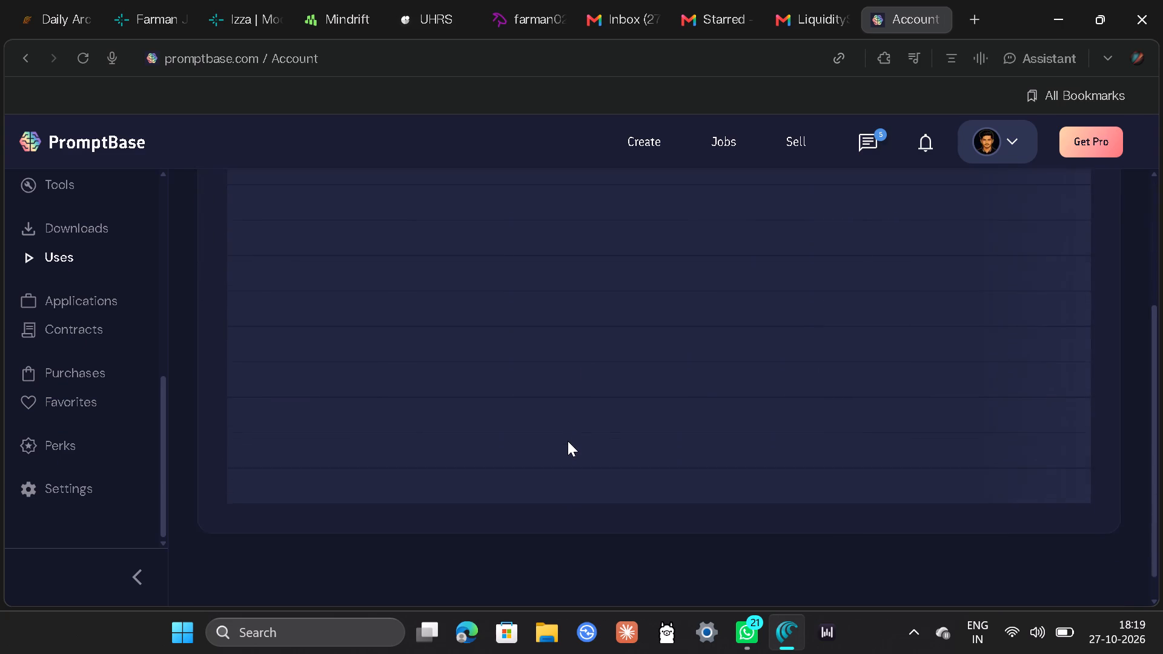
scroll(568, 441, "down", 1)
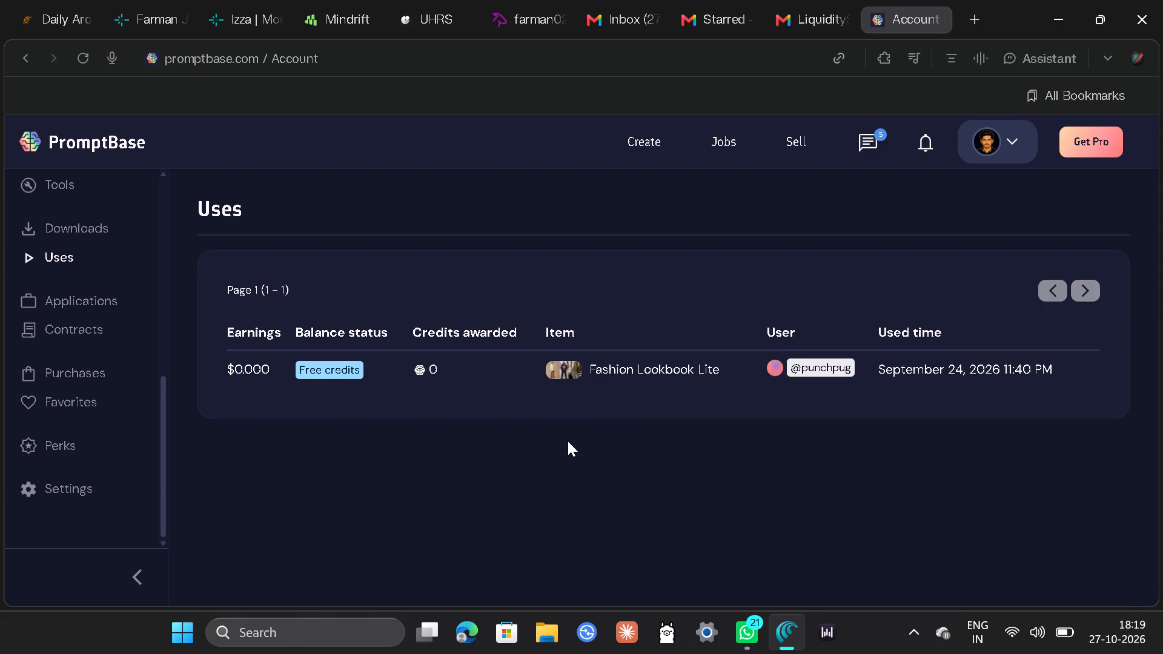
left_click(1090, 298)
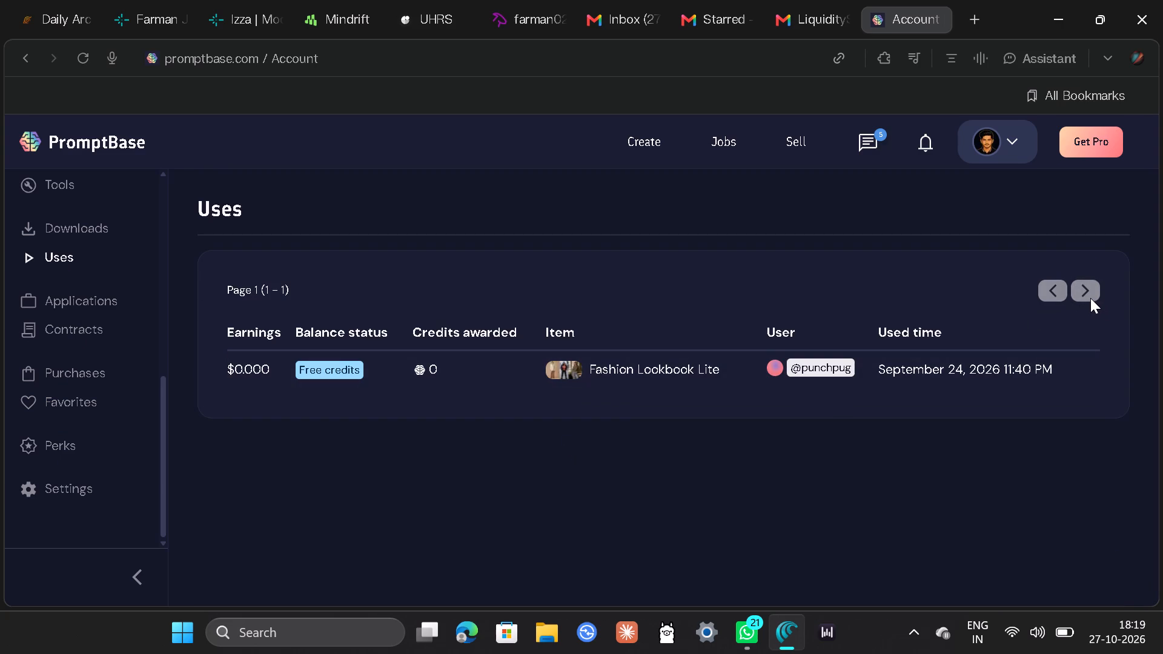
left_click(1082, 289)
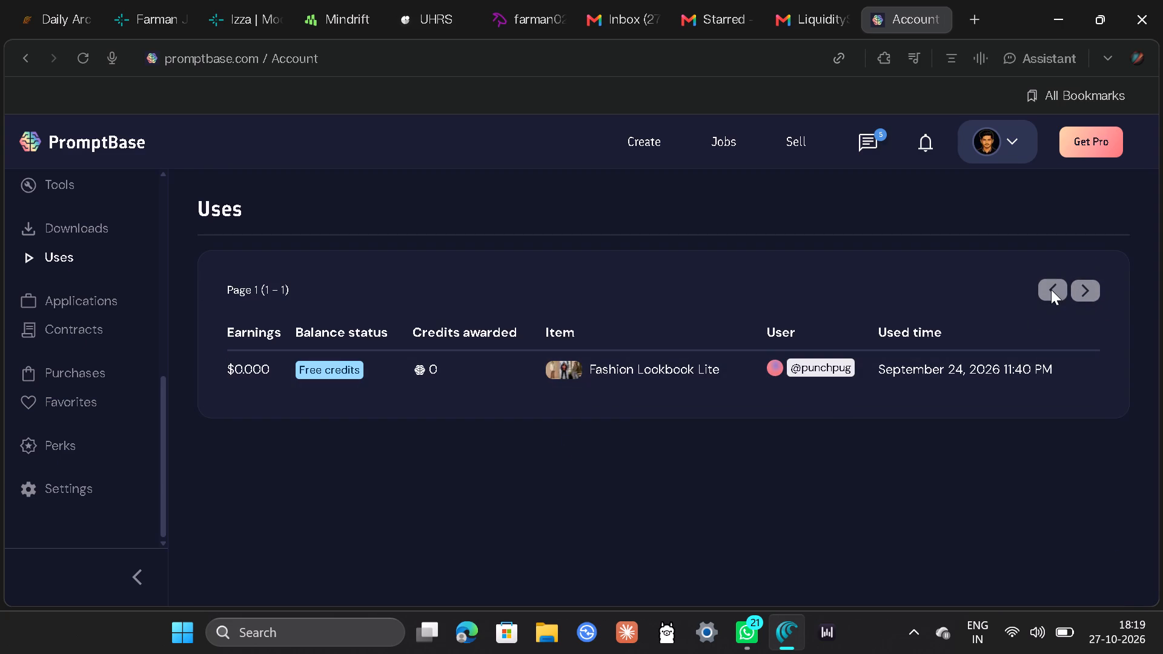
left_click(1051, 289)
Look over the account's Insights page, including the top converting items and top opportunities sections.
scroll(68, 411, "up", 1)
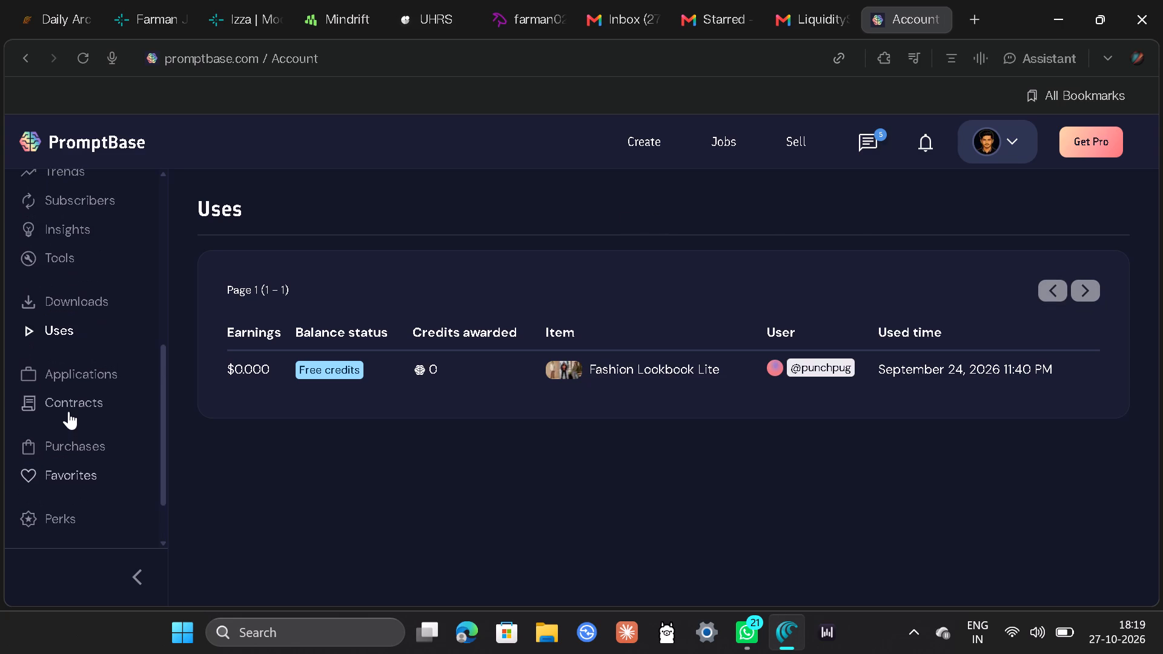
scroll(73, 328, "up", 1)
left_click(76, 288)
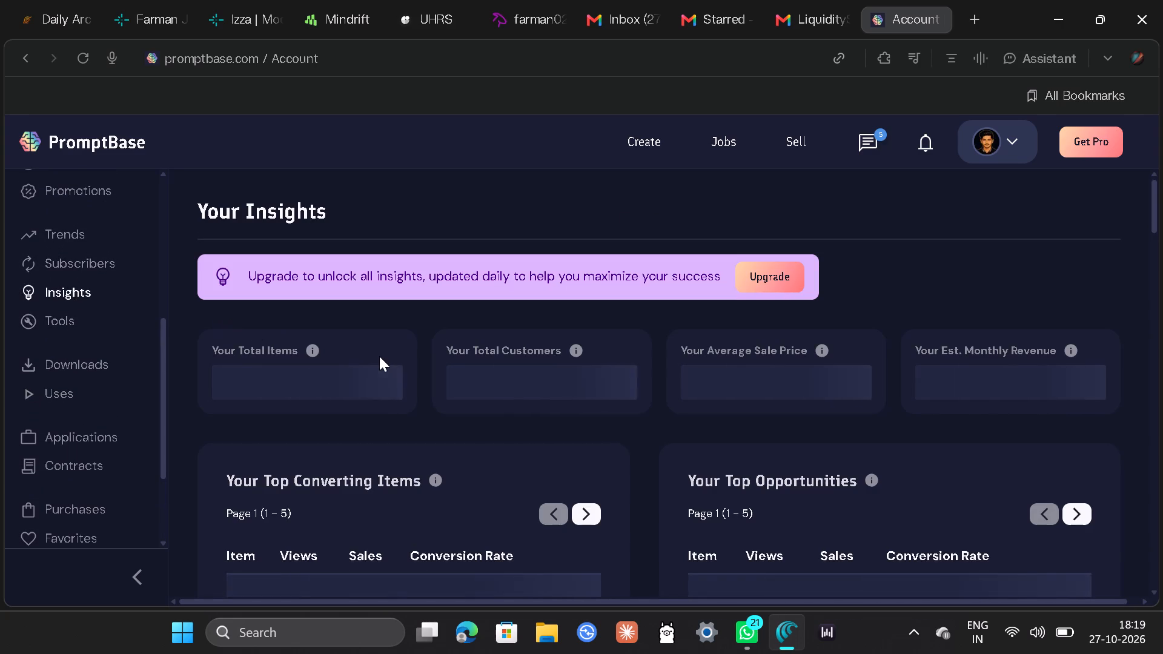
scroll(379, 356, "down", 3)
scroll(379, 356, "up", 3)
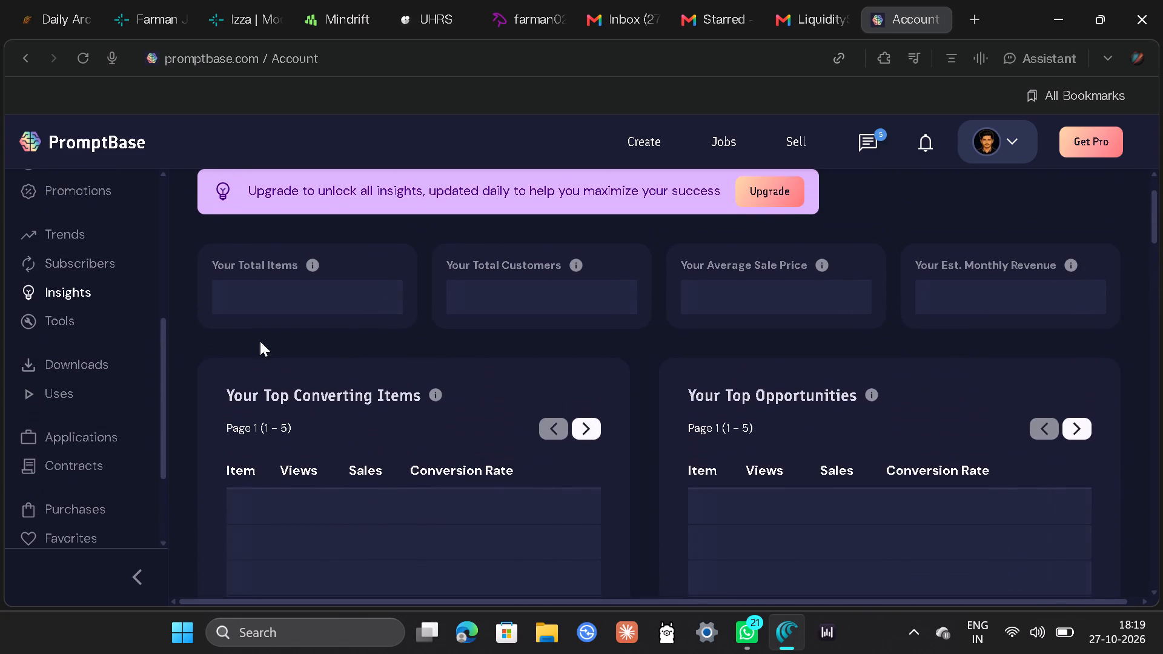
scroll(52, 345, "up", 2)
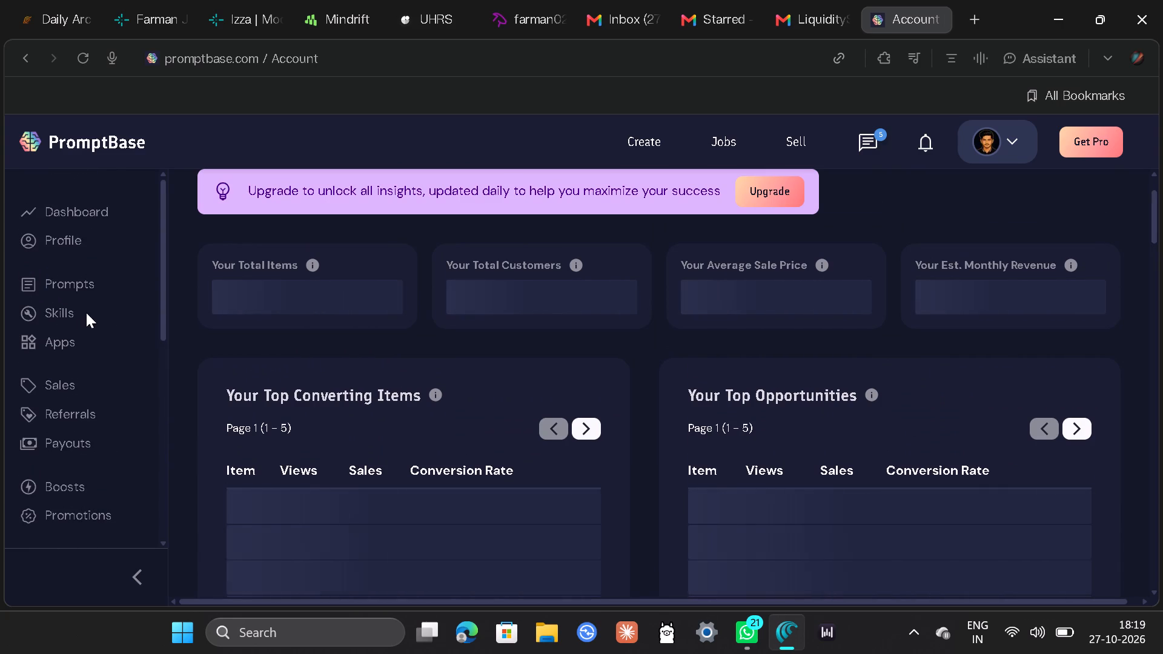
Browse the account's Prompts list and examine the existing prompts with their statuses and view counts.
left_click(67, 288)
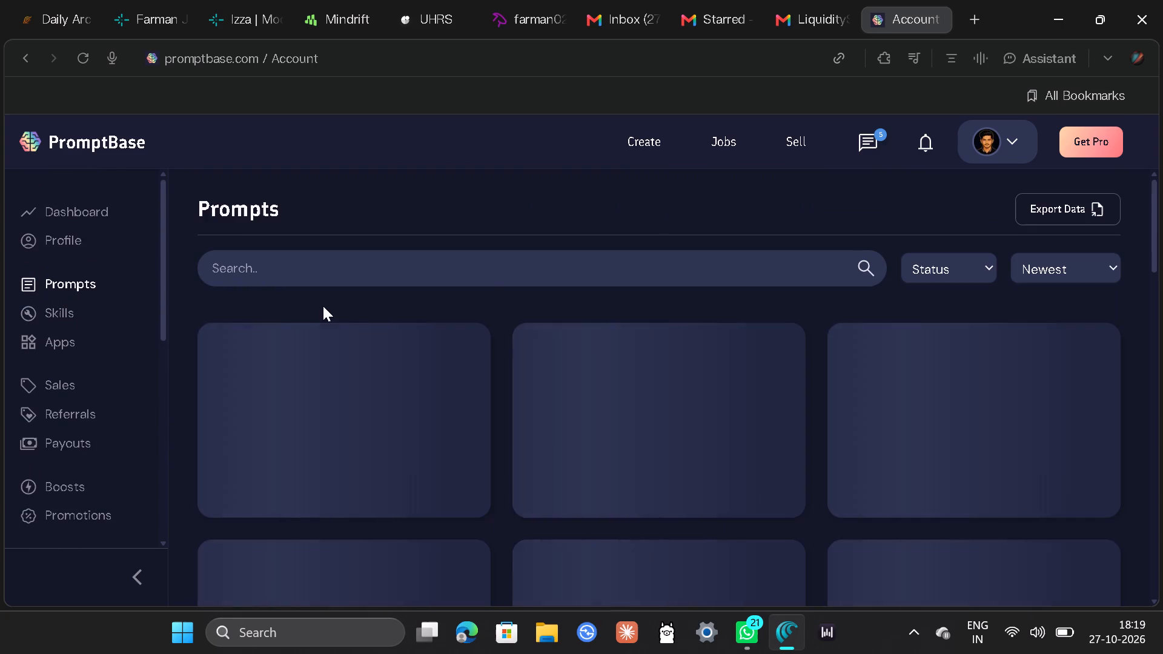
scroll(444, 345, "down", 2)
scroll(444, 345, "up", 1)
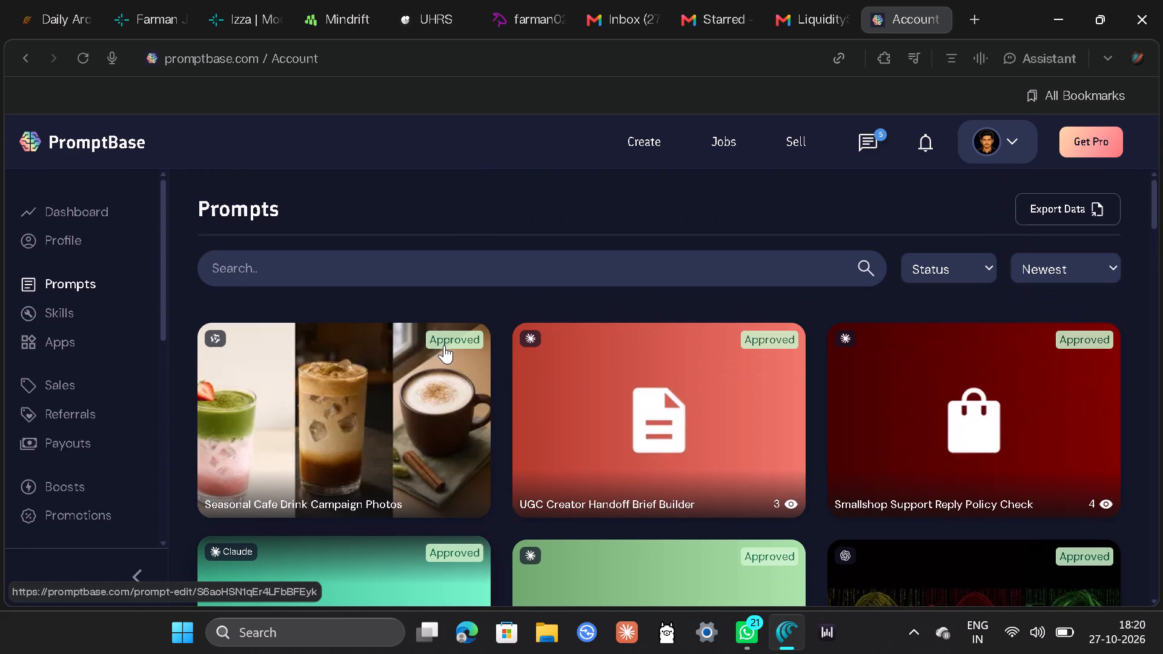
scroll(506, 361, "down", 3)
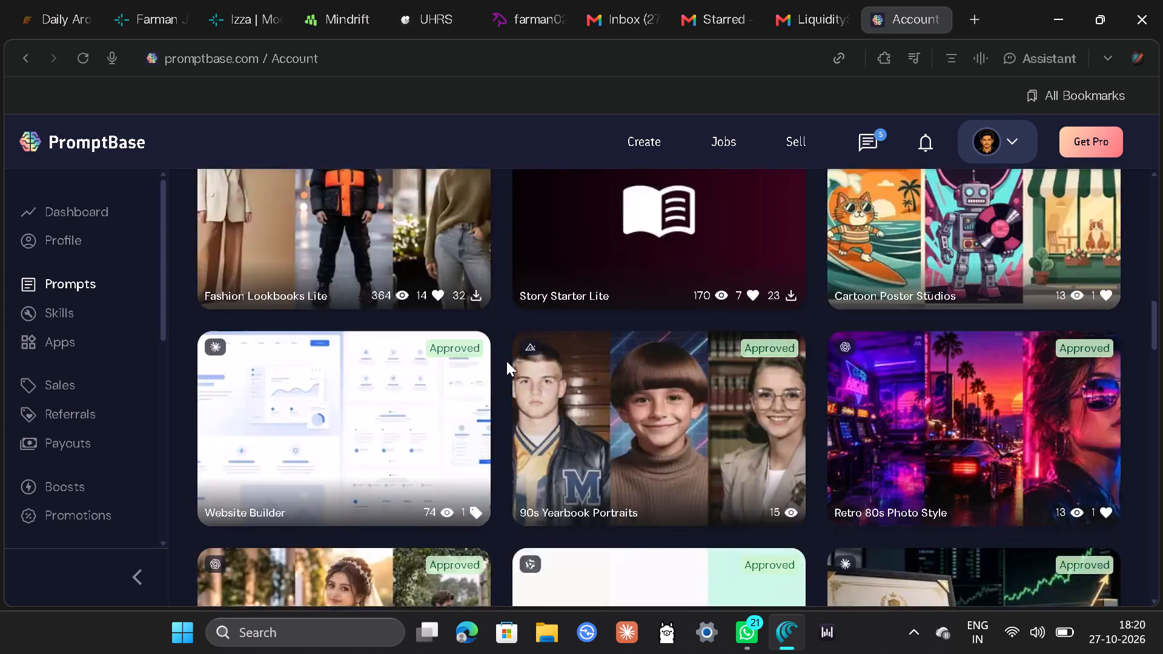
scroll(506, 361, "down", 2)
scroll(506, 361, "up", 2)
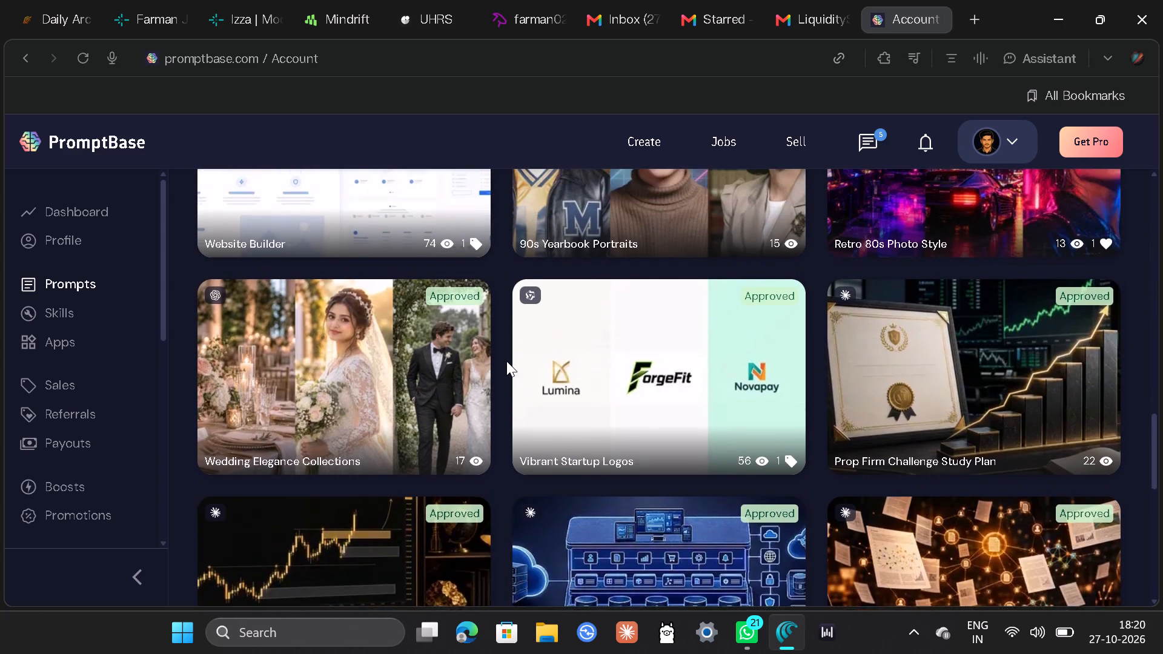
scroll(506, 361, "up", 2)
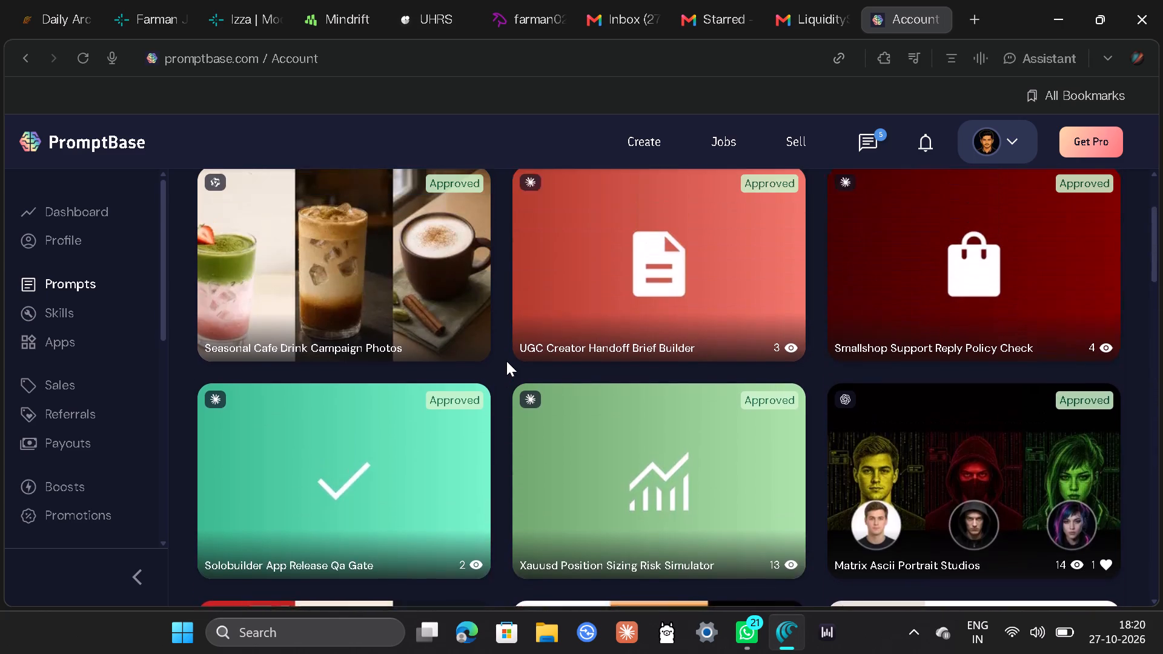
left_click(808, 148)
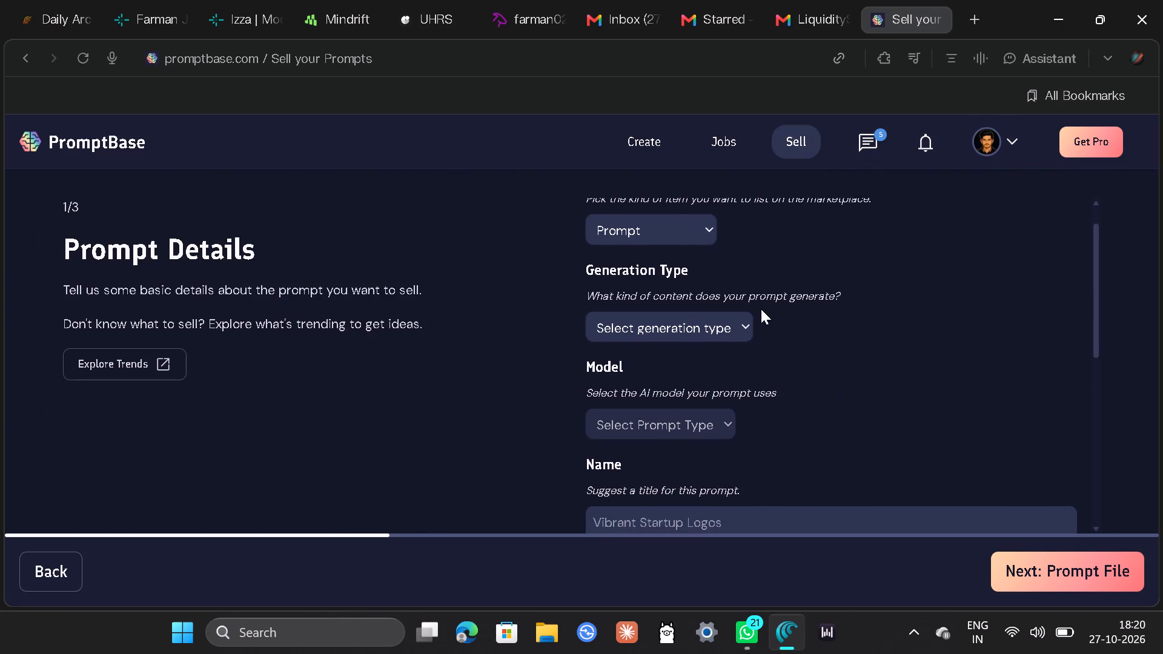
left_click(732, 369)
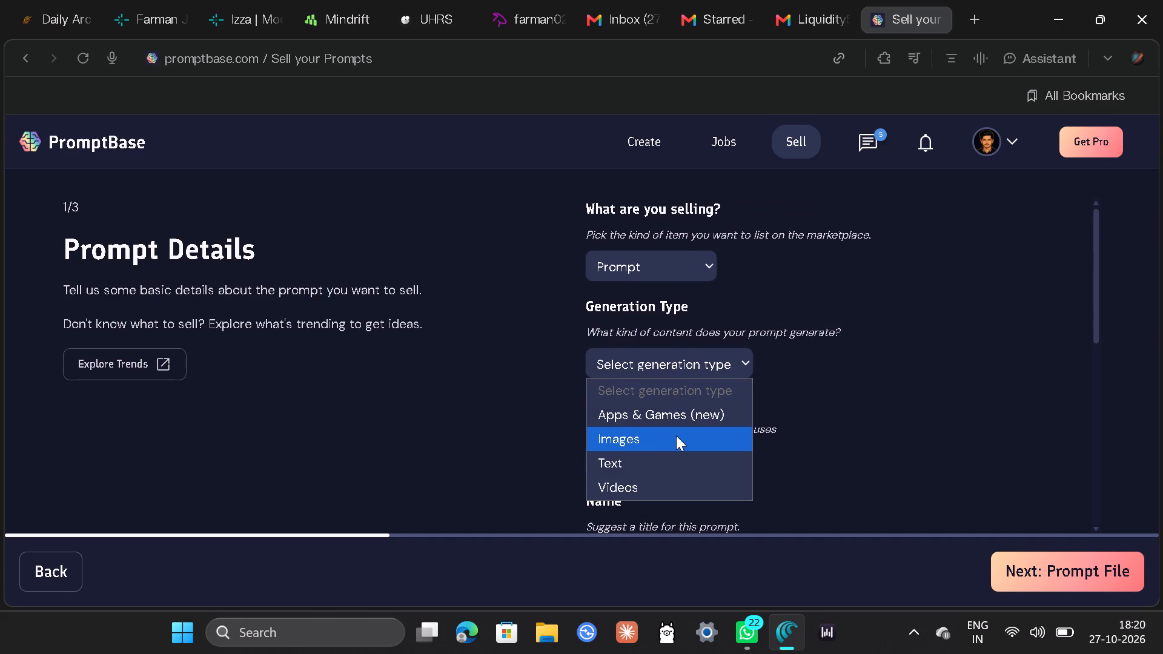
left_click(661, 460)
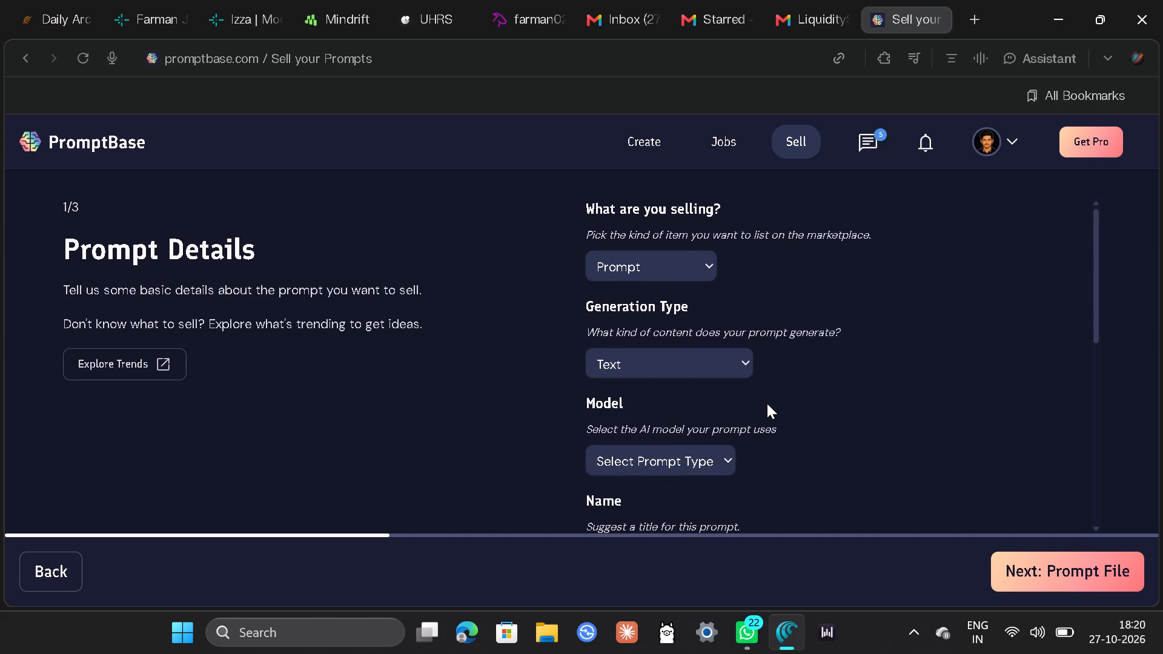
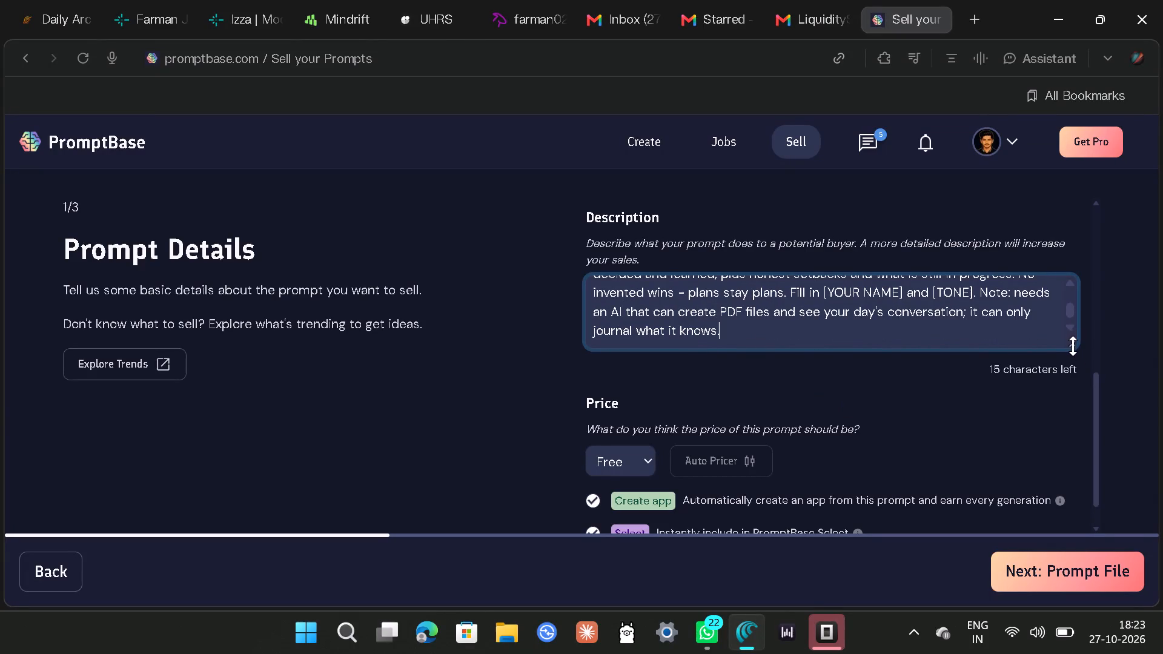
left_click_drag(1073, 346, 1069, 433)
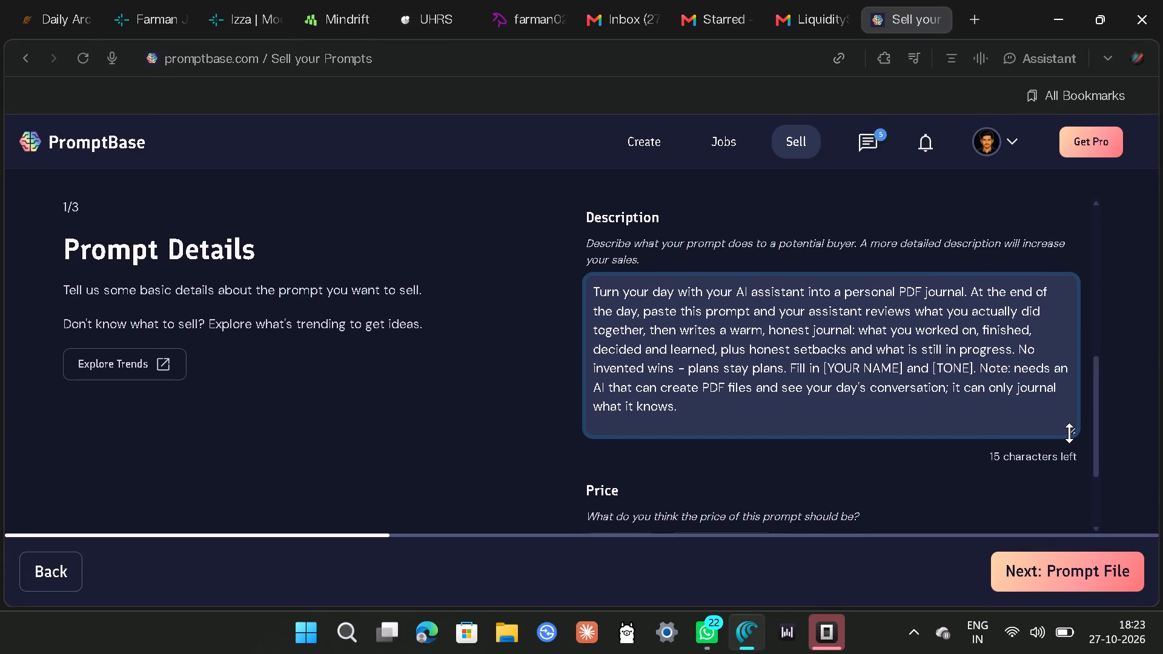
scroll(998, 452, "down", 3)
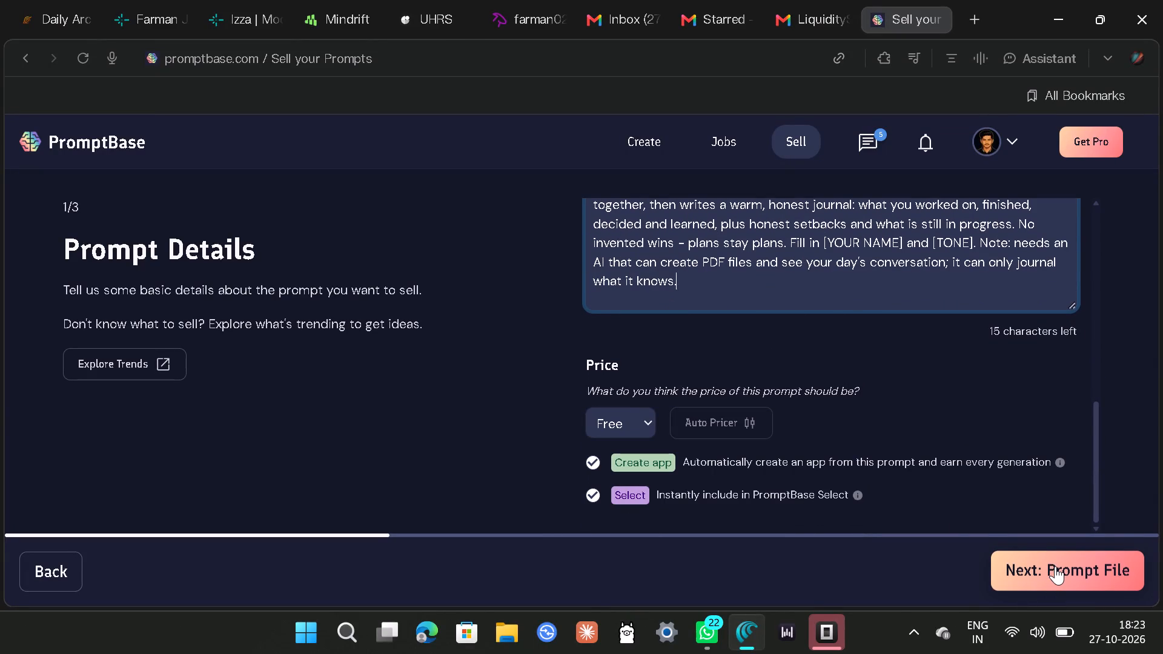
left_click(1055, 566)
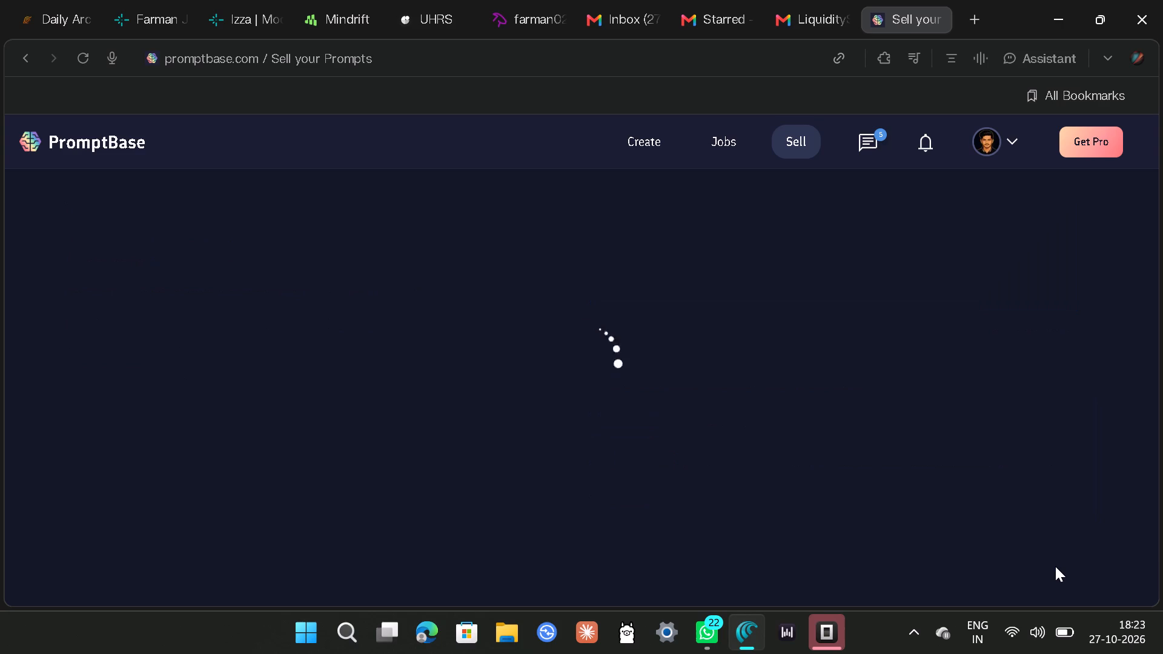
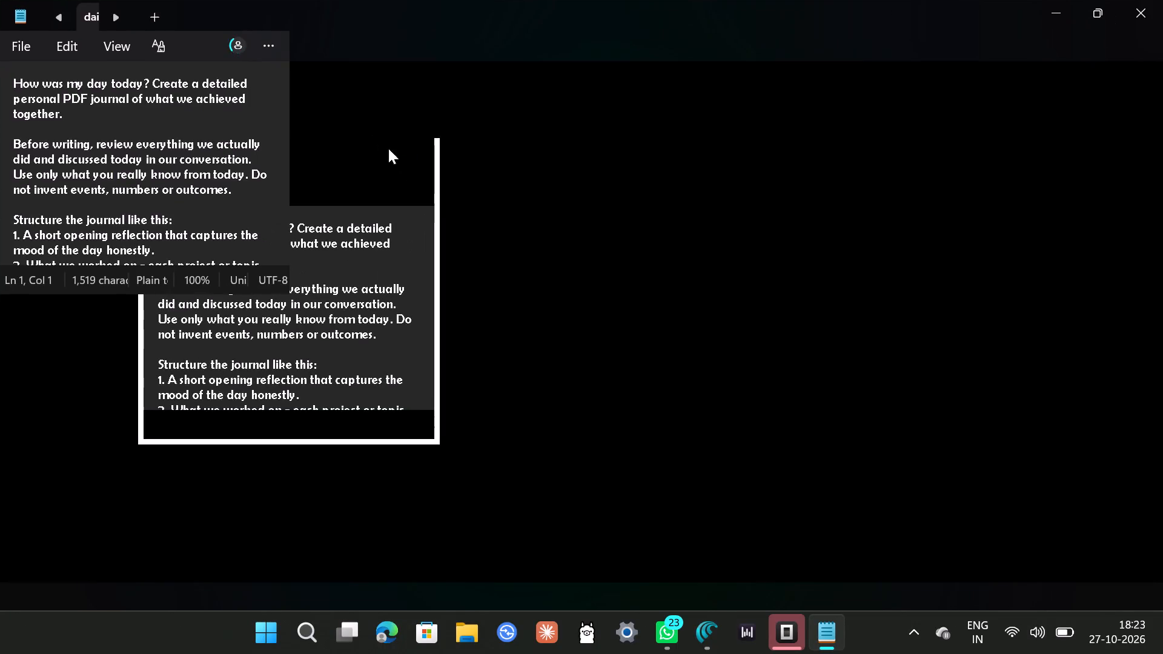
Copy the entire daily journal prompt text from the open text file and switch back to the PromptBase listing in the browser.
scroll(362, 205, "down", 1)
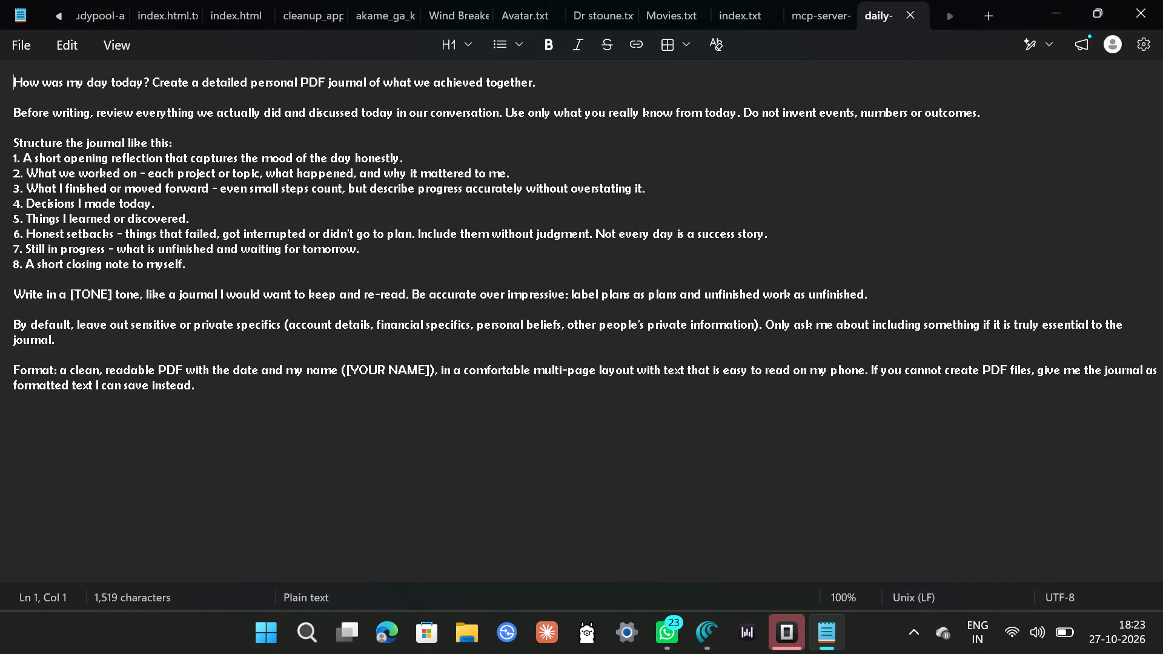
scroll(84, 129, "down", 1)
left_click_drag(16, 74, 217, 407)
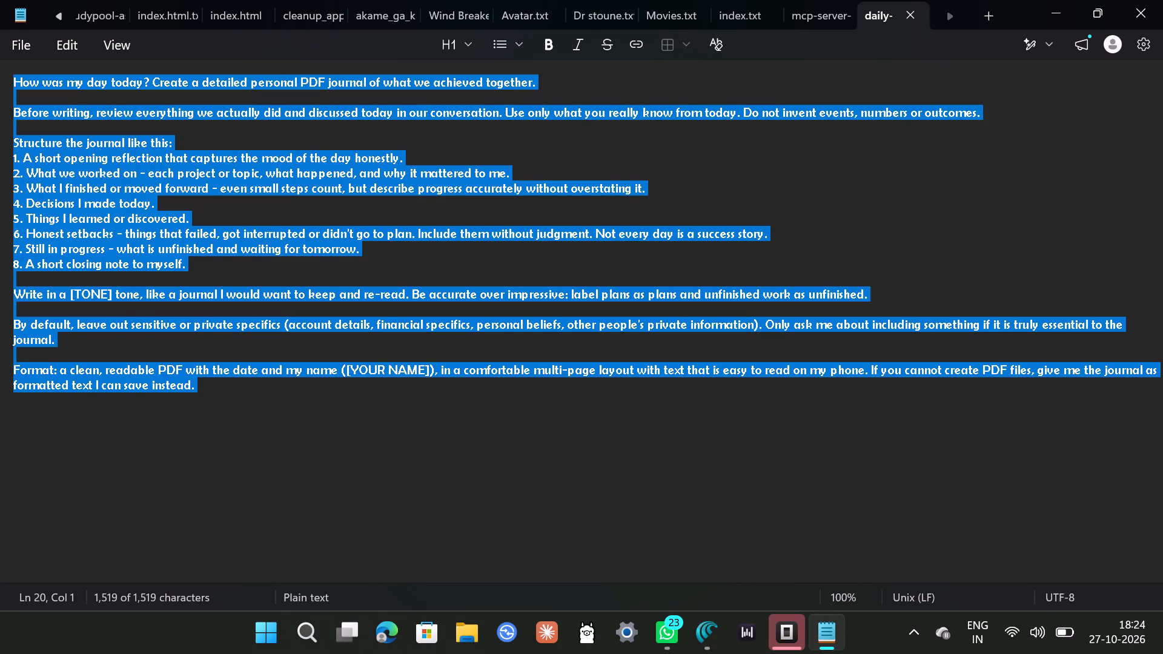
key("ctrl+c")
left_click(702, 646)
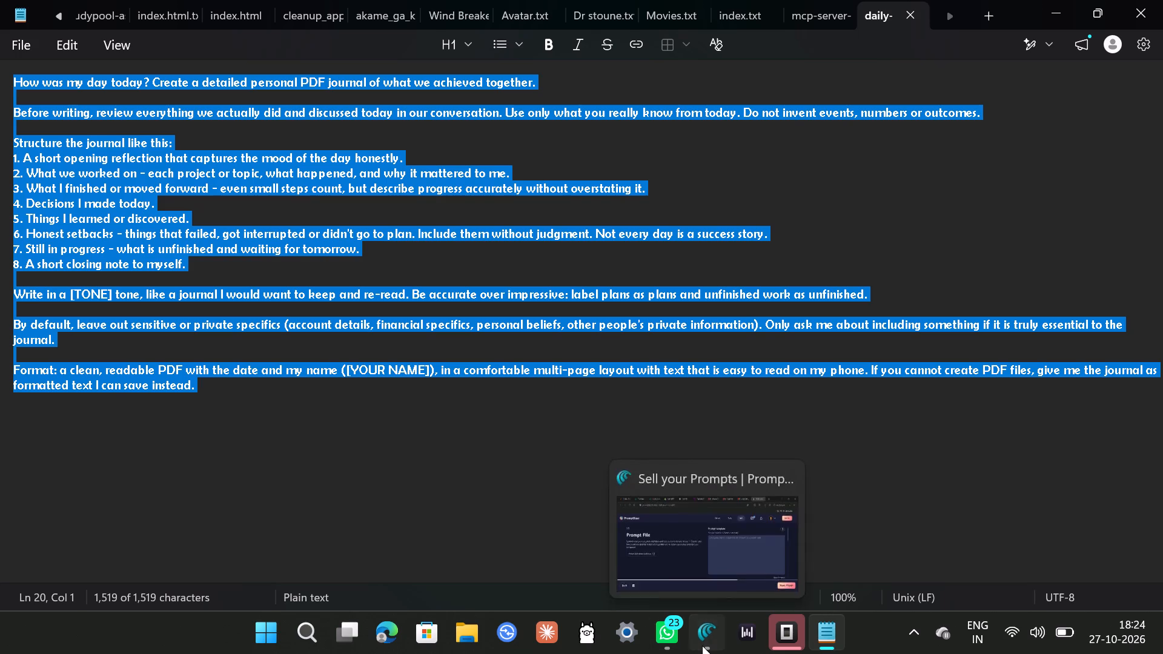
Paste the copied daily journal prompt text into the Prompt template field.
left_click(718, 366)
key("ctrl+v")
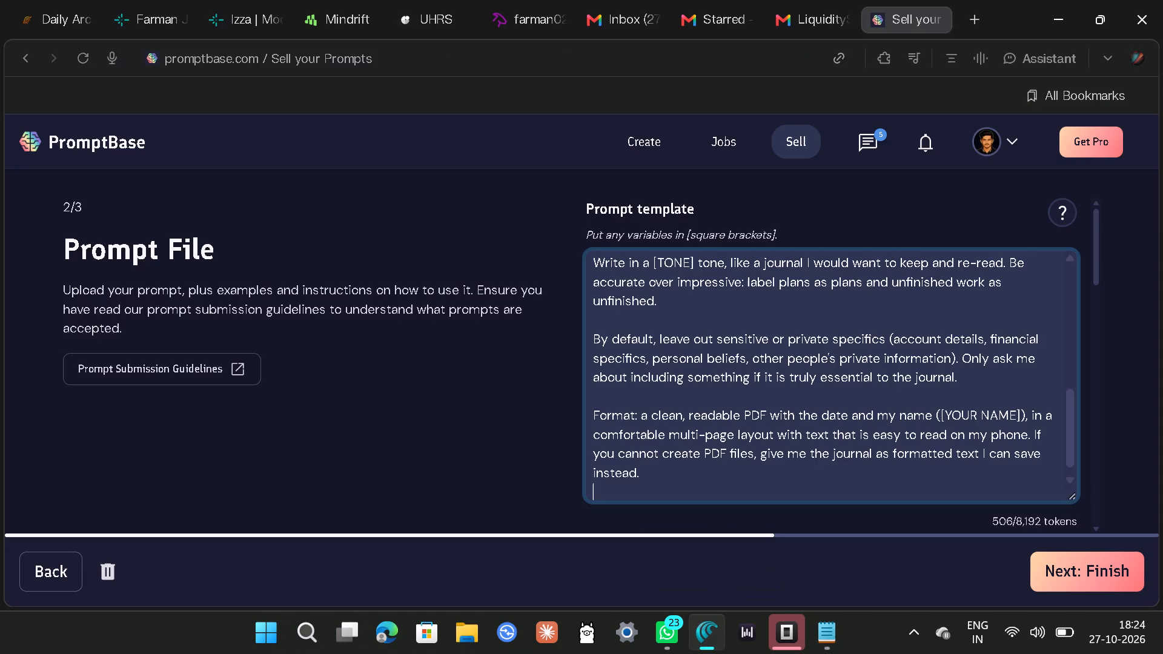
Choose Claude Sonnet 5.5 as the Claude version for the prompt.
scroll(796, 347, "down", 7)
scroll(796, 347, "up", 1)
scroll(796, 347, "right", 1)
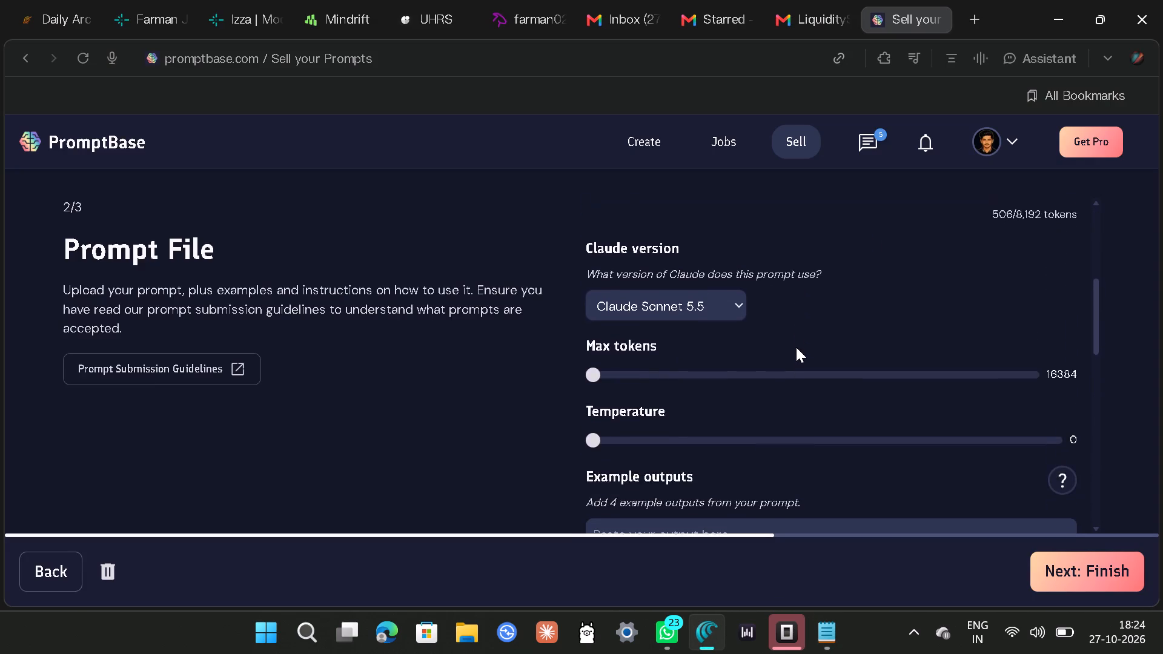
scroll(796, 347, "right", 1)
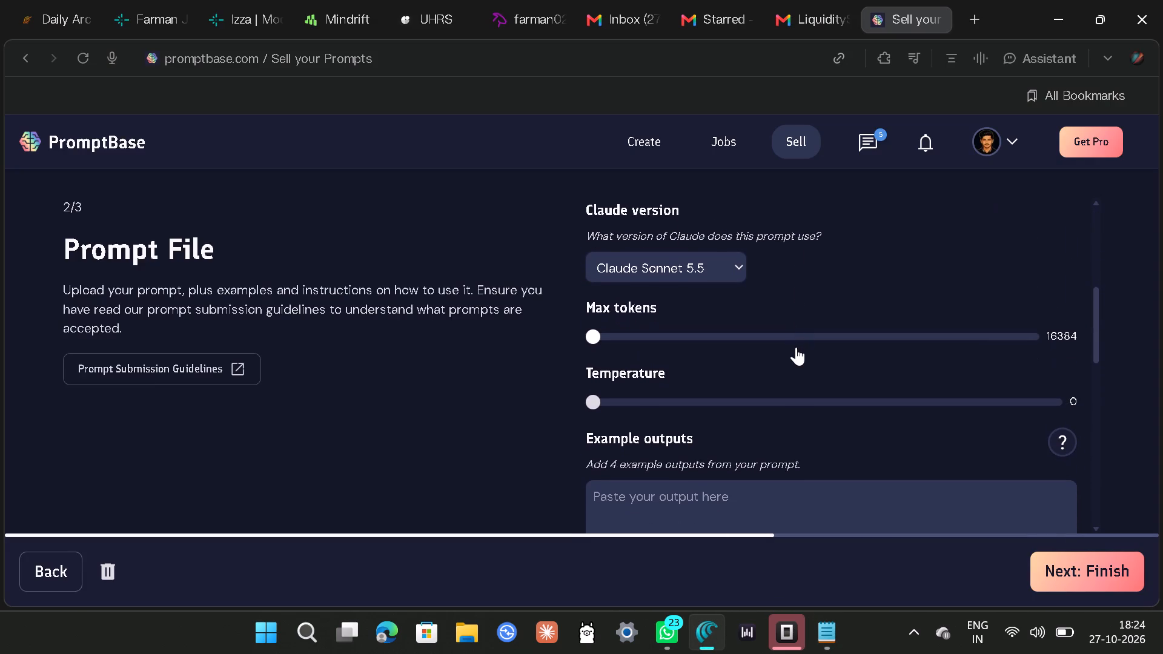
left_click(727, 259)
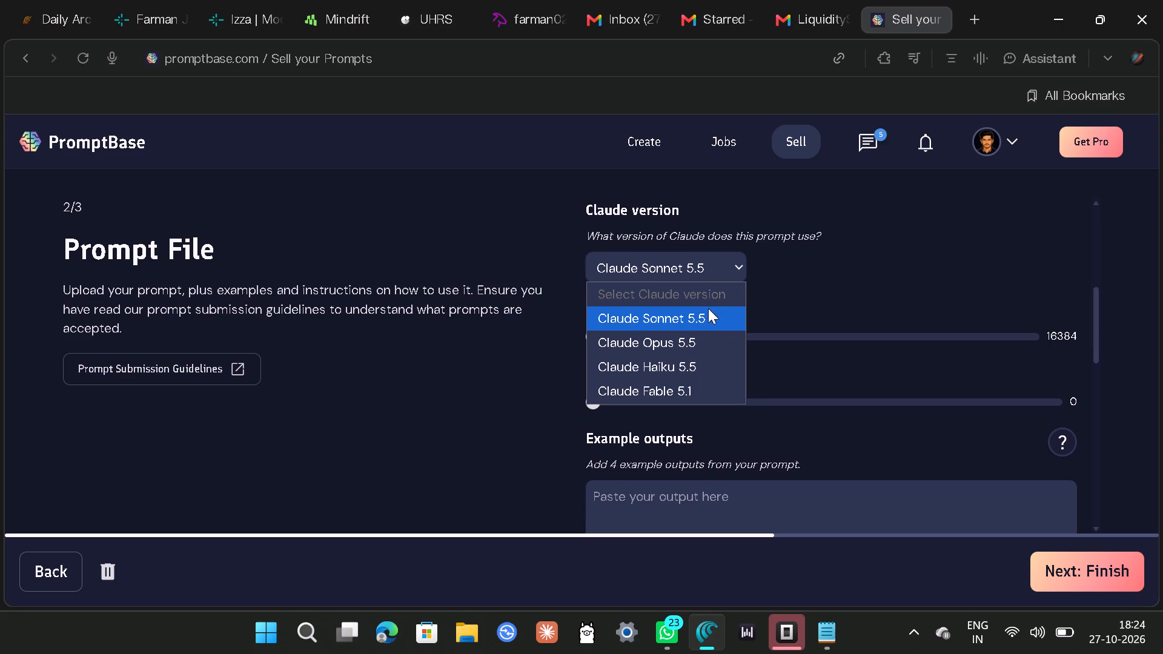
left_click(698, 324)
Review the Prompt File form from the pasted template through the model settings, example outputs and prompt instructions sections.
scroll(786, 286, "up", 1)
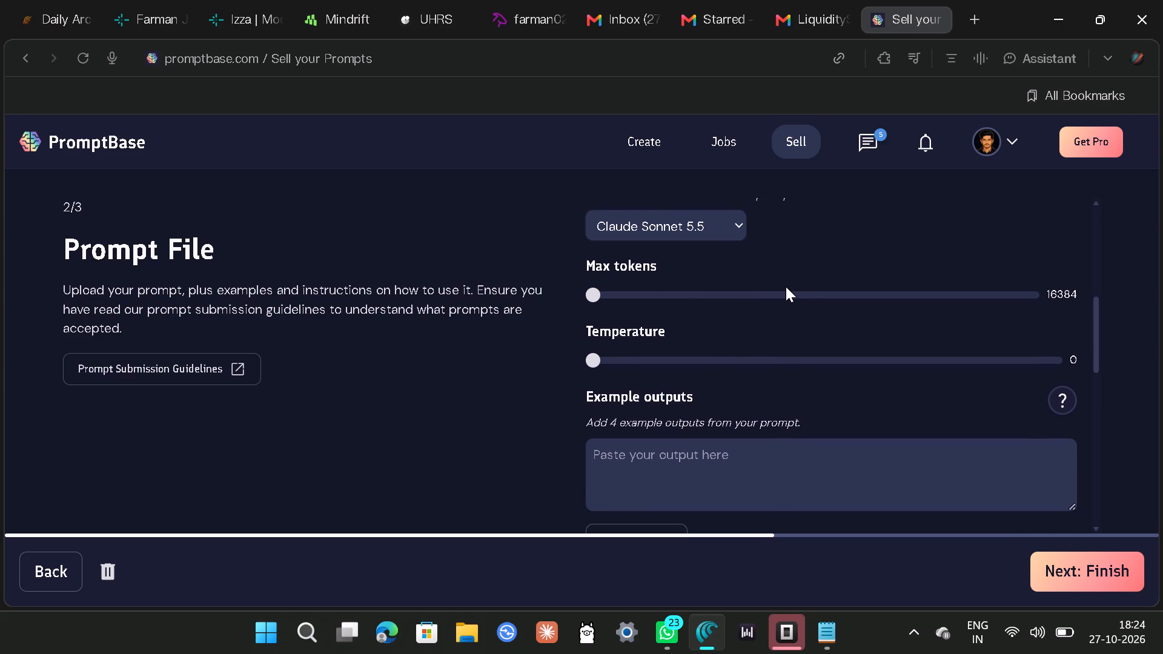
scroll(786, 286, "up", 1)
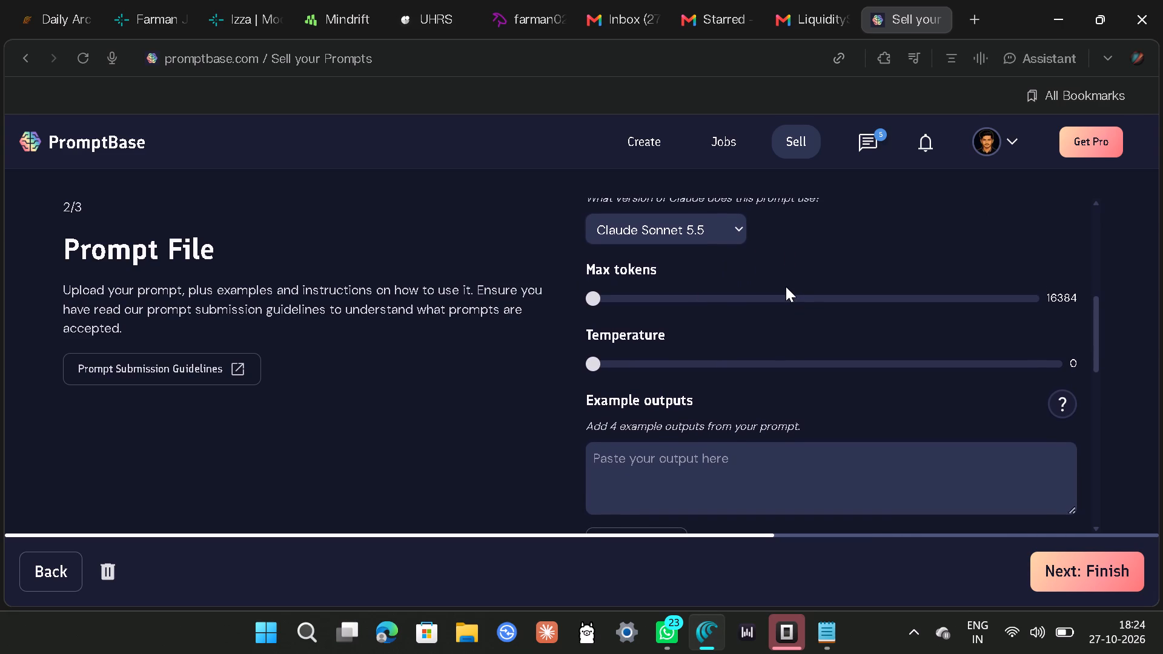
scroll(786, 286, "up", 2)
scroll(786, 286, "down", 1)
scroll(786, 286, "up", 2)
scroll(786, 286, "down", 4)
scroll(804, 345, "down", 1)
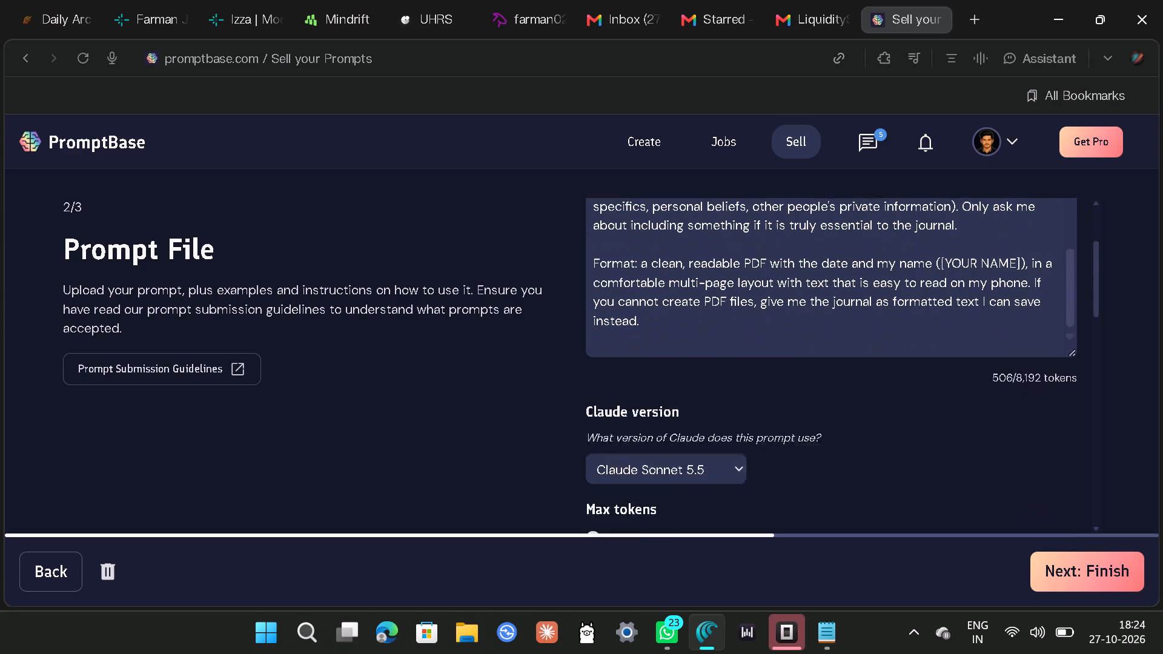
scroll(804, 345, "down", 3)
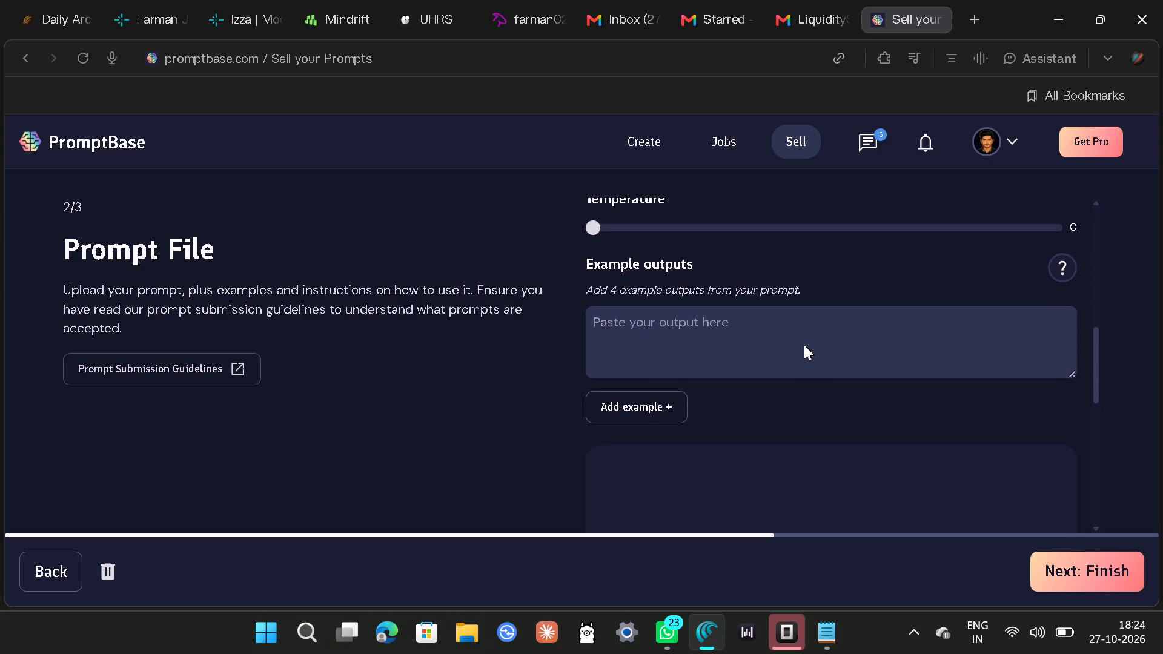
scroll(804, 345, "down", 2)
scroll(804, 345, "up", 2)
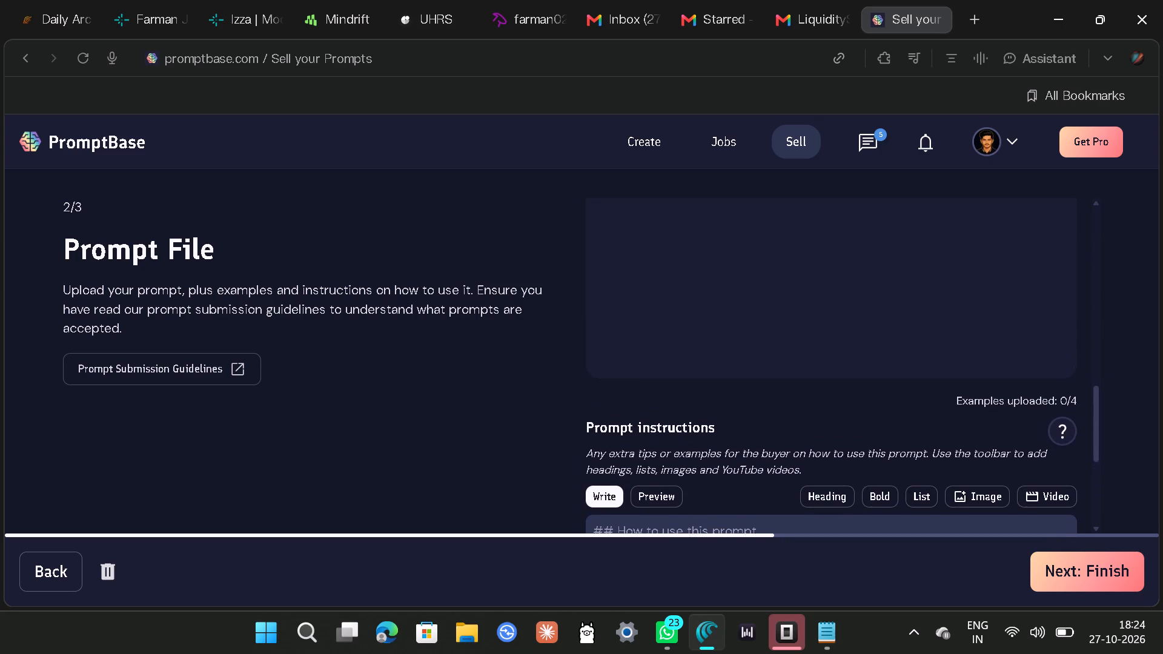
scroll(804, 345, "up", 1)
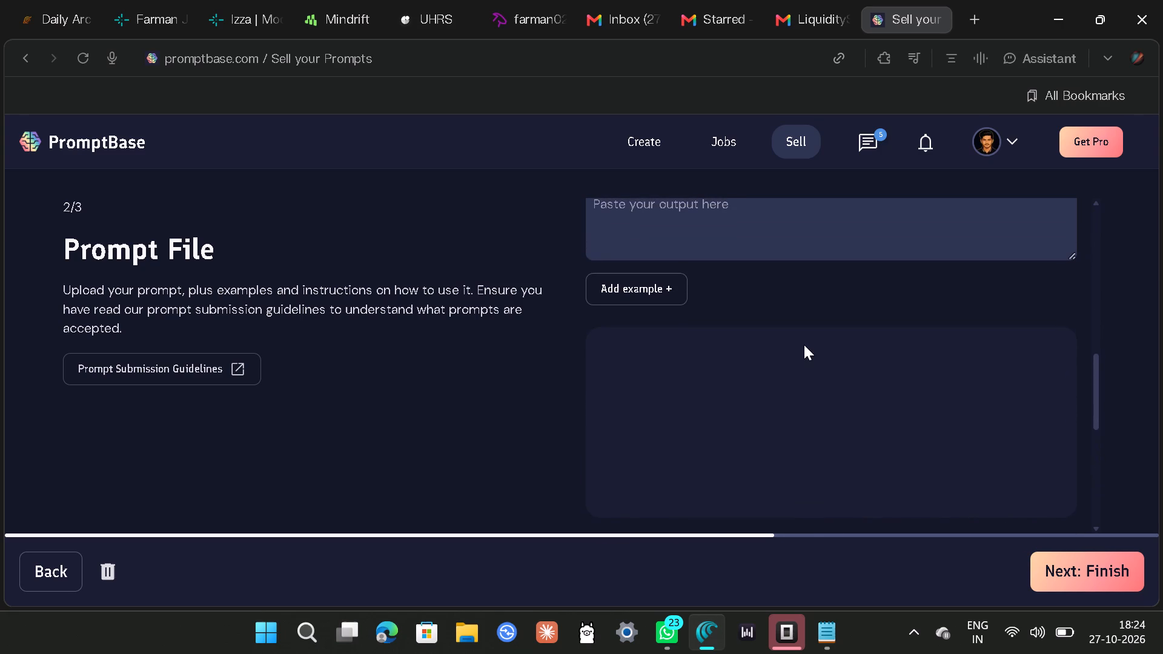
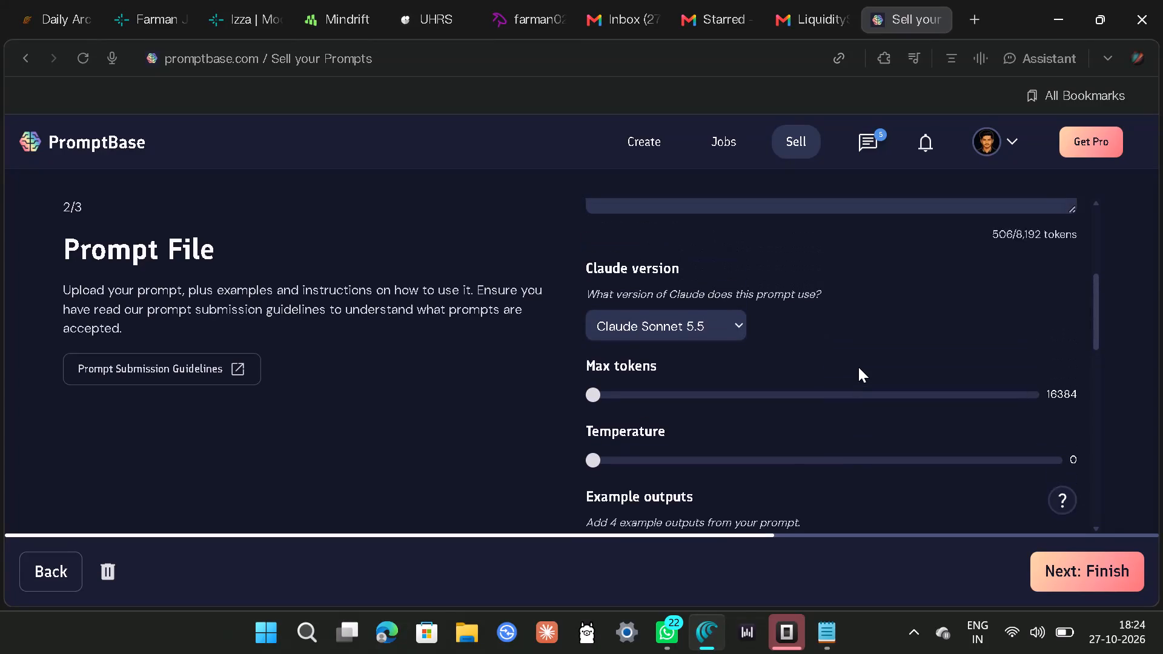
Capture a screen snip of the filled-in prompt text box, showing the end of the journal prompt, on the Prompt File stage.
scroll(858, 367, "up", 1)
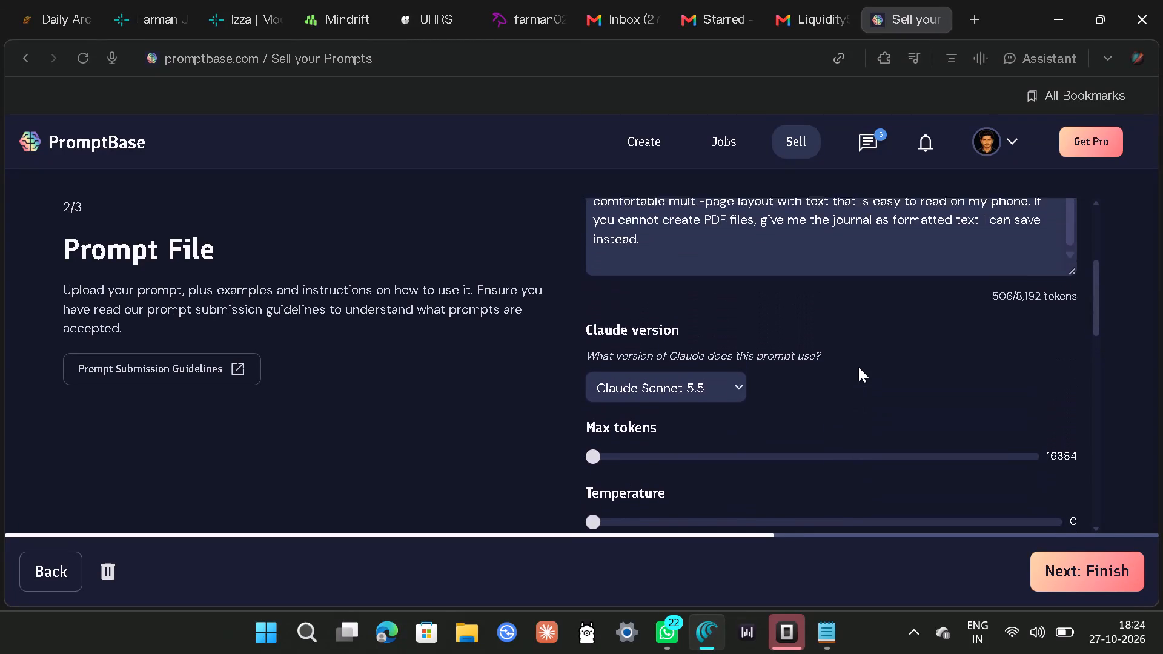
scroll(858, 367, "up", 1)
scroll(858, 367, "down", 1)
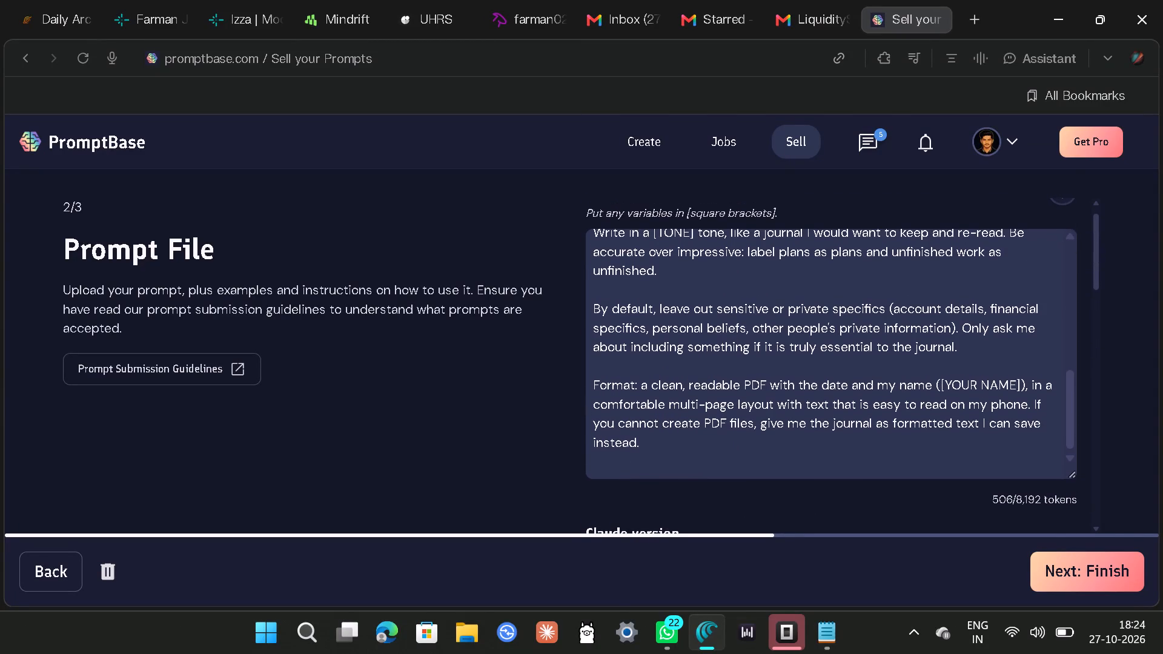
scroll(858, 367, "down", 1)
key("shift+super+s")
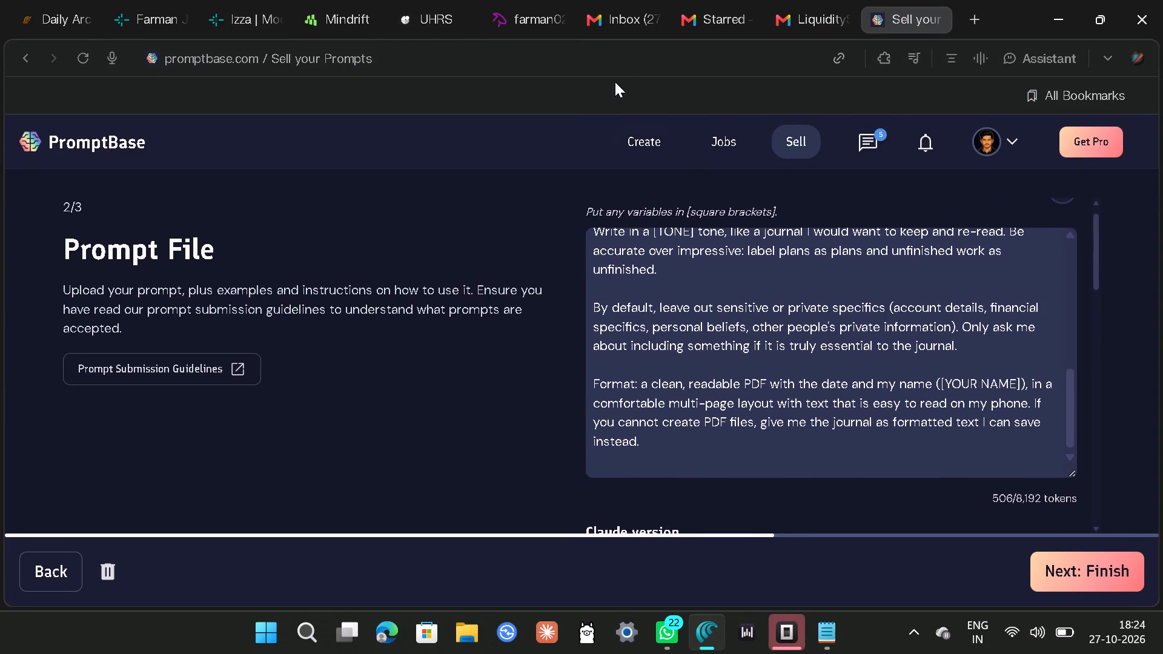
left_click_drag(565, 182, 1022, 515)
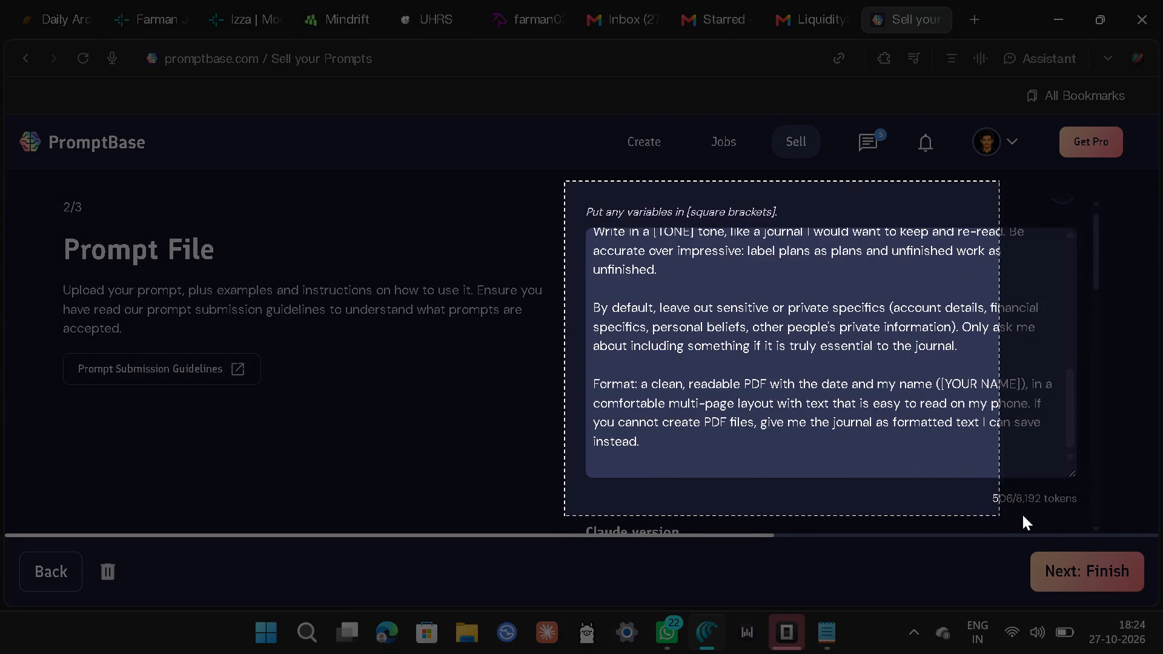
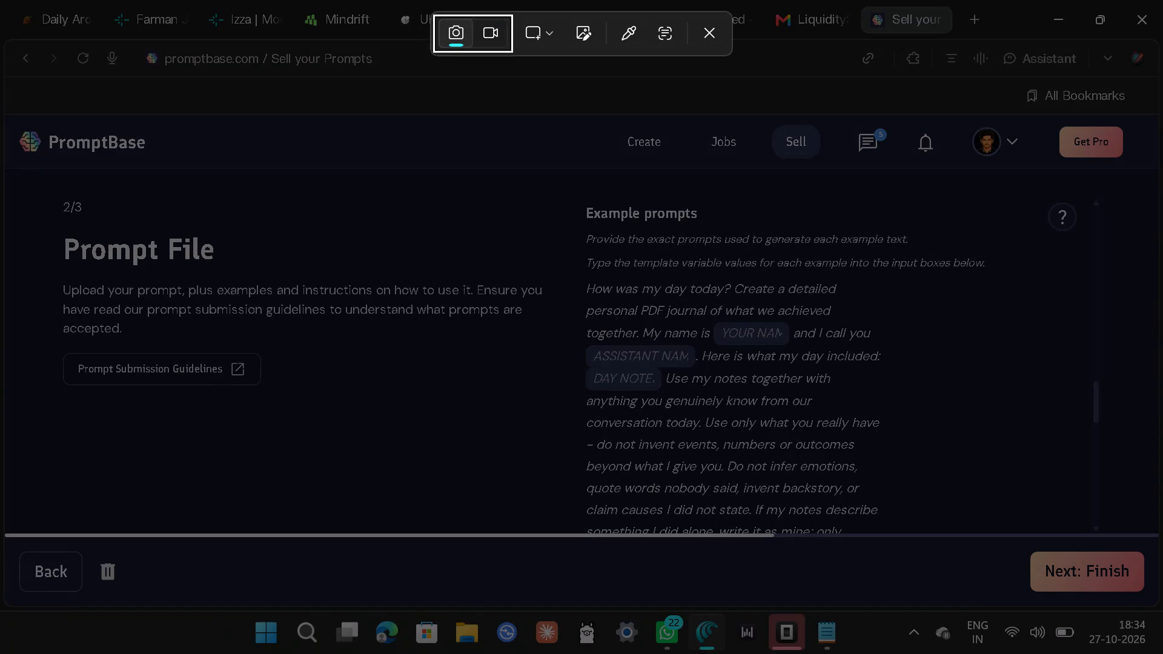
Capture a screen snip of the Example prompts section, from its heading through the visible prompt text with the name and day-notes boxes.
left_click_drag(577, 197, 1006, 531)
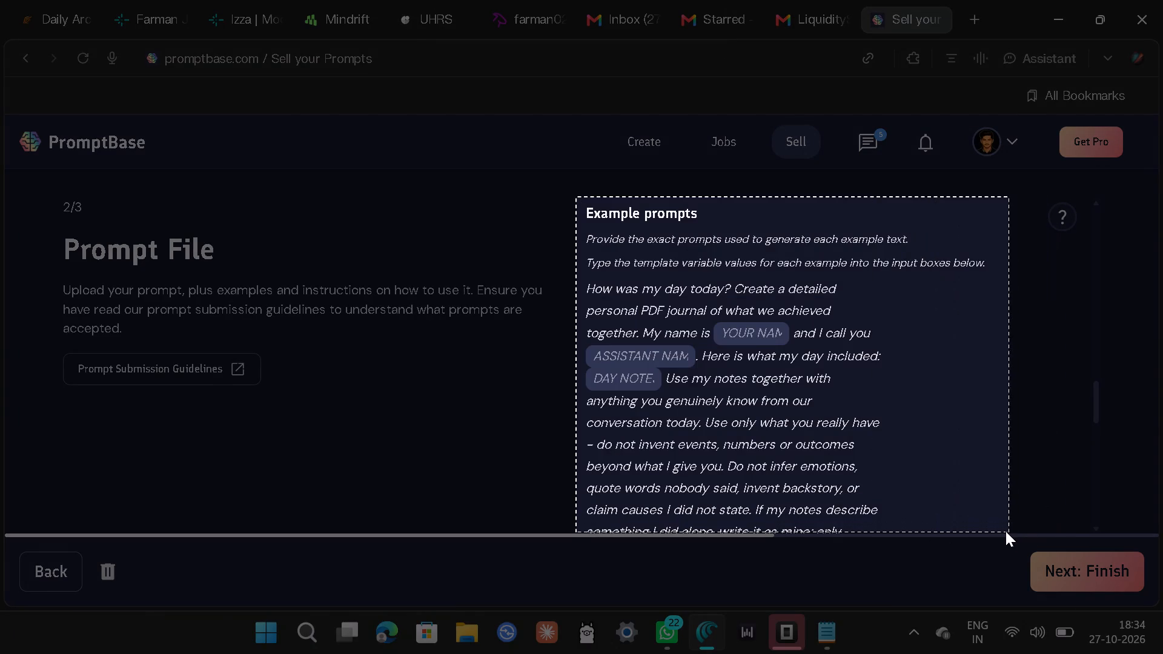
left_click_drag(1006, 531, 996, 531)
scroll(814, 444, "down", 3)
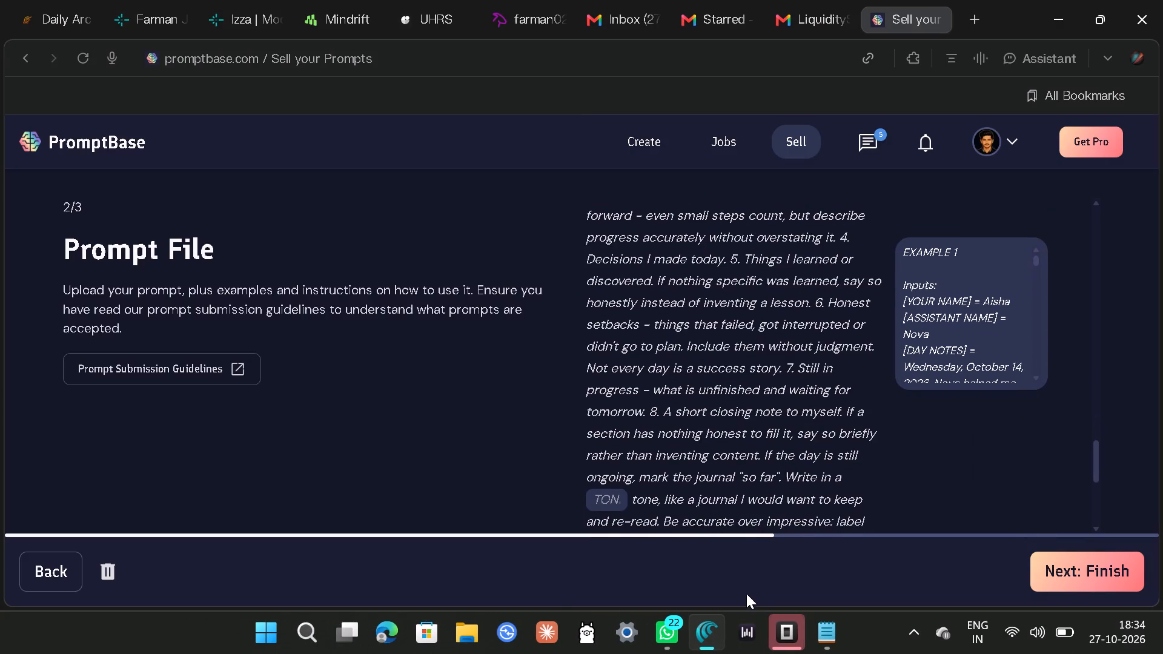
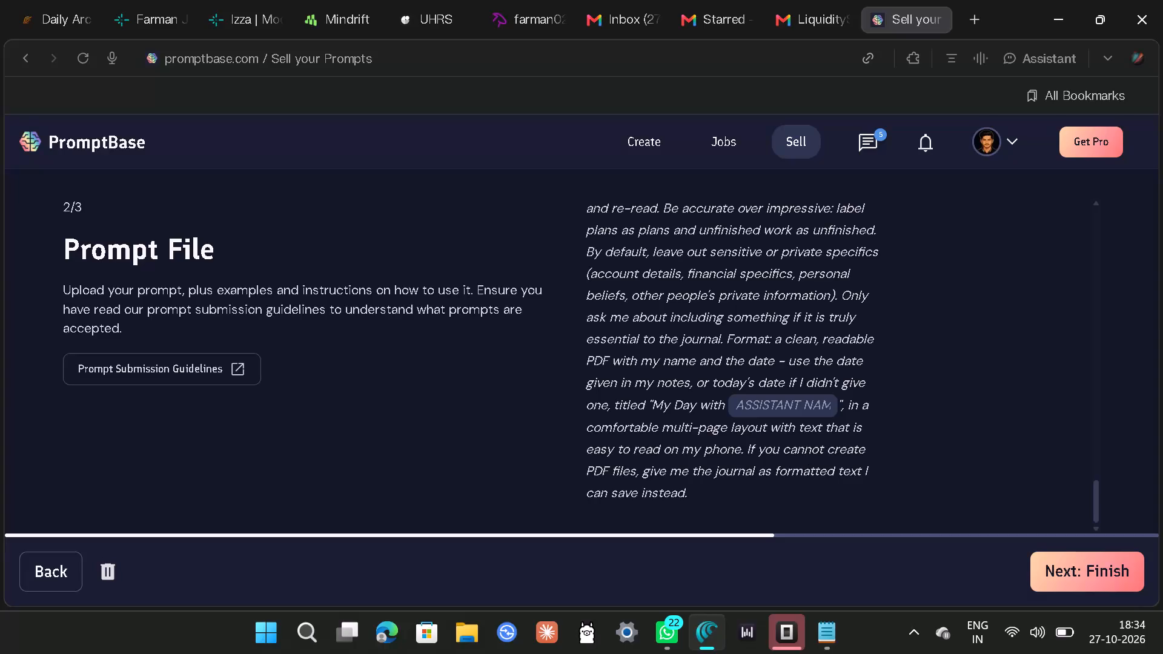
Capture a screen snip of the example prompt's closing text, from "By default, leave out sensitive" through "can save instead.".
key("shift+super+s")
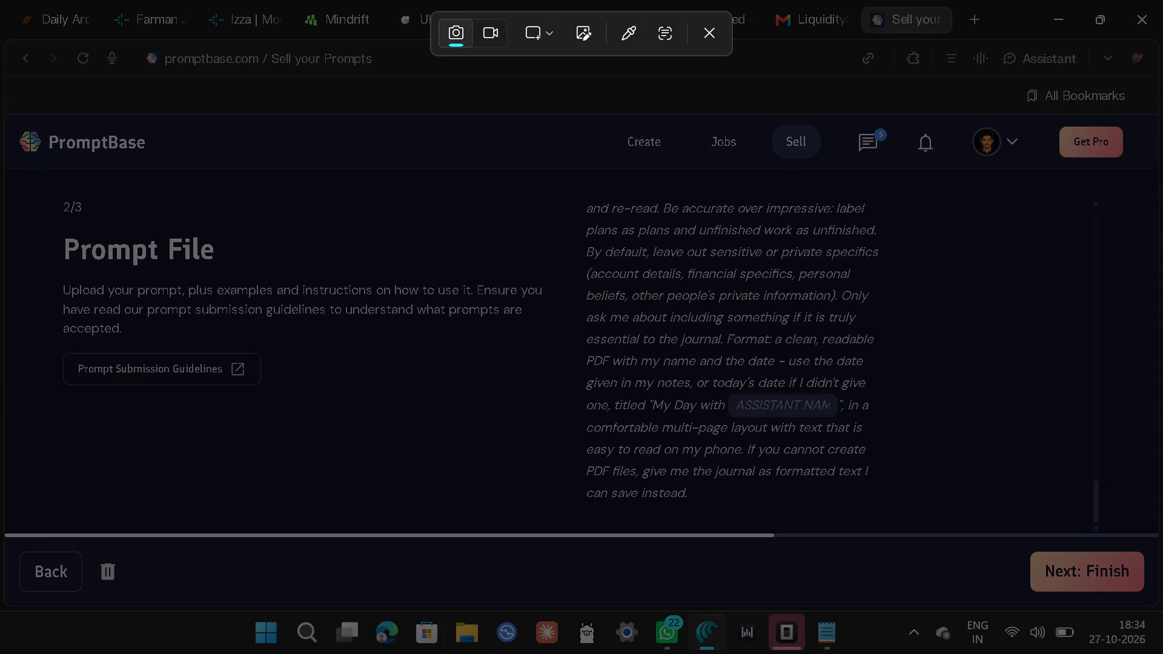
left_click_drag(563, 249, 906, 514)
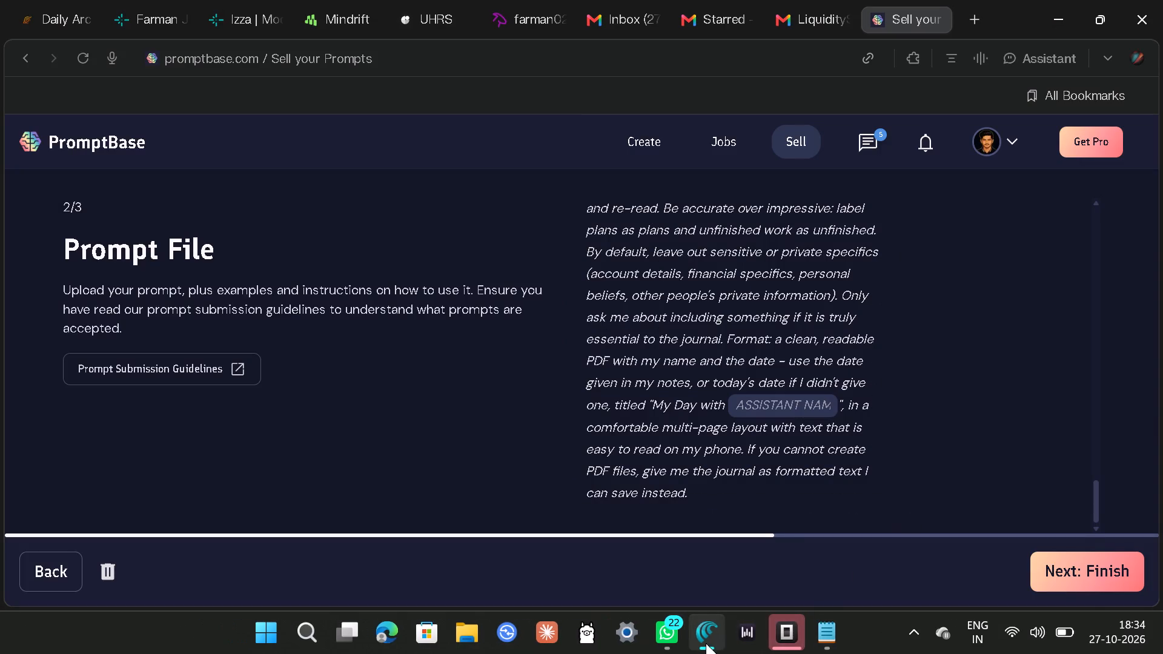
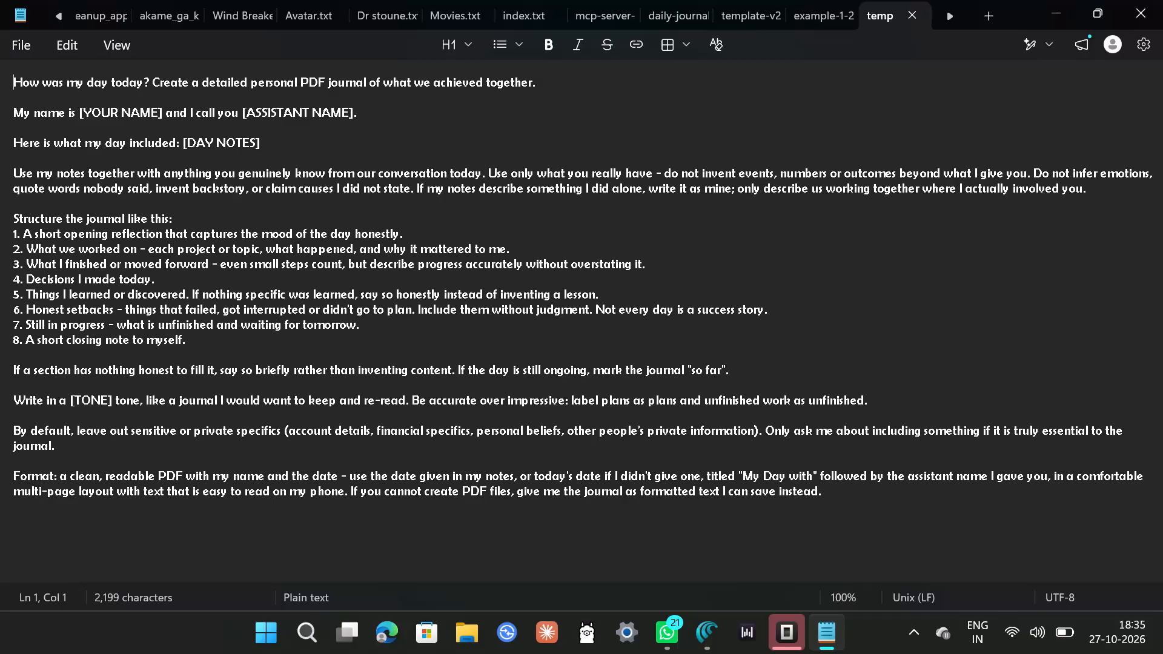
Replace the whole PromptBase prompt template with the full revised prompt text copied from the temp file in Notepad.
key("ctrl+a")
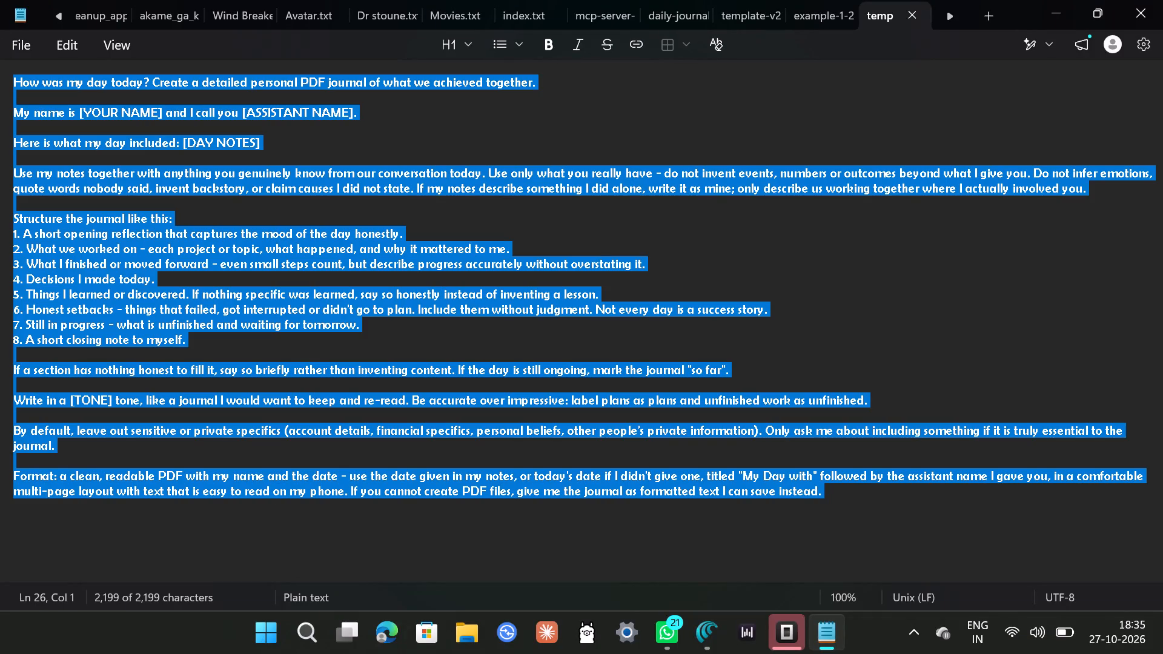
key("ctrl+c")
left_click(709, 627)
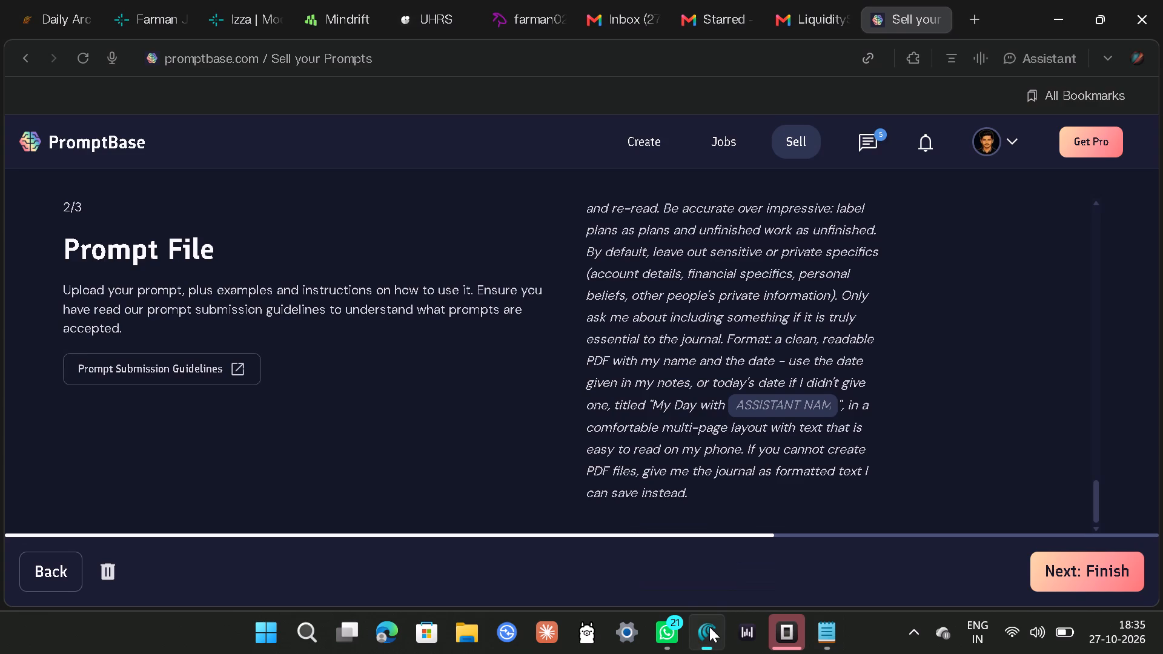
scroll(732, 405, "up", 9)
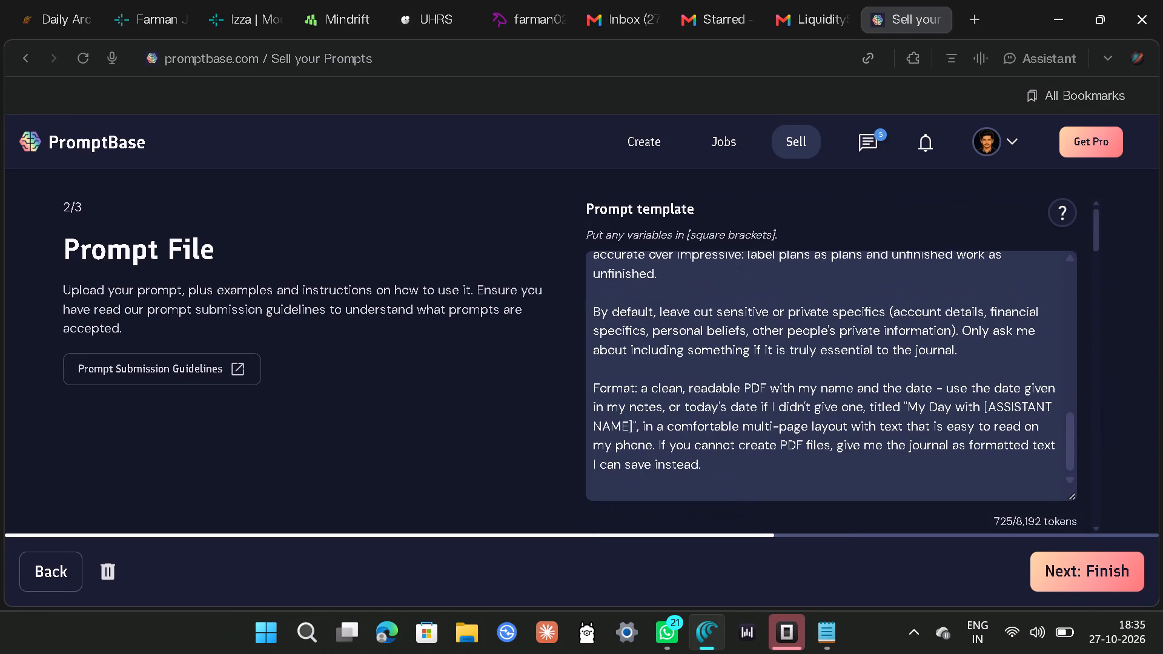
left_click(709, 361)
key("ctrl+a")
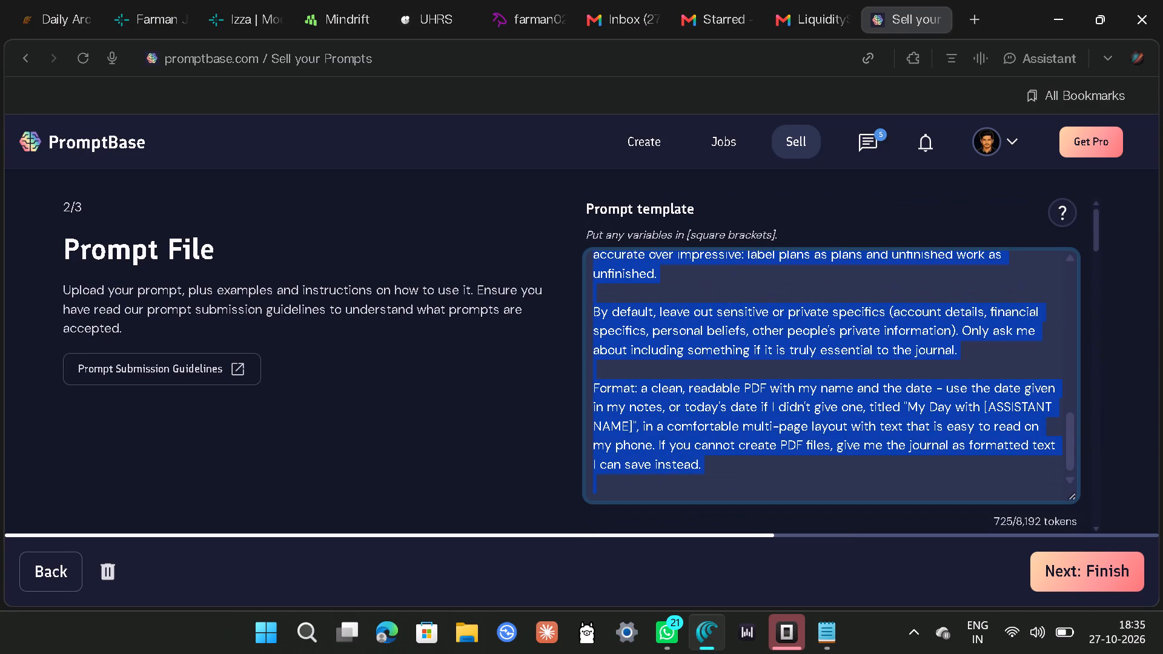
key("BackSpace")
key("ctrl+v")
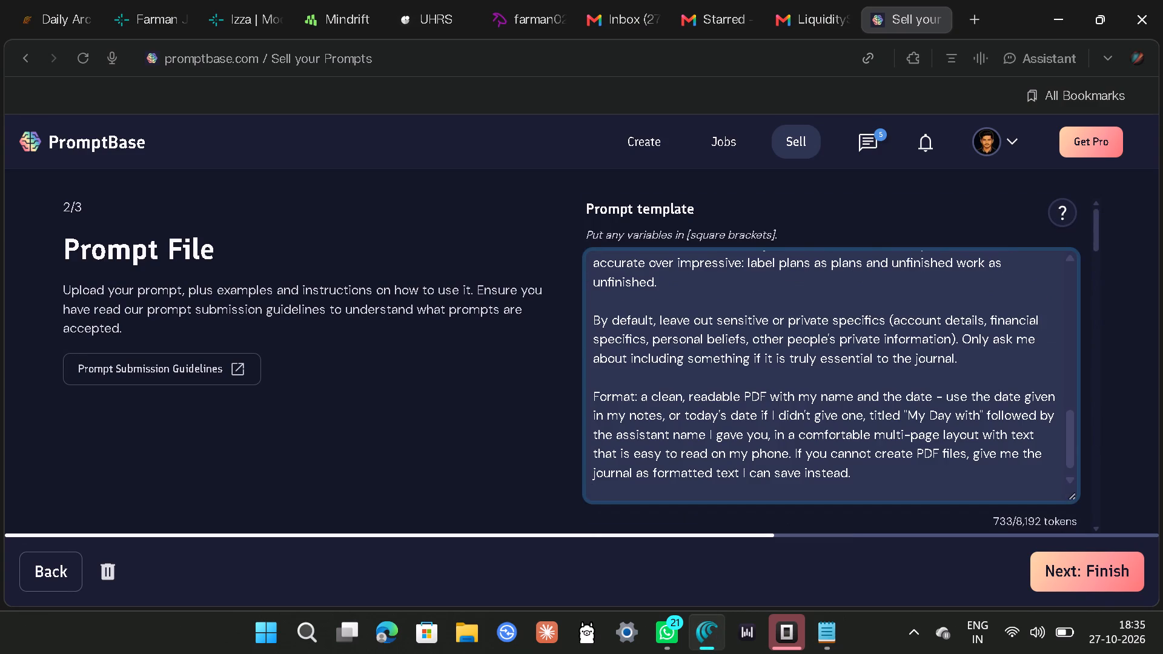
Review the updated example prompt text, then the prompt instructions and example outputs sections of the prompt file form.
scroll(895, 428, "down", 8)
scroll(895, 428, "up", 1)
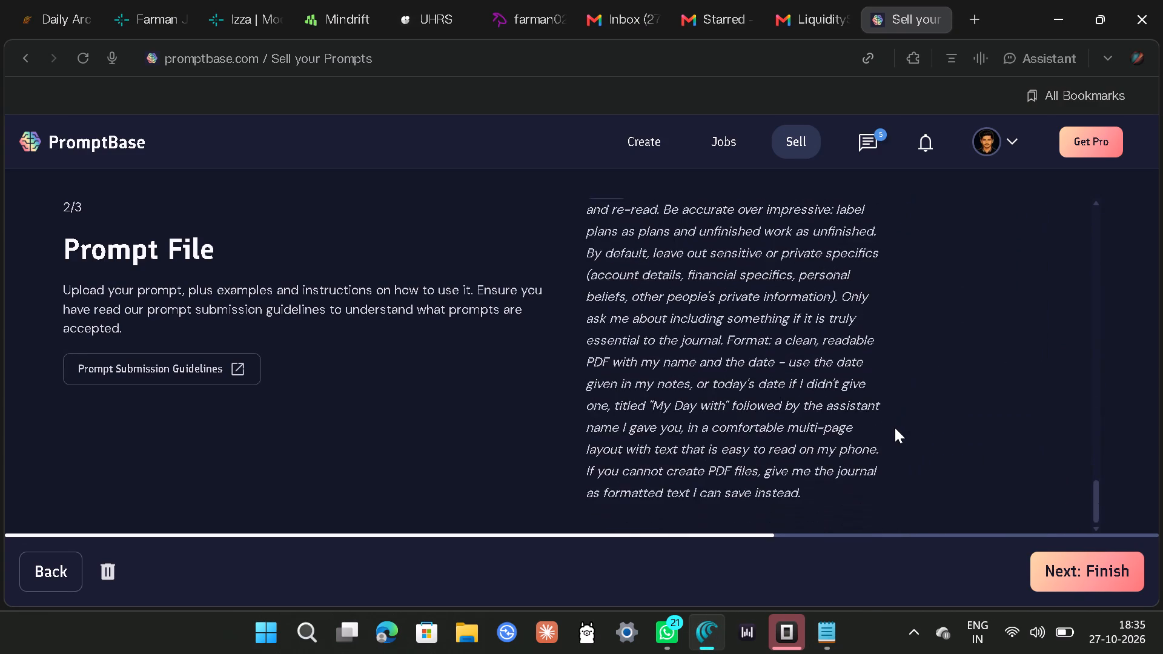
scroll(895, 428, "up", 1)
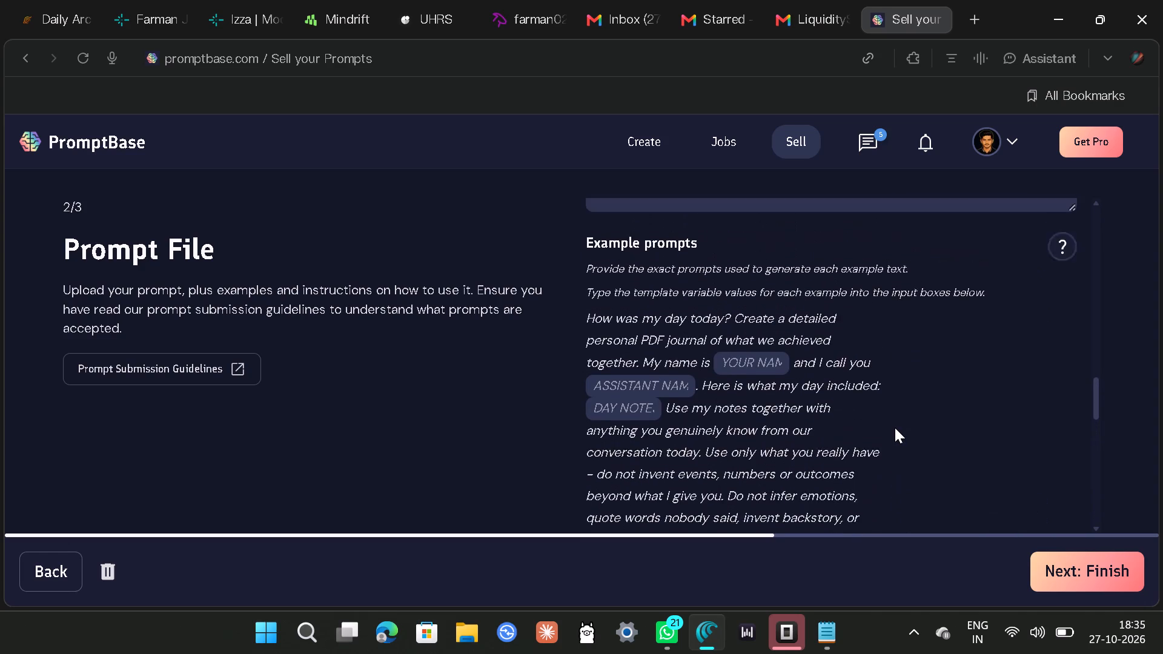
scroll(895, 428, "up", 1)
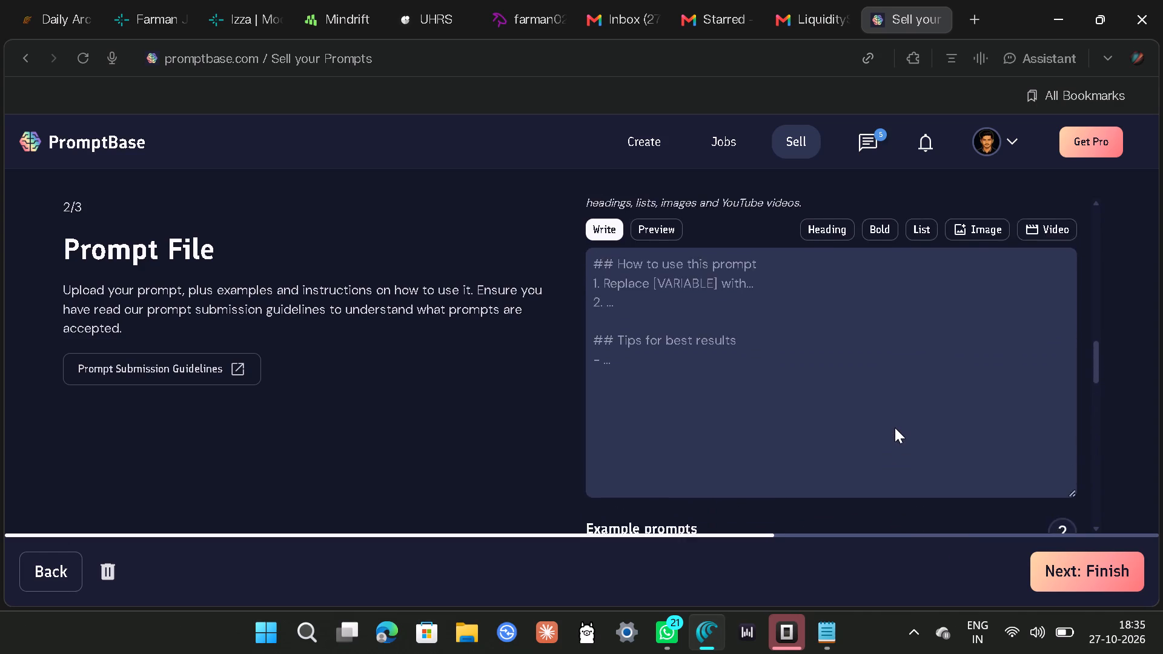
scroll(895, 428, "up", 2)
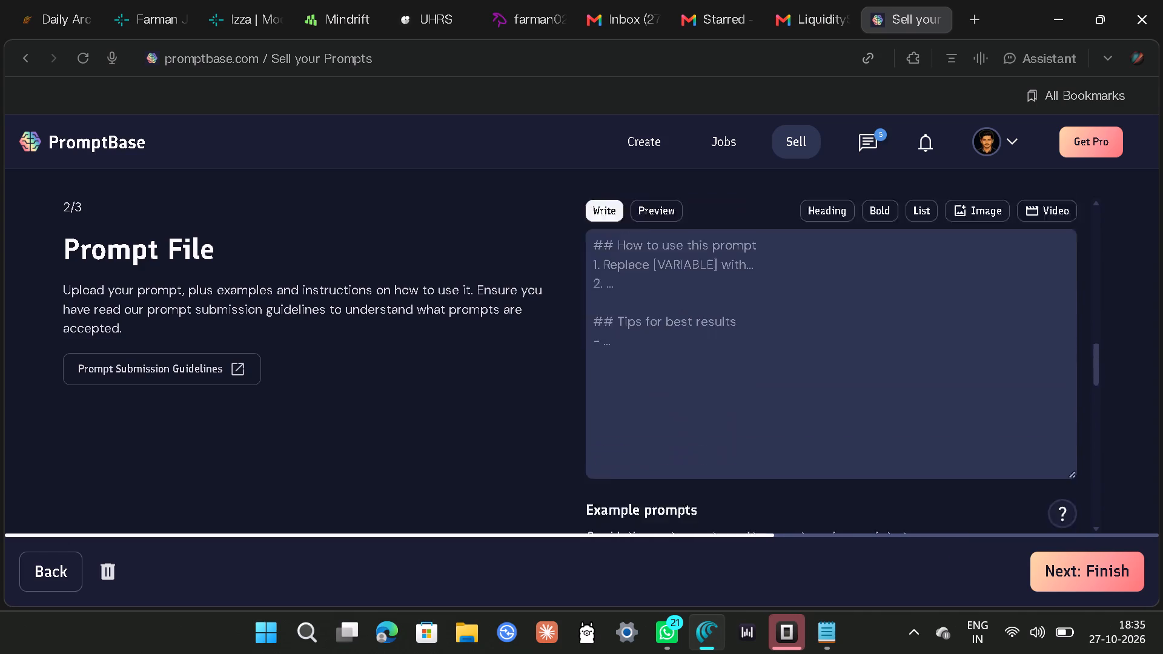
scroll(867, 398, "up", 1)
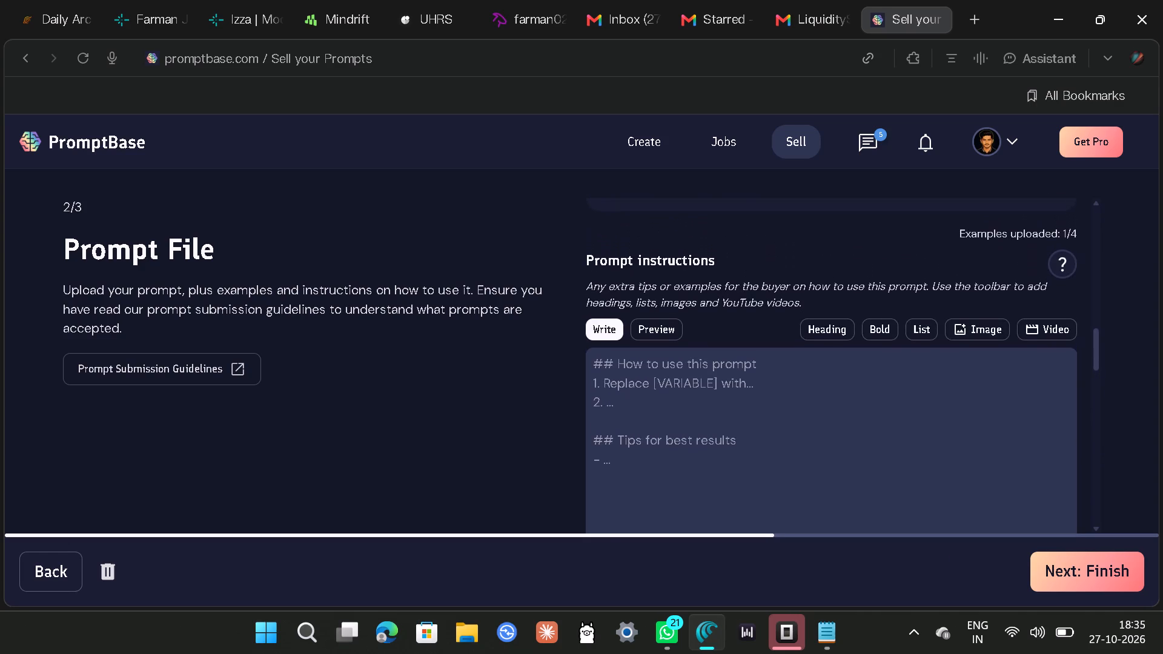
scroll(867, 398, "up", 3)
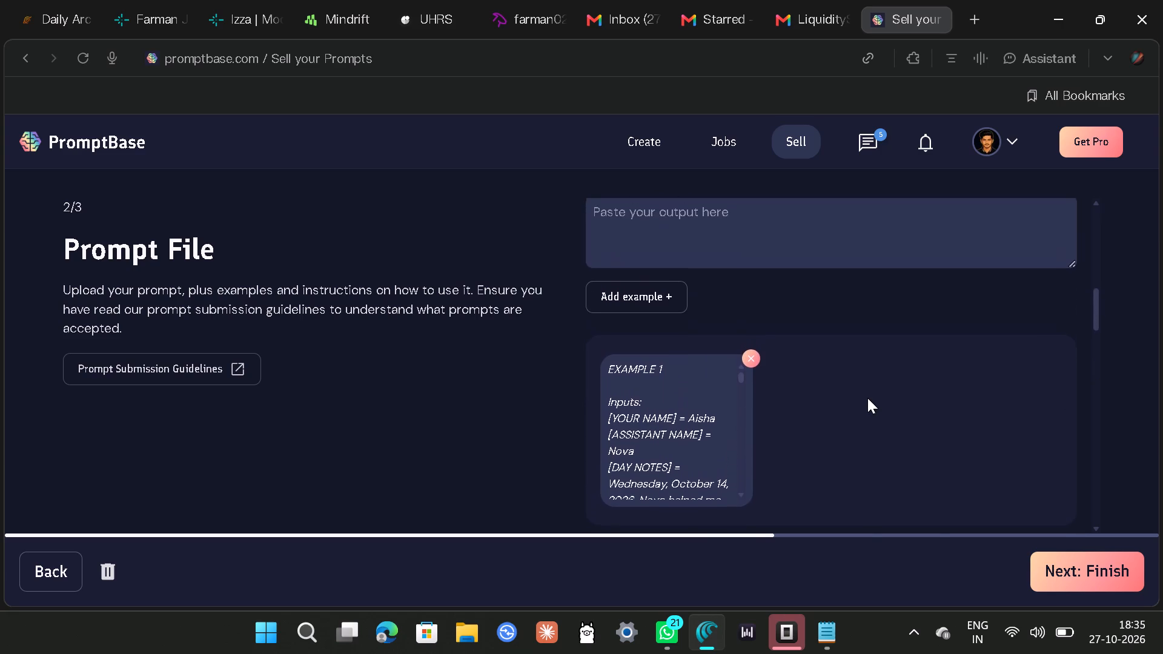
scroll(867, 398, "up", 1)
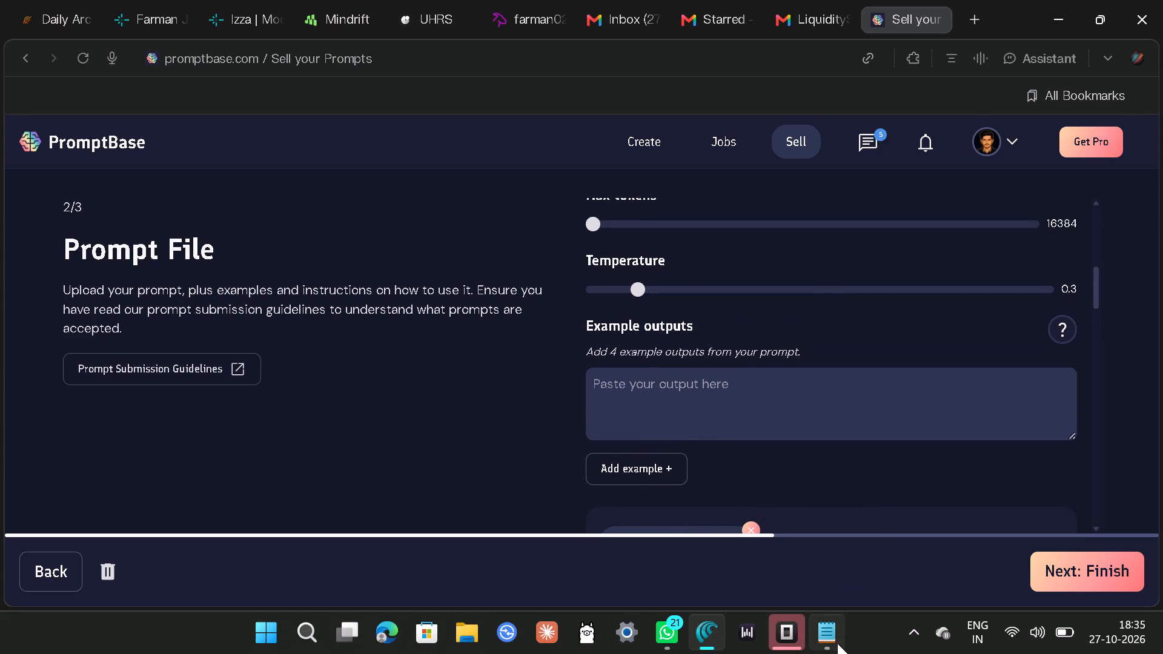
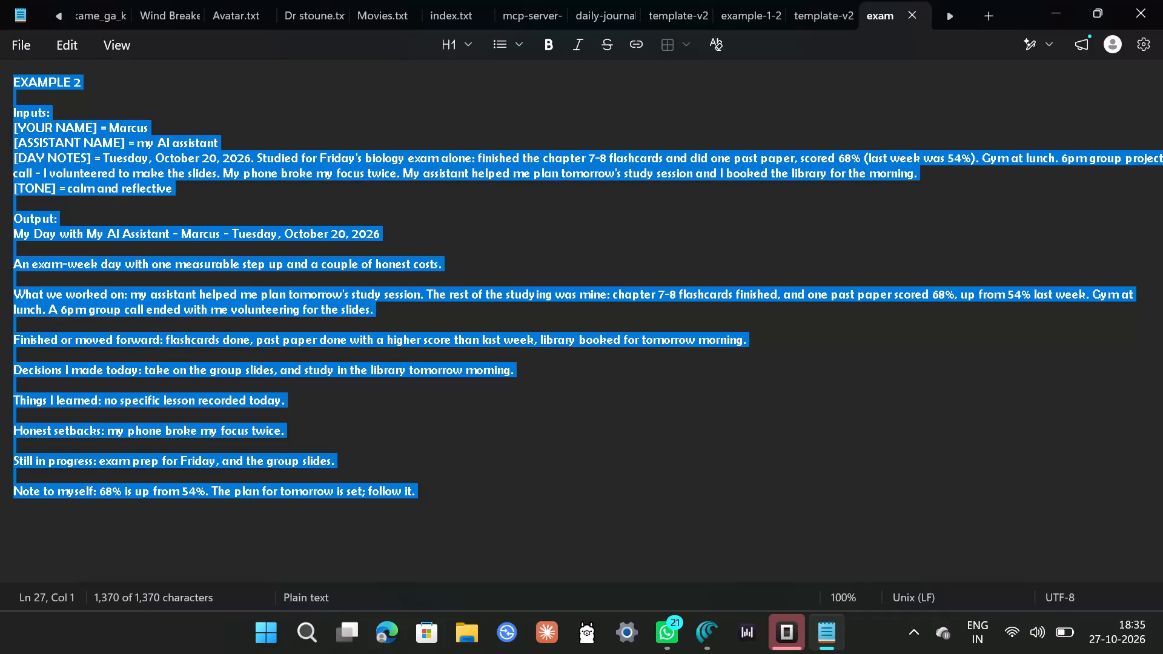
Switch to the PromptBase form and add the copied EXAMPLE 2 text (Marcus, Tuesday, October 20, 2026) as another example output.
left_click(706, 625)
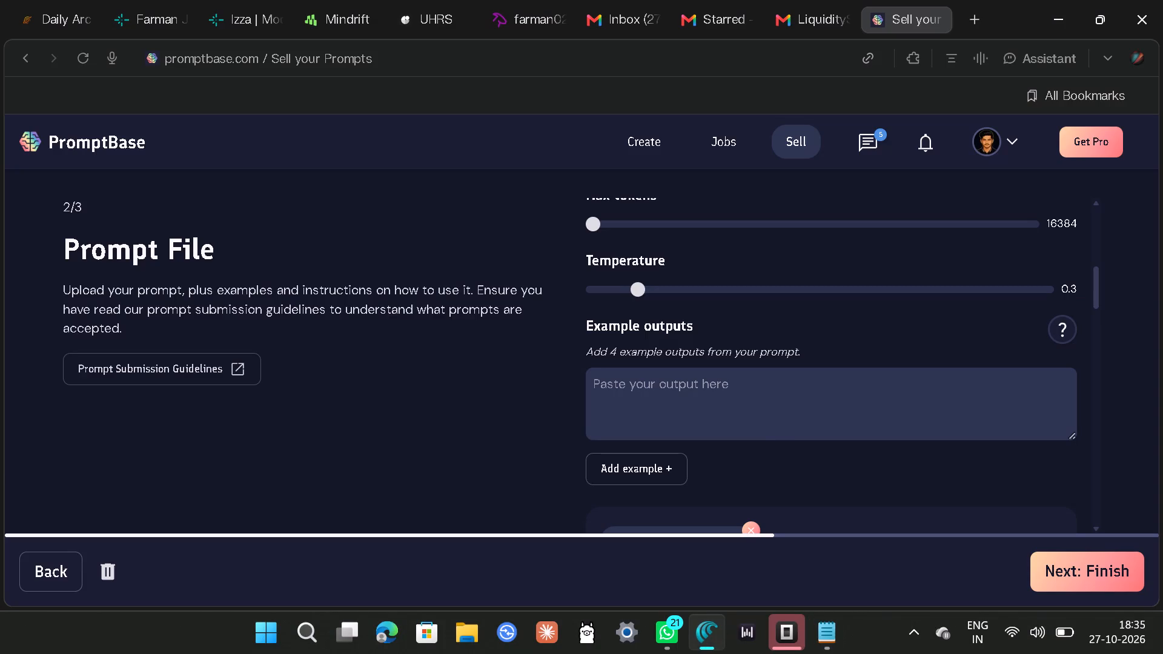
left_click(686, 403)
key("ctrl+v")
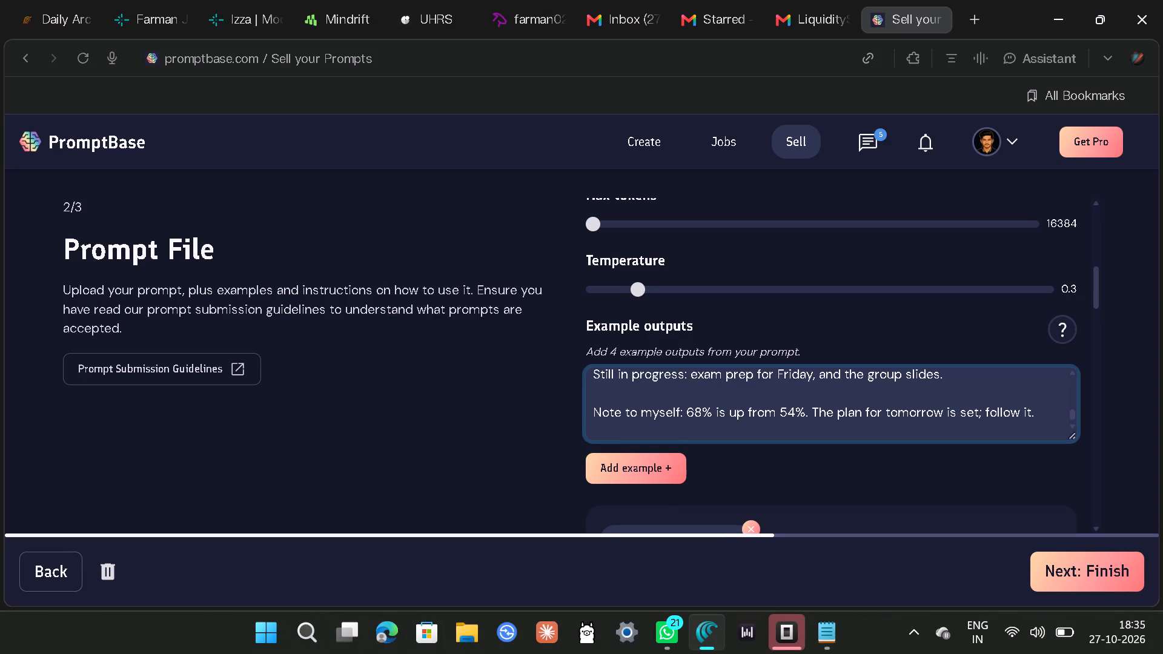
left_click(646, 469)
scroll(756, 428, "down", 1)
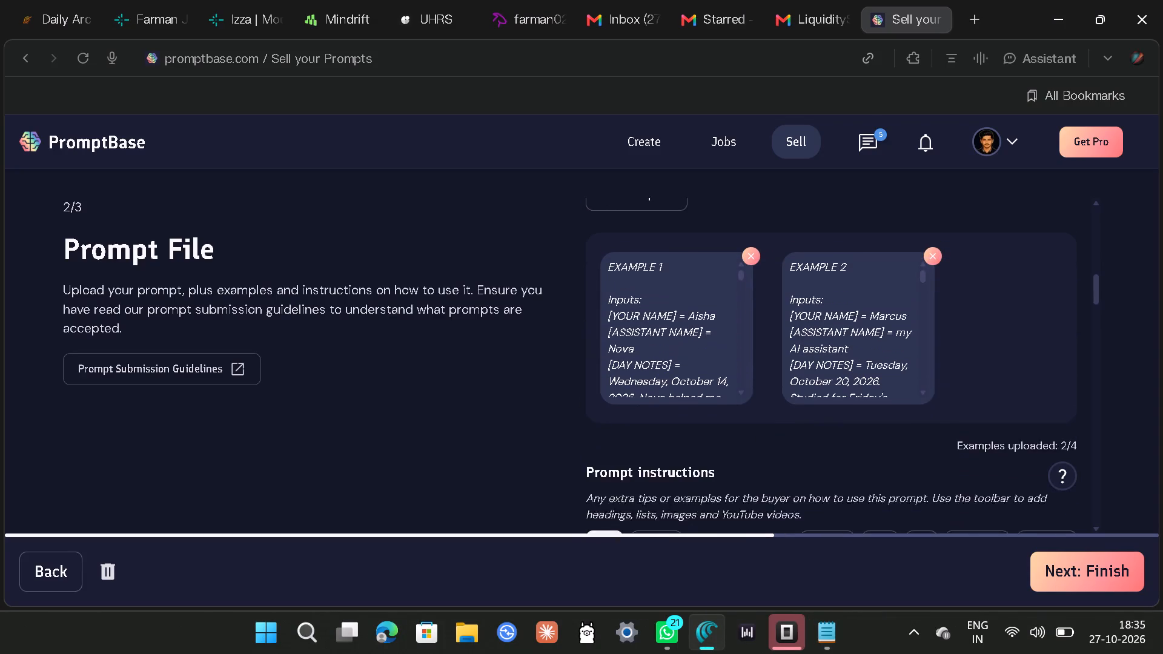
scroll(756, 428, "down", 1)
scroll(756, 428, "up", 1)
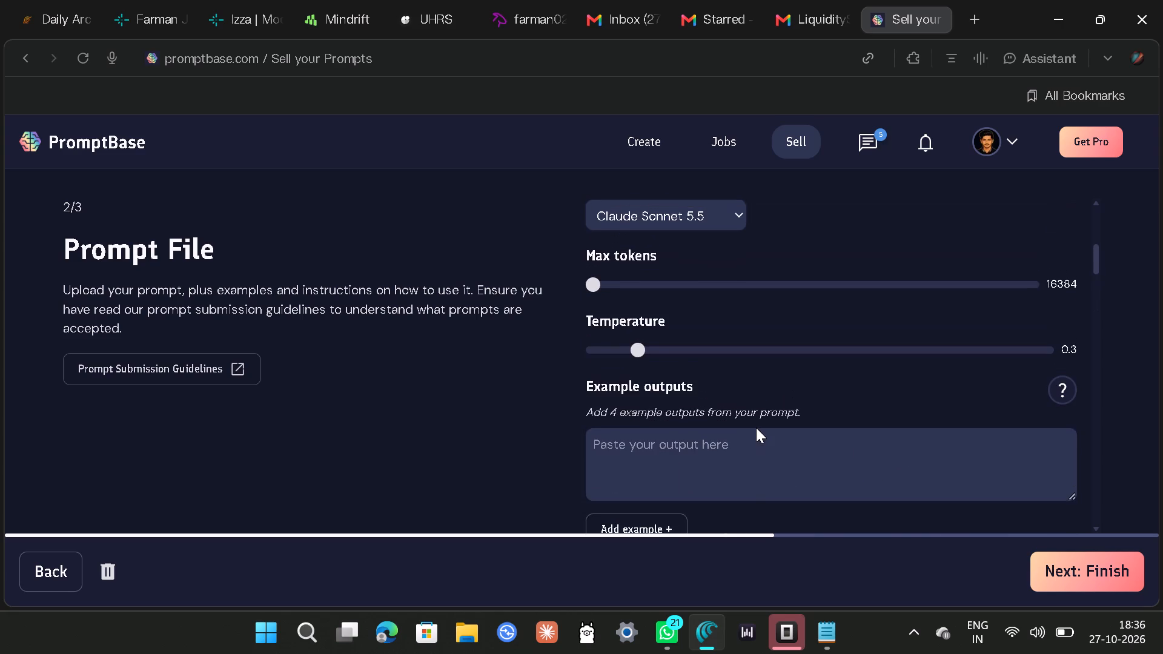
scroll(756, 428, "down", 2)
scroll(756, 428, "up", 1)
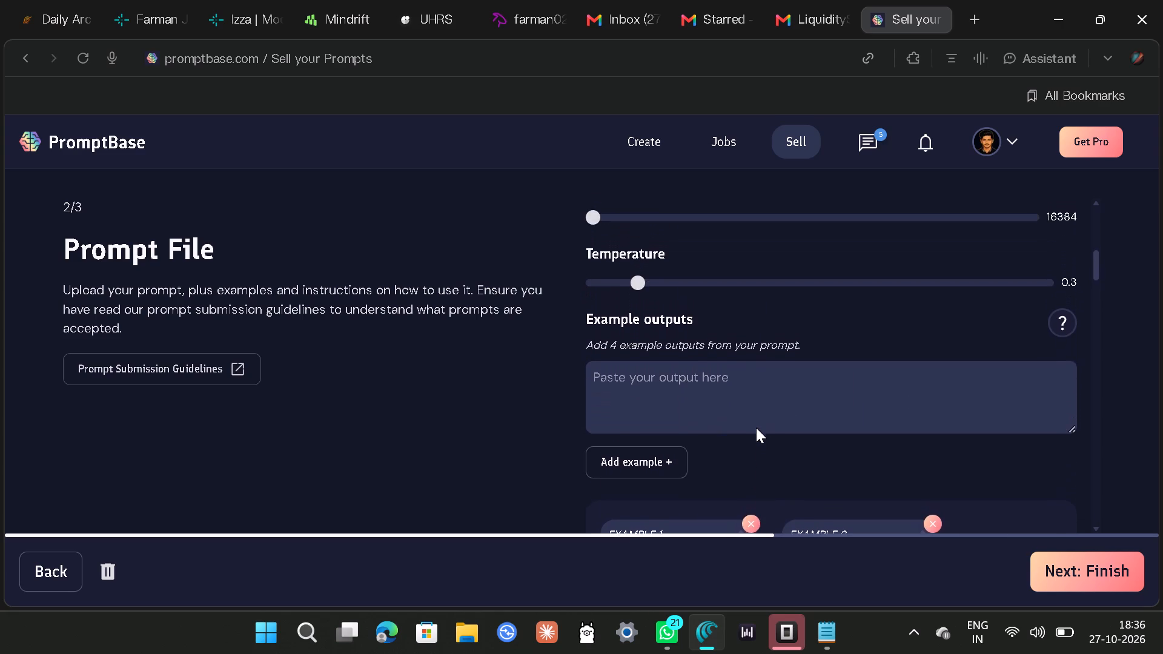
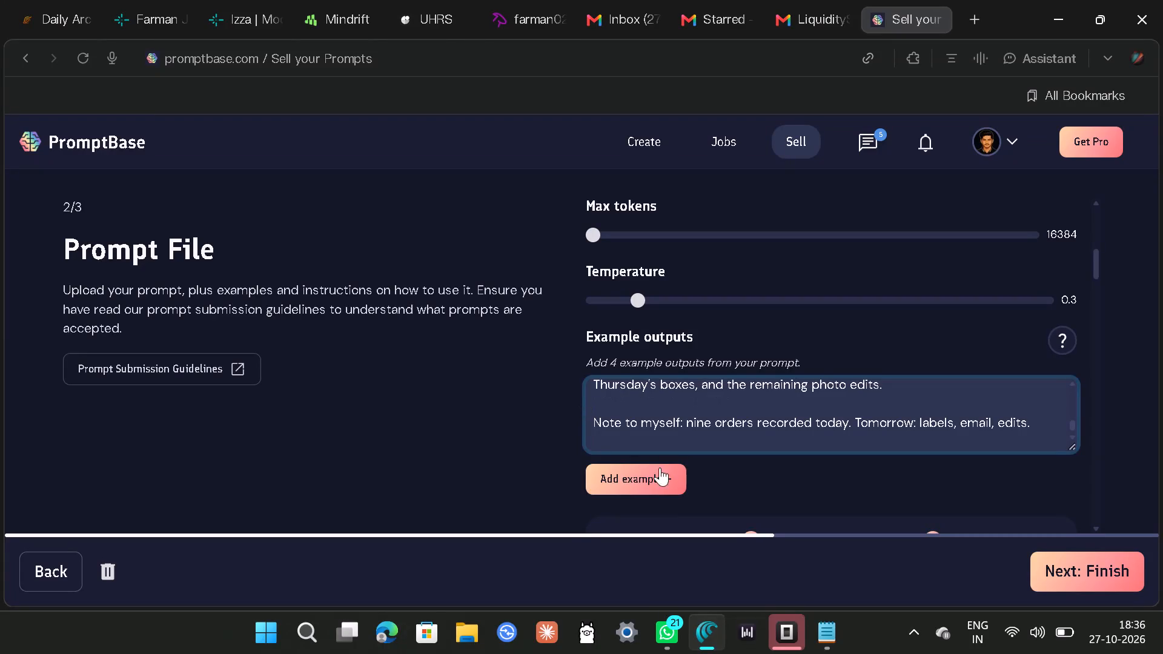
Add the pasted text ending "Tomorrow: labels, email, edits." to the listing's example outputs.
left_click(651, 486)
Activate the empty example output field for entering another example.
scroll(734, 415, "right", 1)
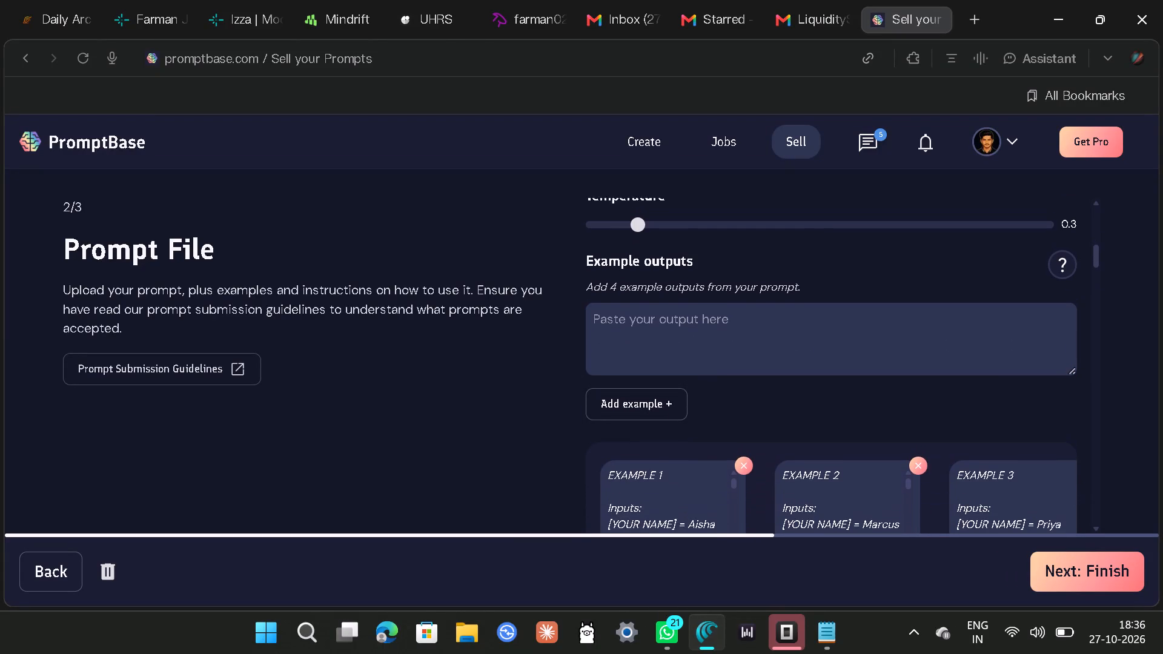
scroll(734, 415, "right", 1)
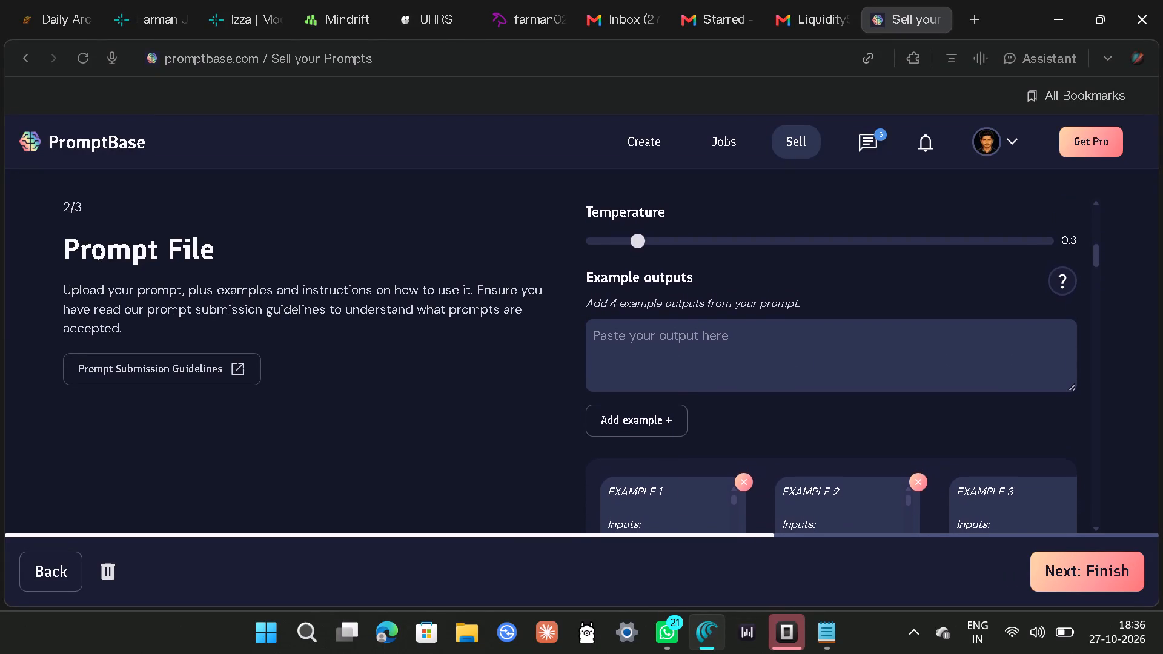
scroll(734, 415, "right", 1)
left_click(681, 377)
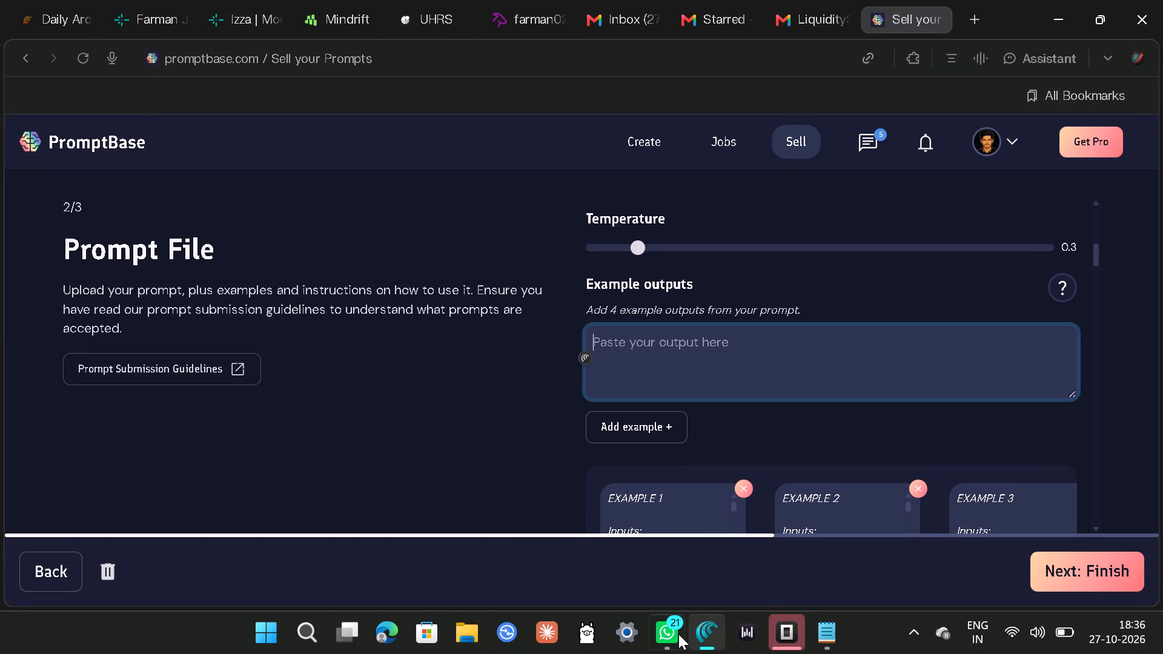
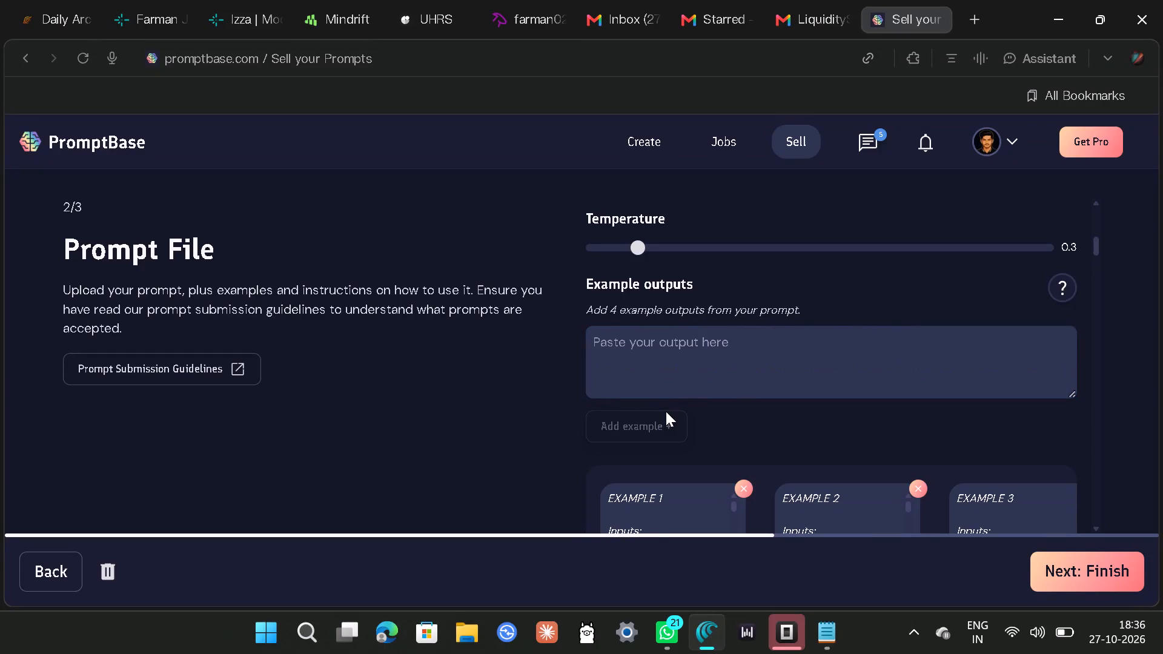
Review the rest of the prompt file, from the example outputs through the example prompts to the end of the form.
scroll(740, 397, "down", 2)
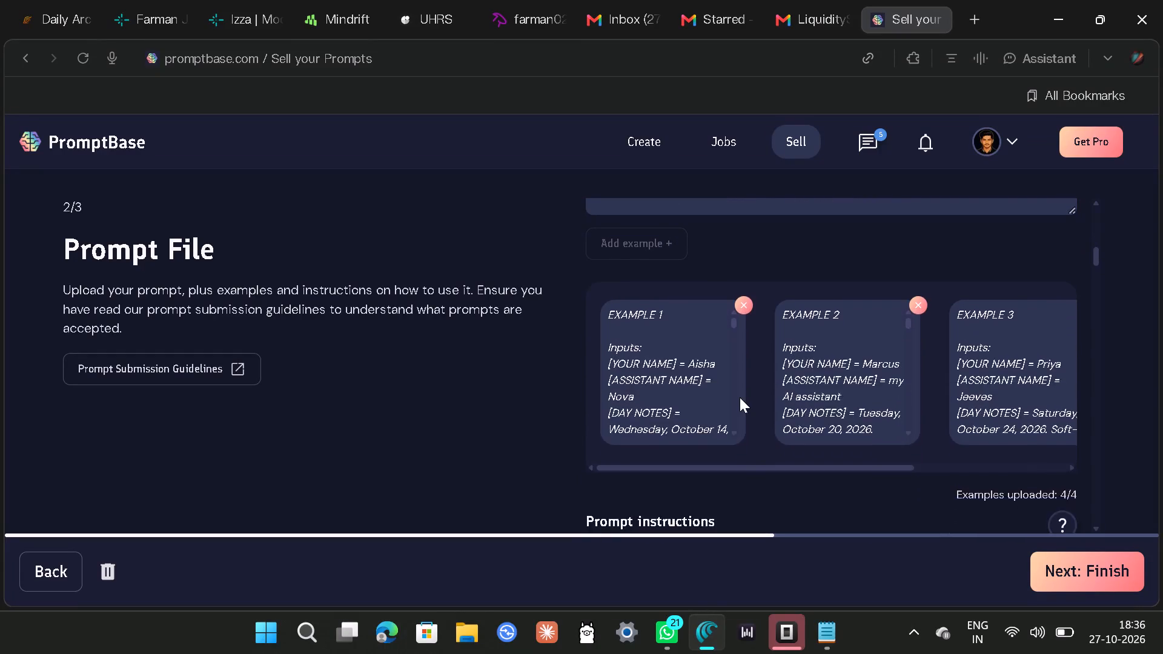
scroll(740, 397, "down", 5)
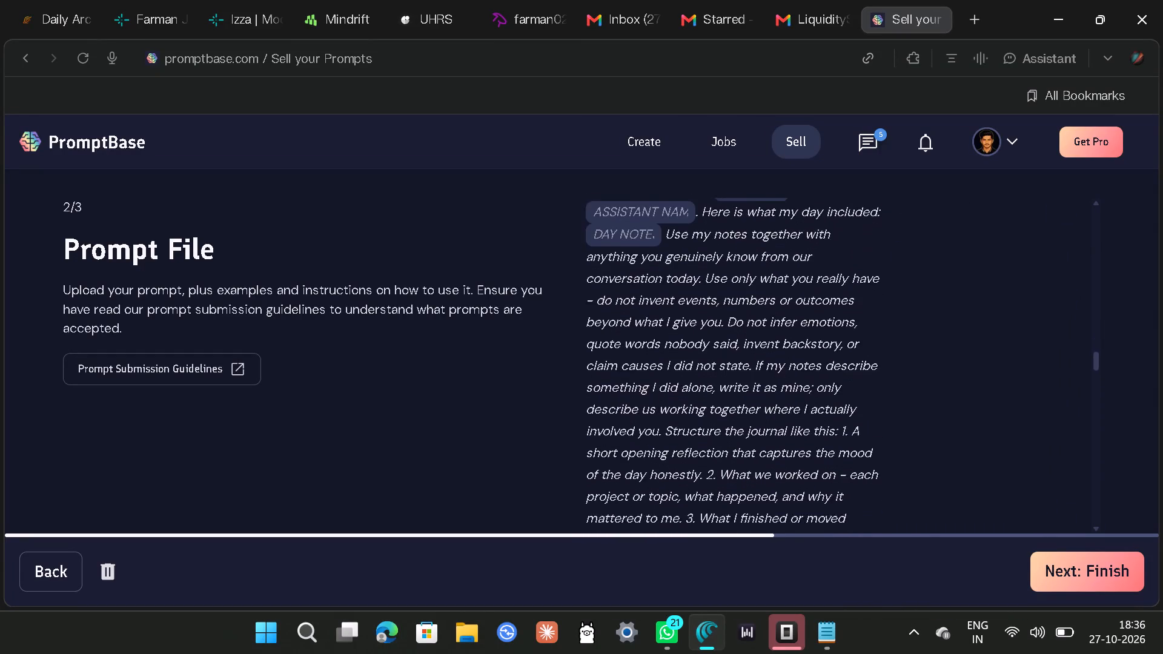
scroll(740, 397, "down", 5)
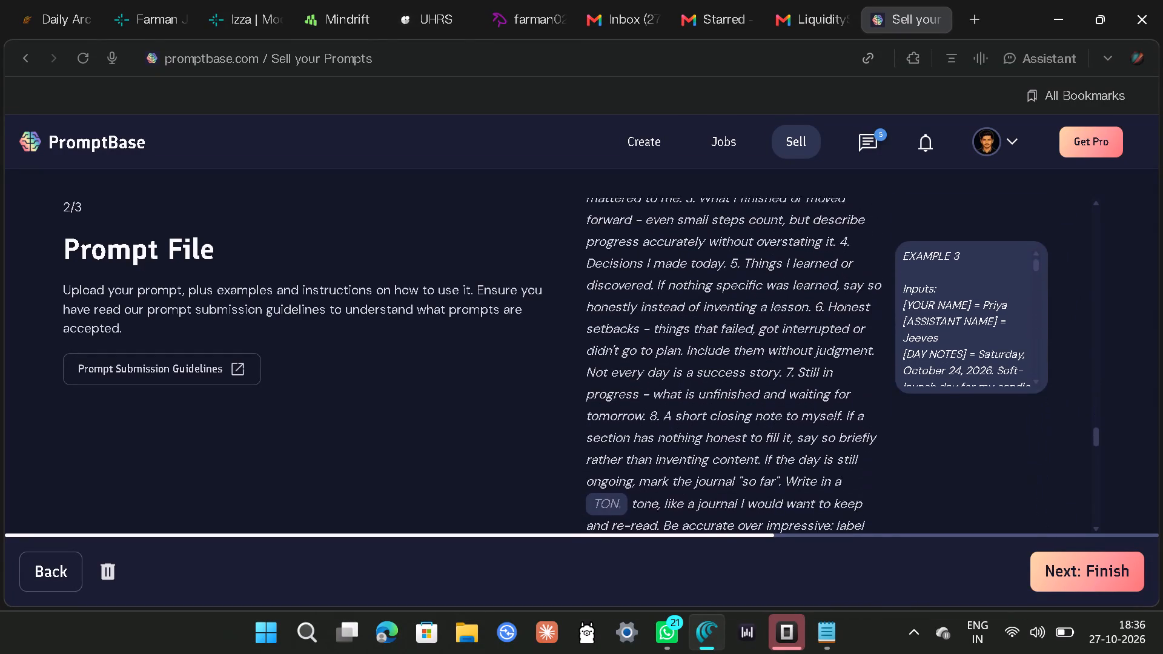
scroll(740, 397, "down", 4)
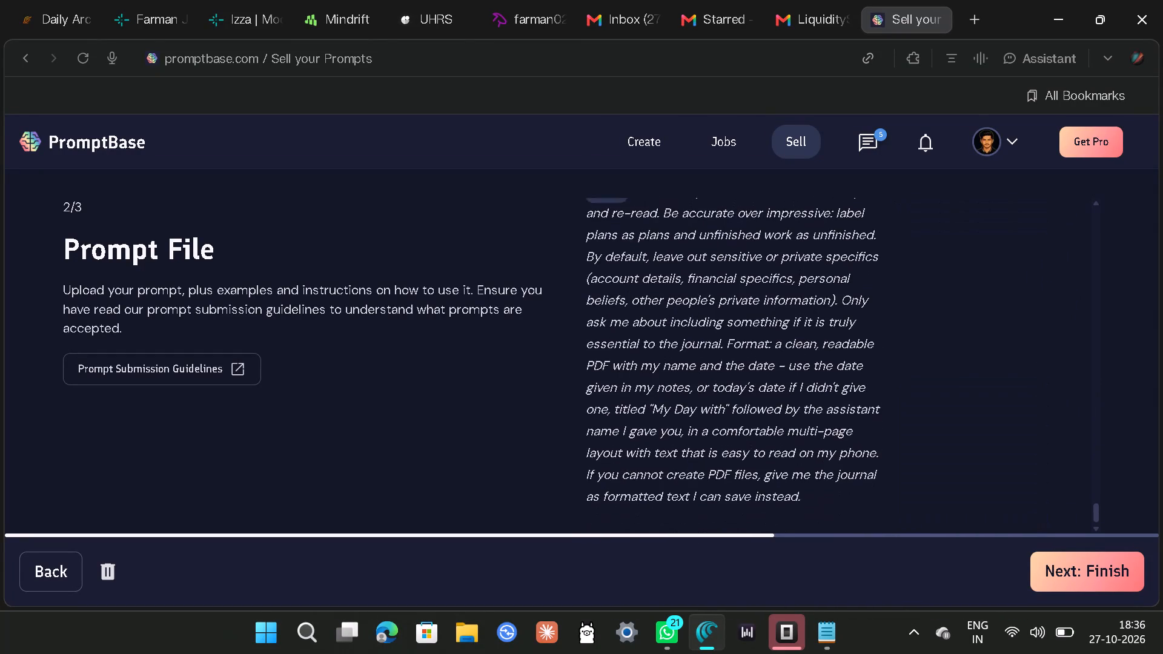
Activate the empty prompt instructions field below the example outputs for entering the buyer's usage instructions.
scroll(740, 397, "up", 2)
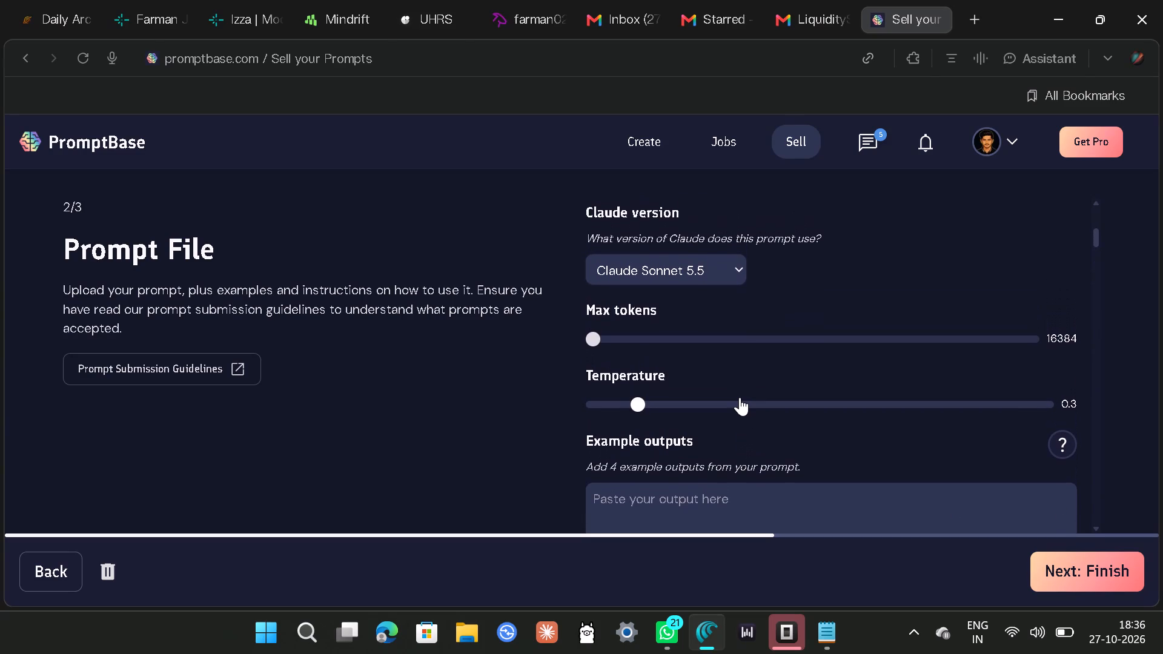
scroll(724, 434, "down", 2)
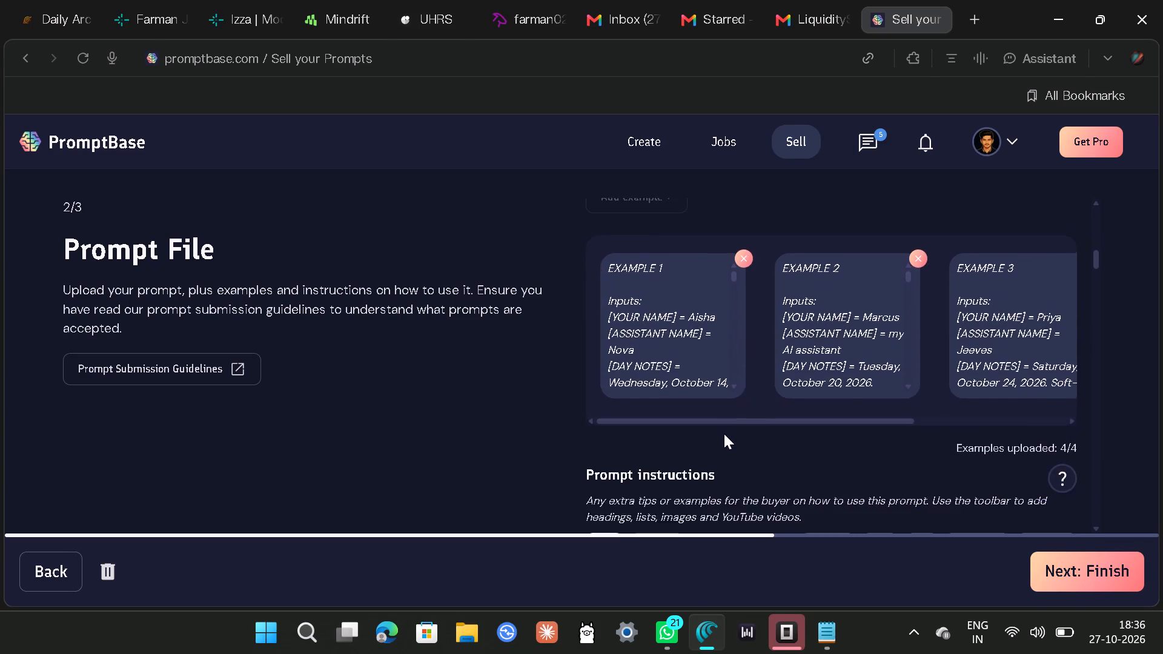
scroll(724, 434, "down", 2)
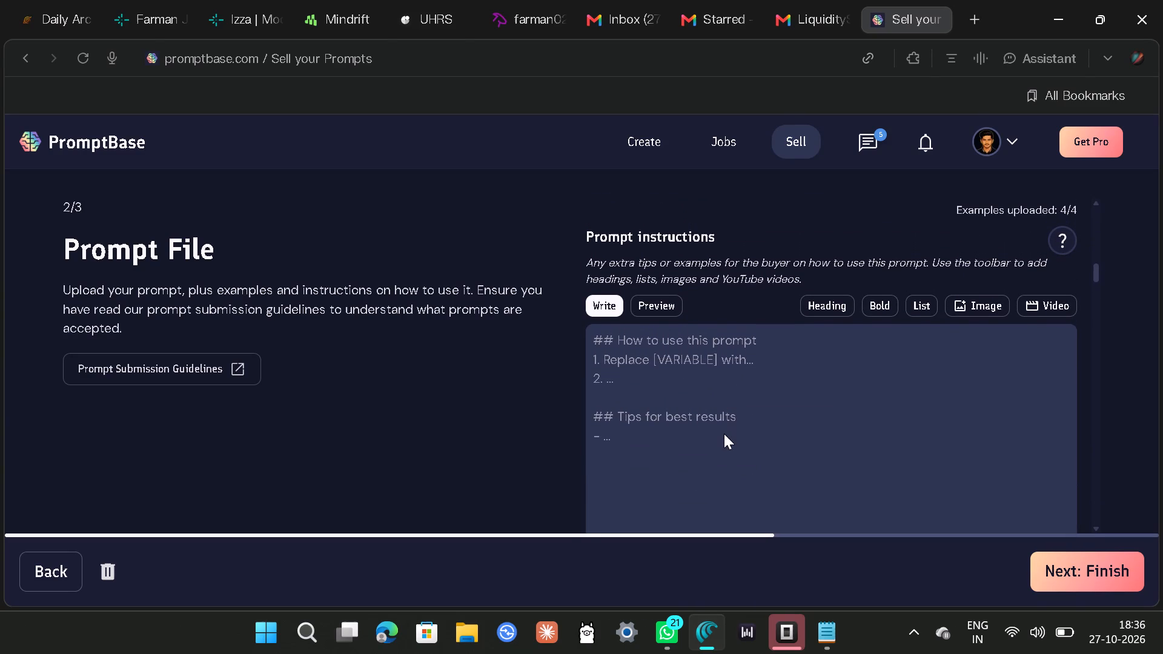
scroll(724, 434, "down", 1)
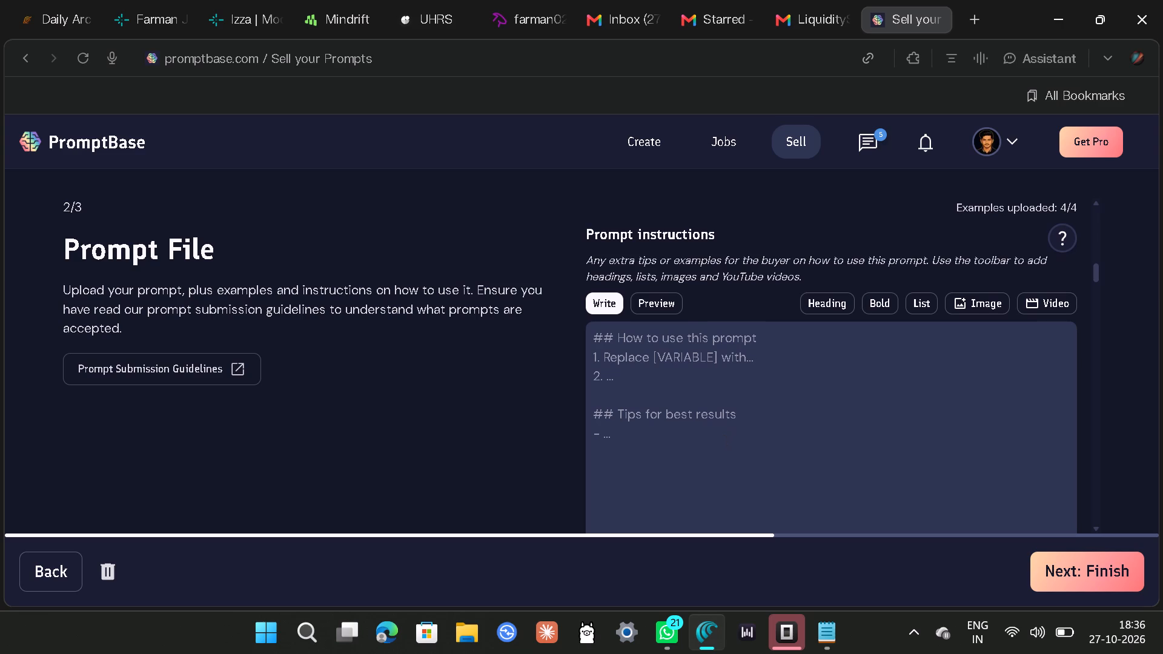
scroll(724, 434, "right", 1)
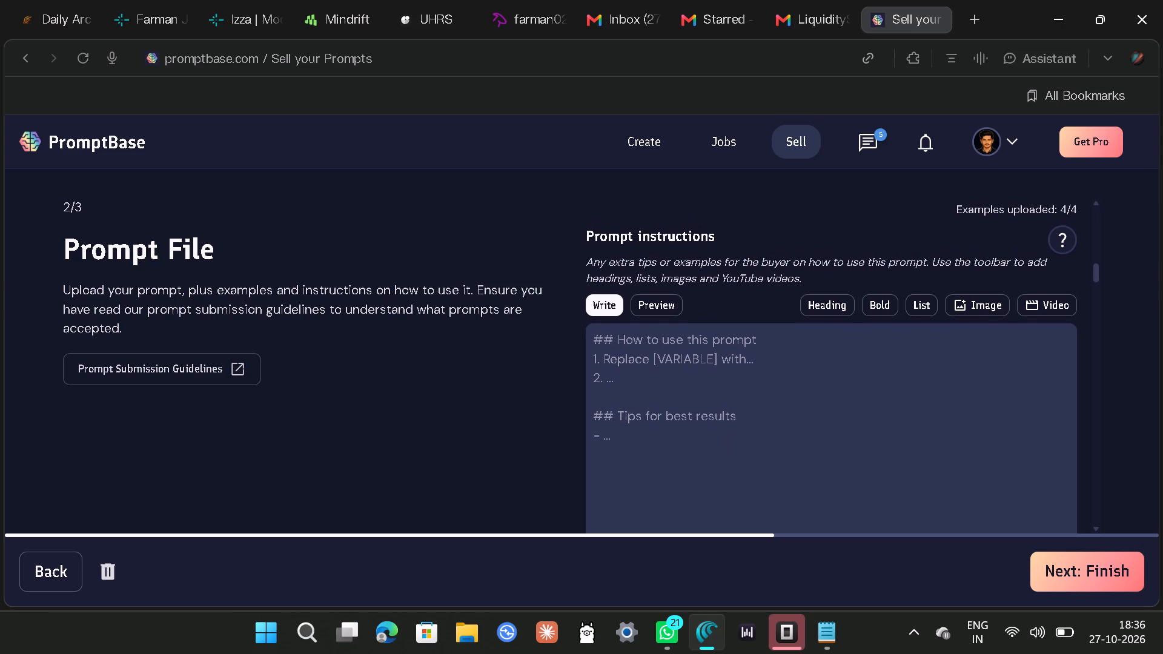
scroll(724, 434, "right", 1)
left_click(686, 393)
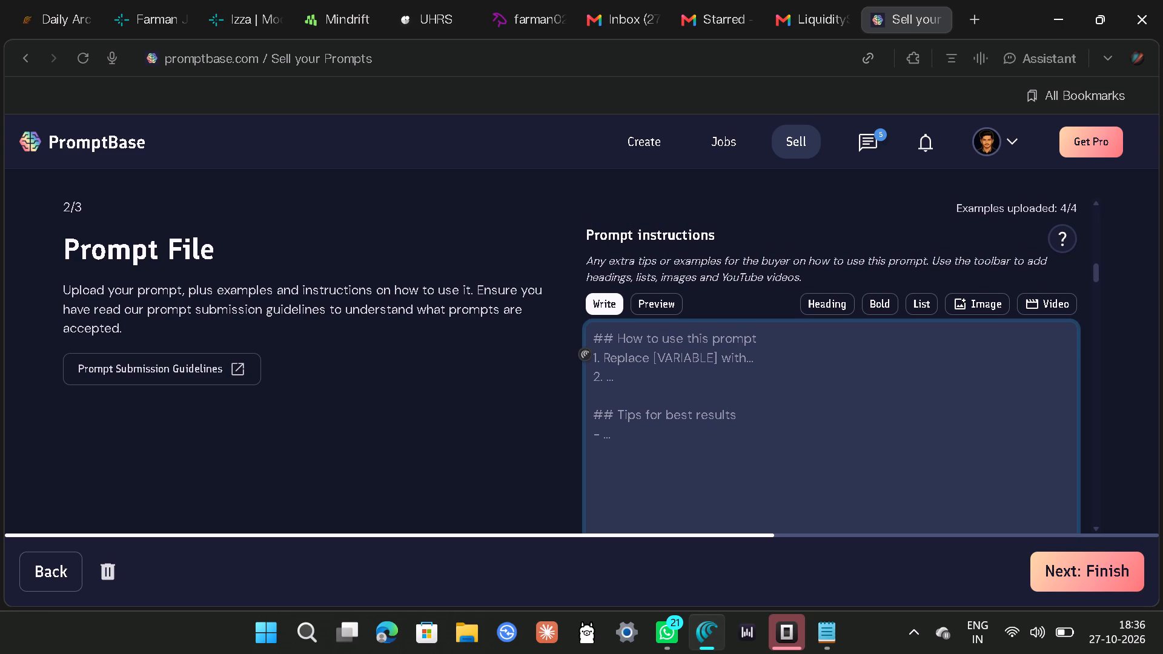
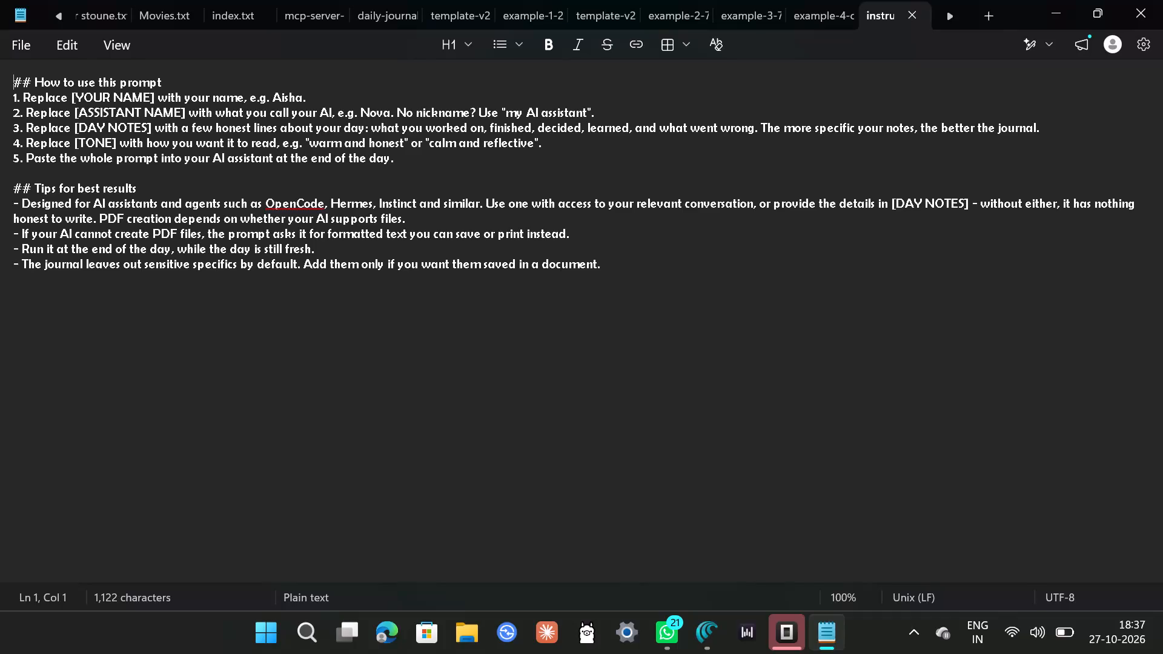
Copy the entire instructions text, from "How to use this prompt" through the "Tips for best results" section.
key("ctrl+a")
key("ctrl+c")
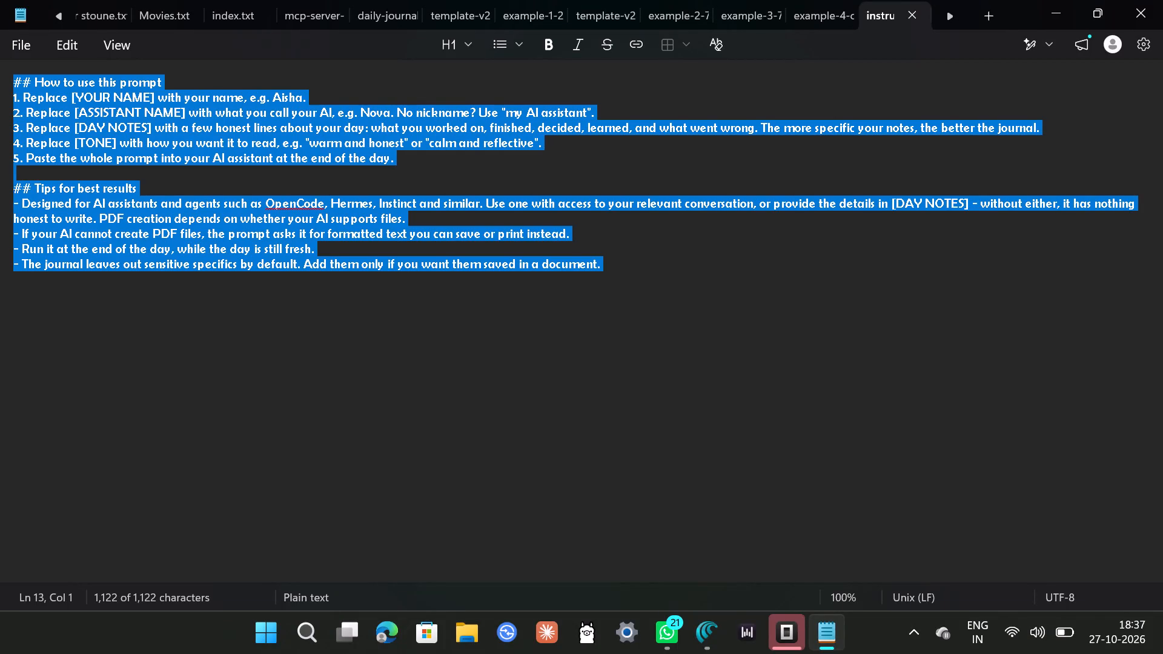
left_click(353, 297)
scroll(441, 294, "down", 1)
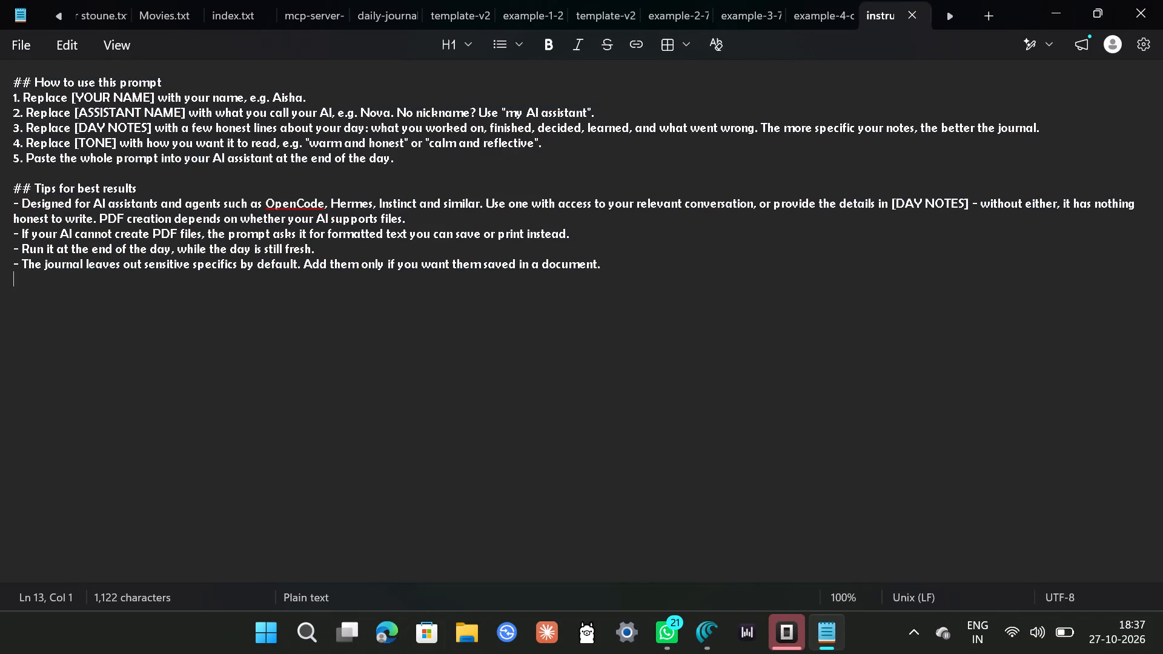
scroll(441, 294, "down", 1)
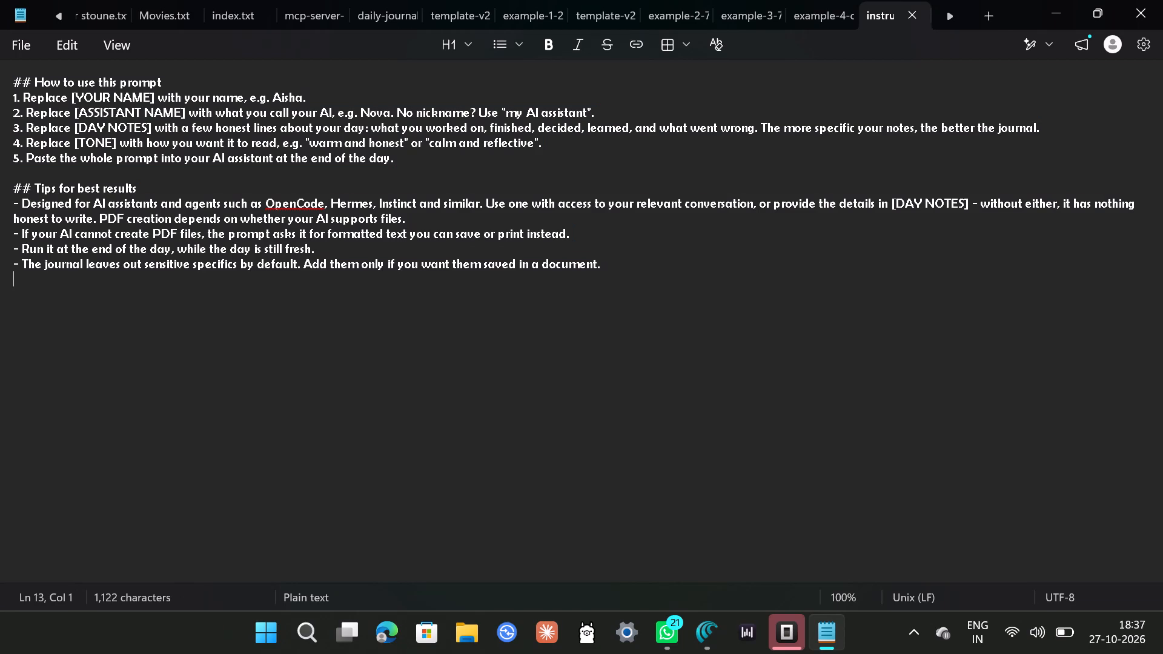
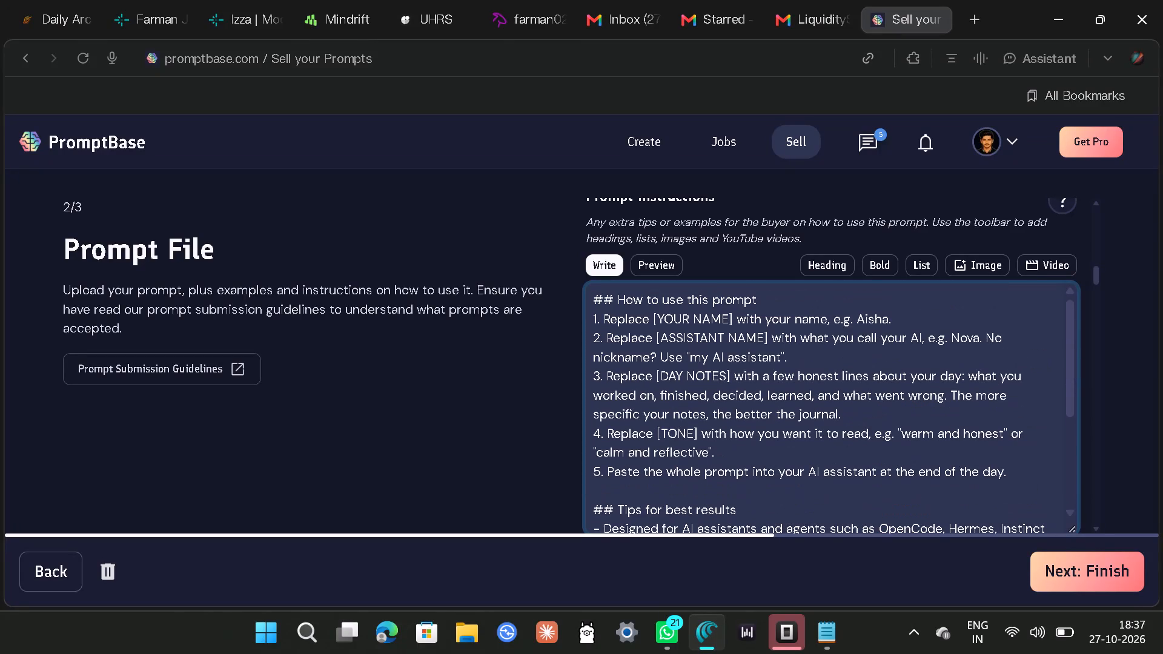
Check the prompt instructions and the example prompts' variable fields, and switch to Notepad for the source text.
scroll(792, 437, "down", 4)
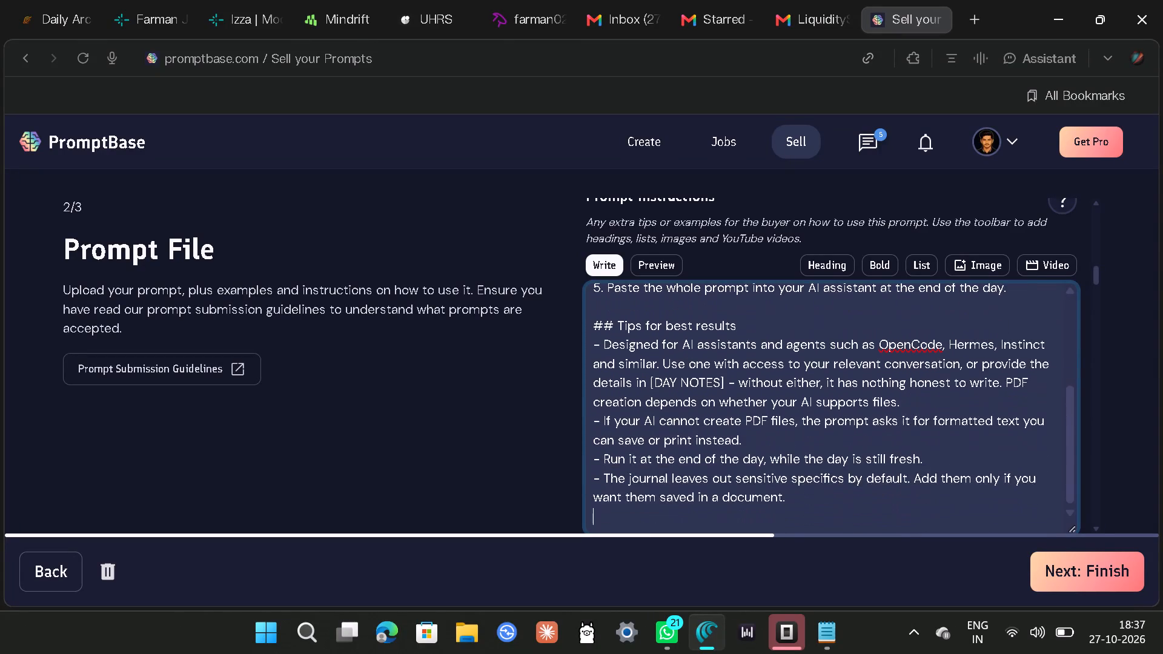
scroll(792, 437, "down", 3)
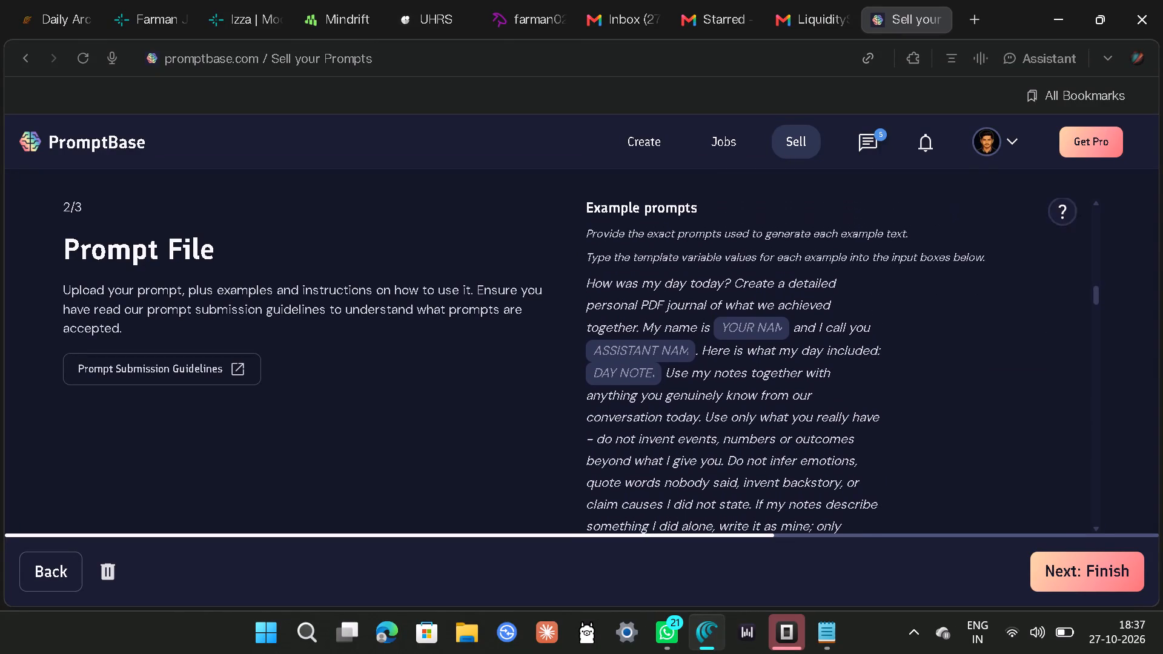
scroll(792, 437, "down", 1)
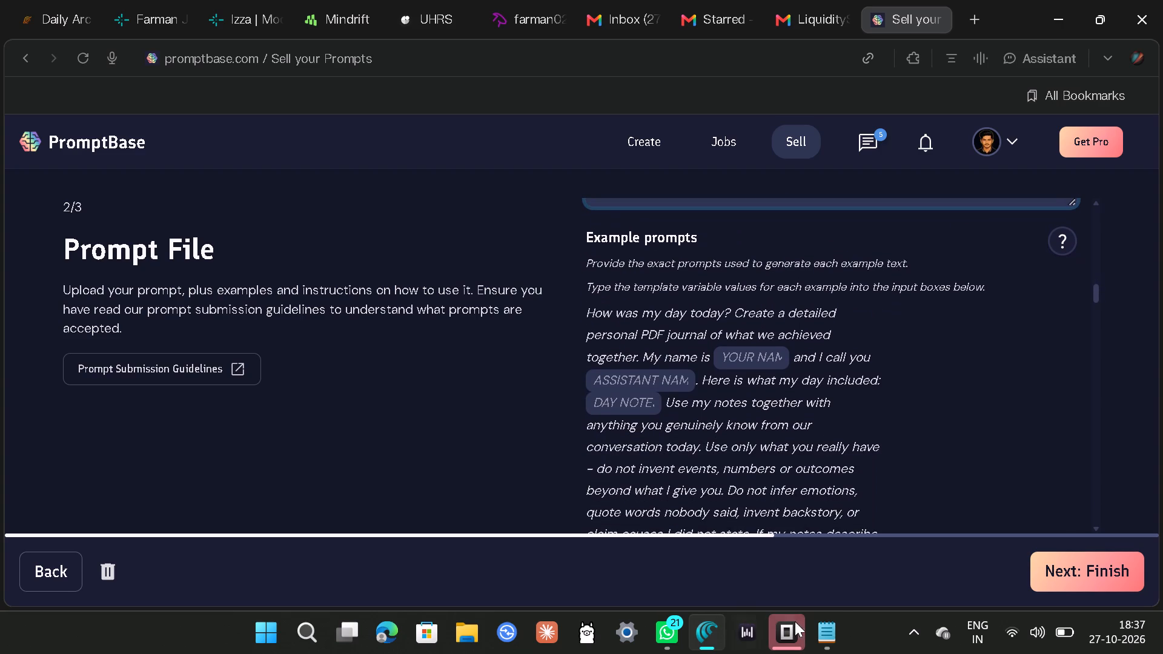
left_click(817, 631)
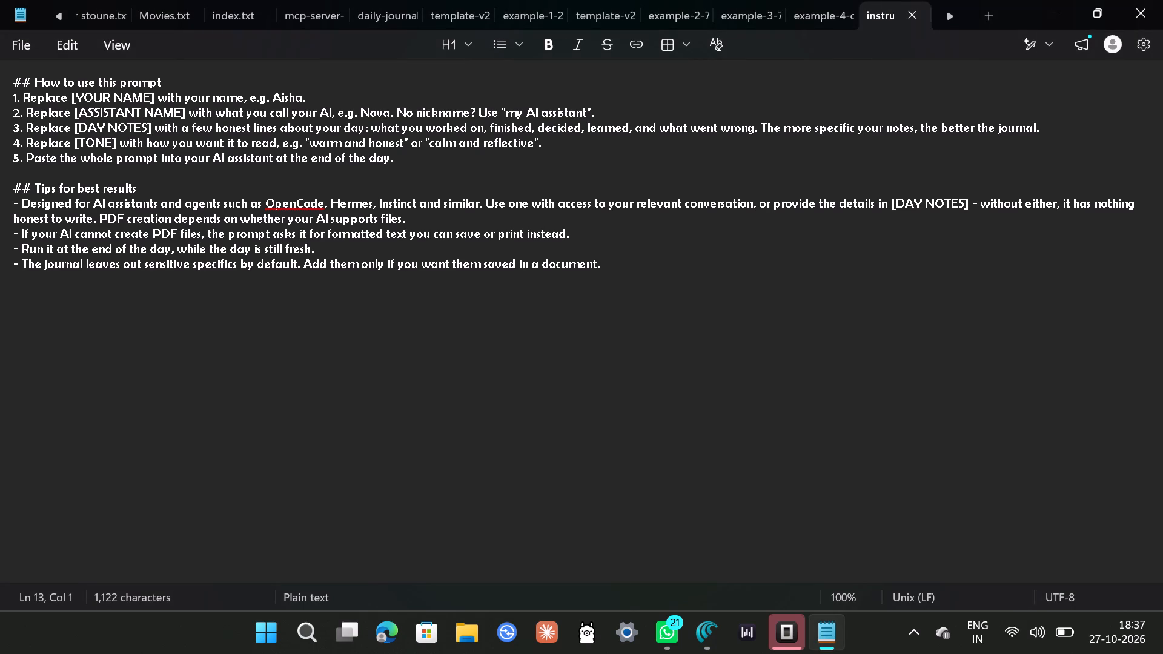
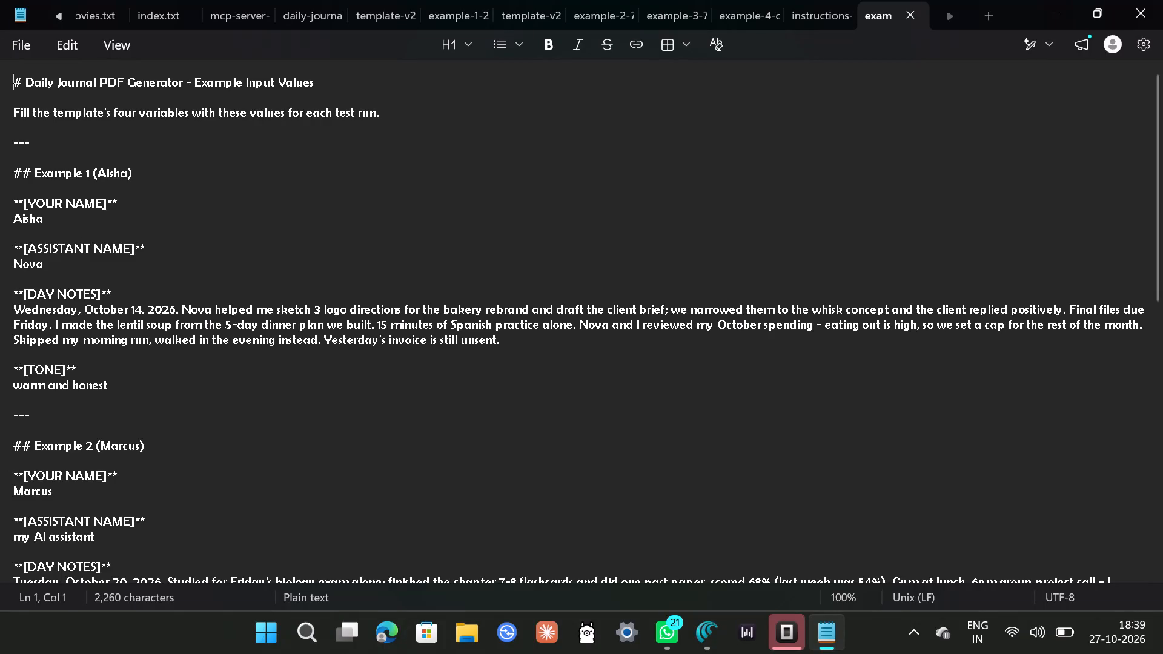
Review the names, day notes and tones in the Daily Journal PDF Generator example input values file, starting from Example 1.
scroll(227, 307, "down", 4)
scroll(227, 307, "up", 1)
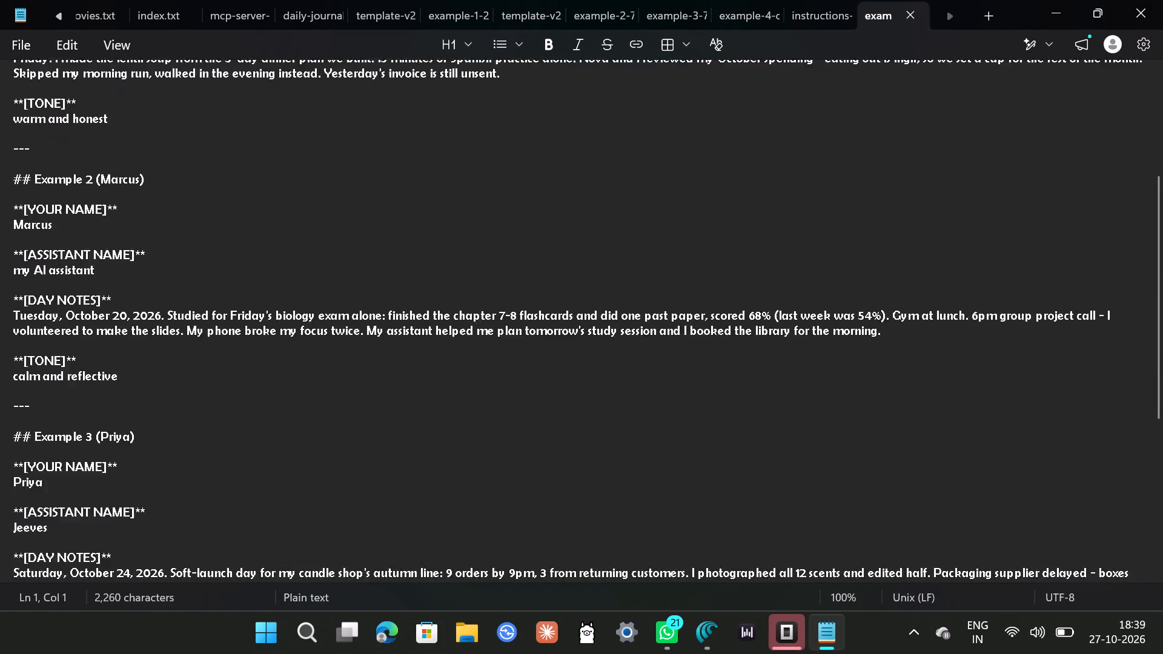
scroll(227, 307, "up", 2)
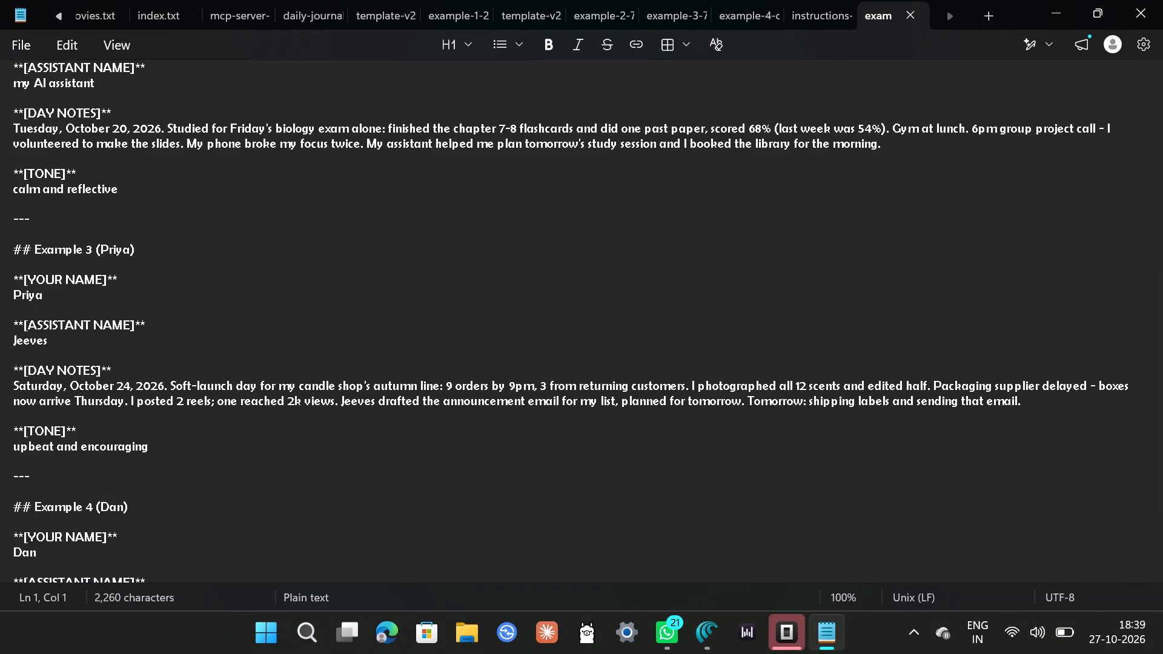
Copy the name Aisha from Example 1 of the input values file into the YOUR NAME variable of PromptBase's first example prompt.
scroll(227, 307, "up", 1)
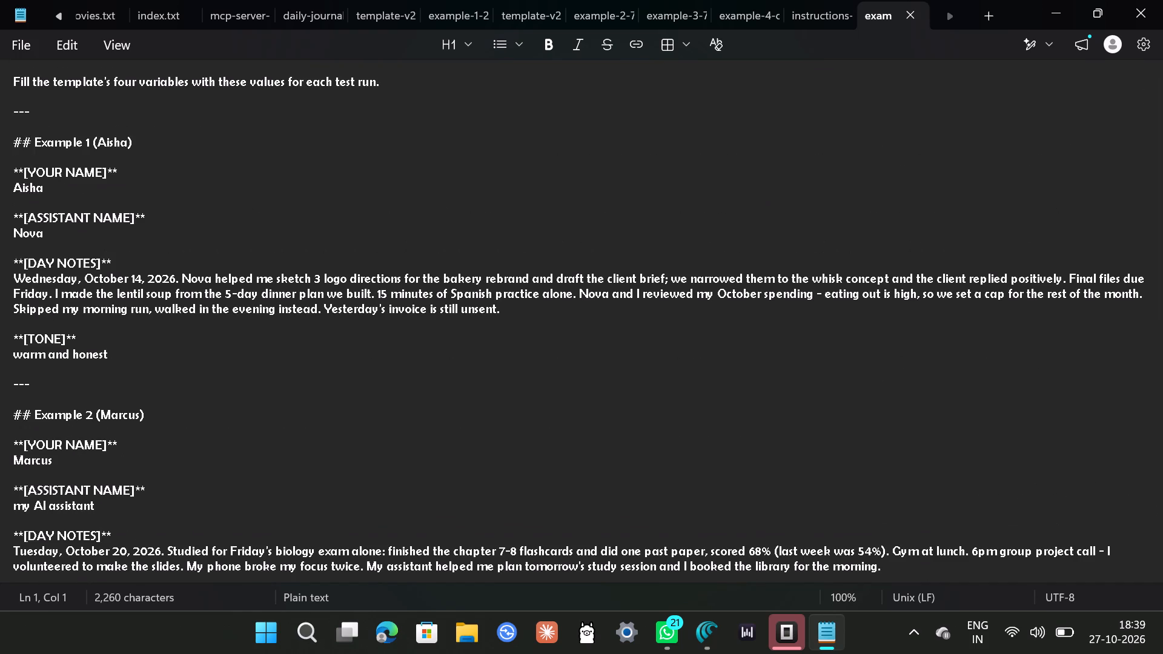
scroll(306, 194, "up", 1)
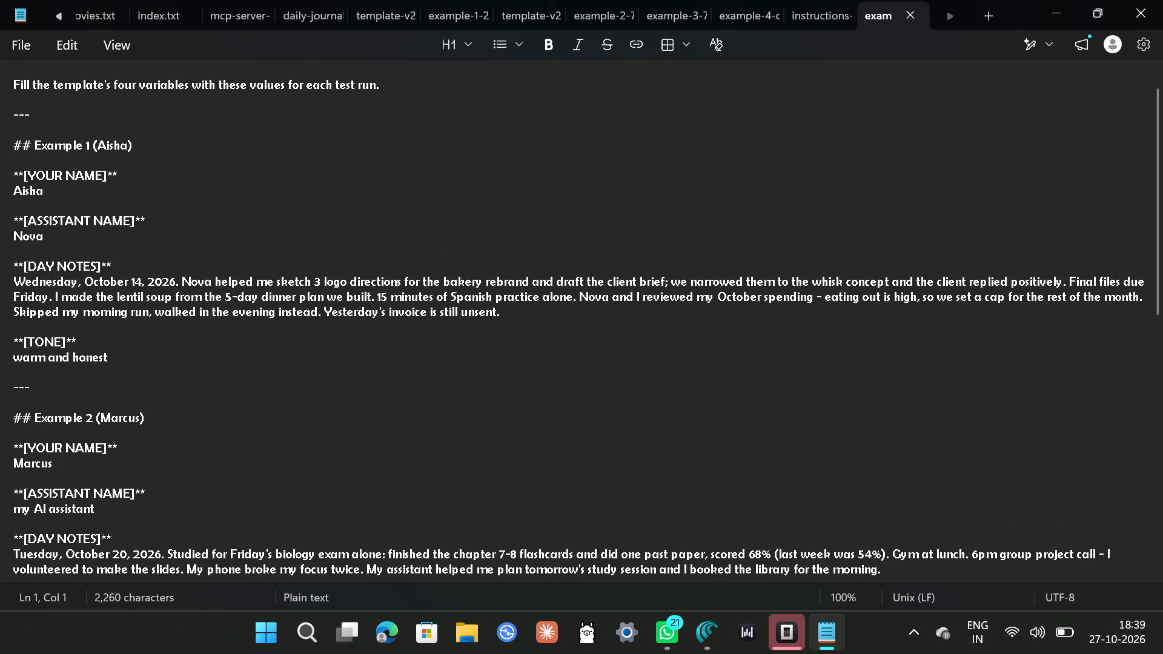
scroll(306, 194, "up", 2)
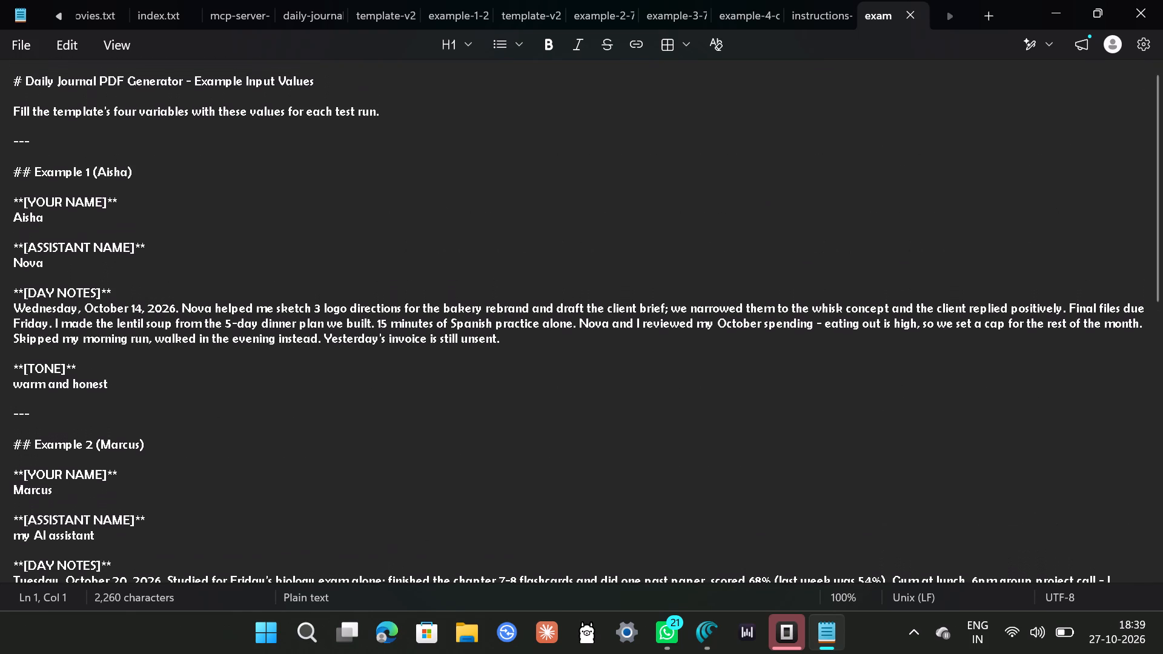
double_click(30, 218)
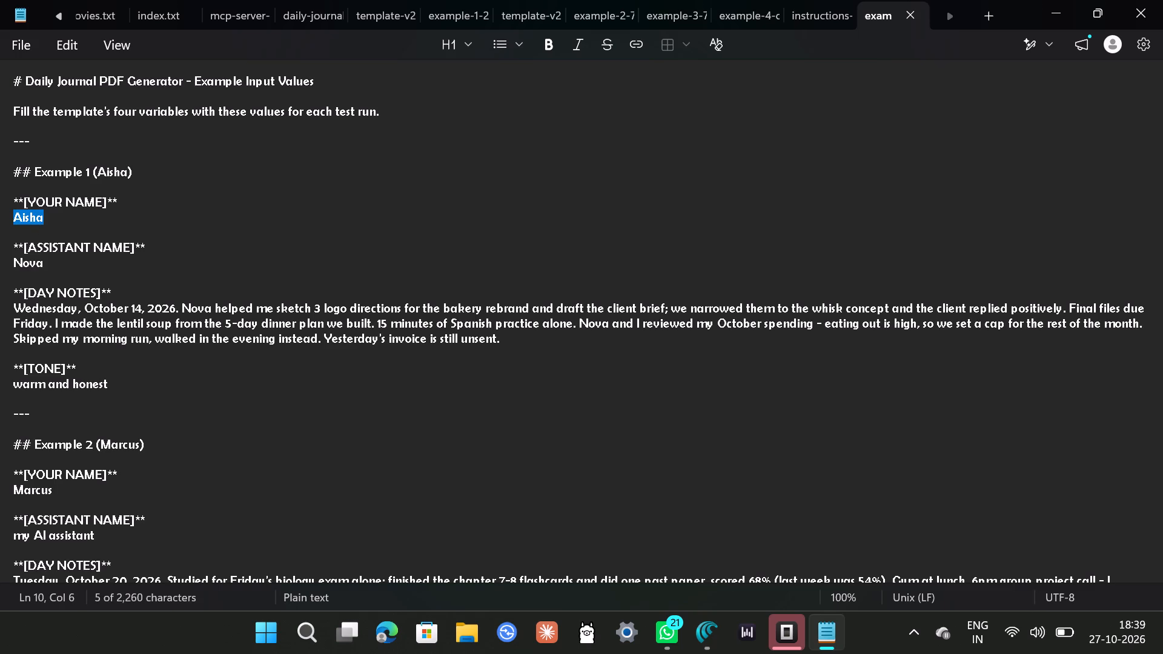
key("ctrl+c")
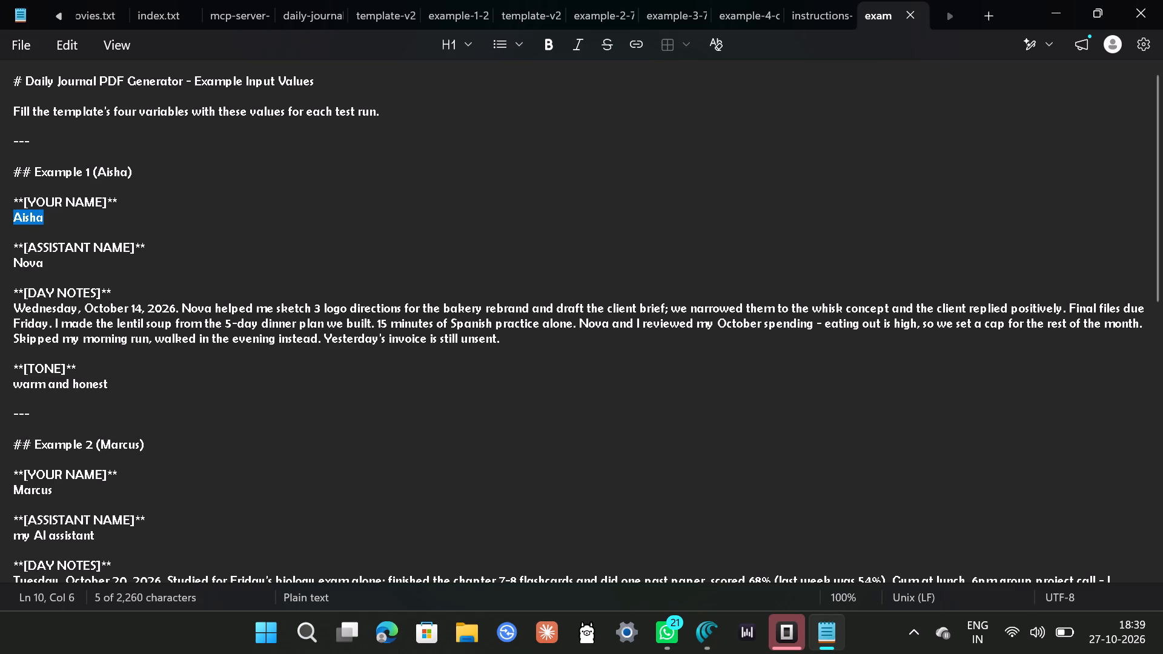
left_click(700, 635)
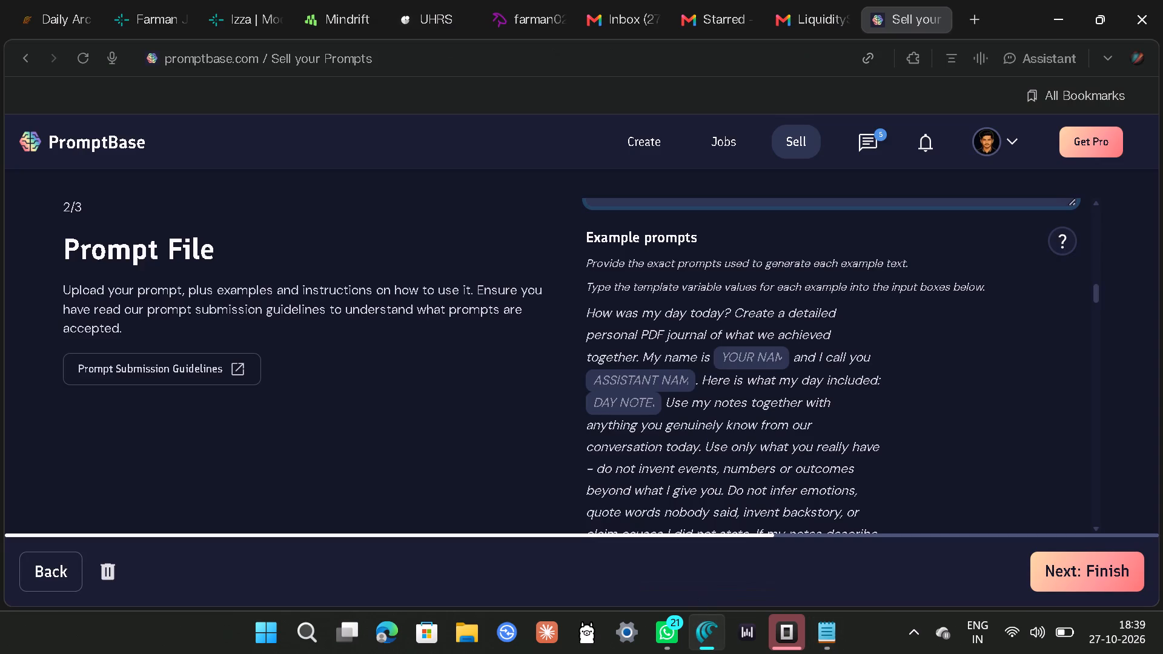
left_click(750, 352)
scroll(840, 348, "up", 1)
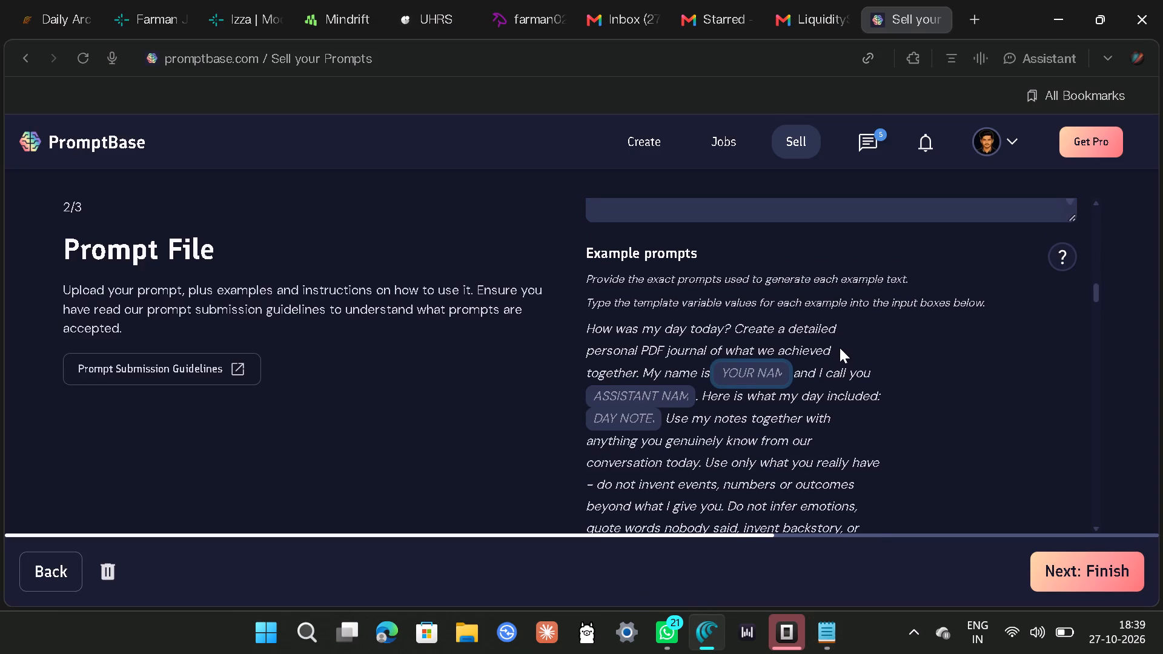
scroll(840, 348, "up", 2)
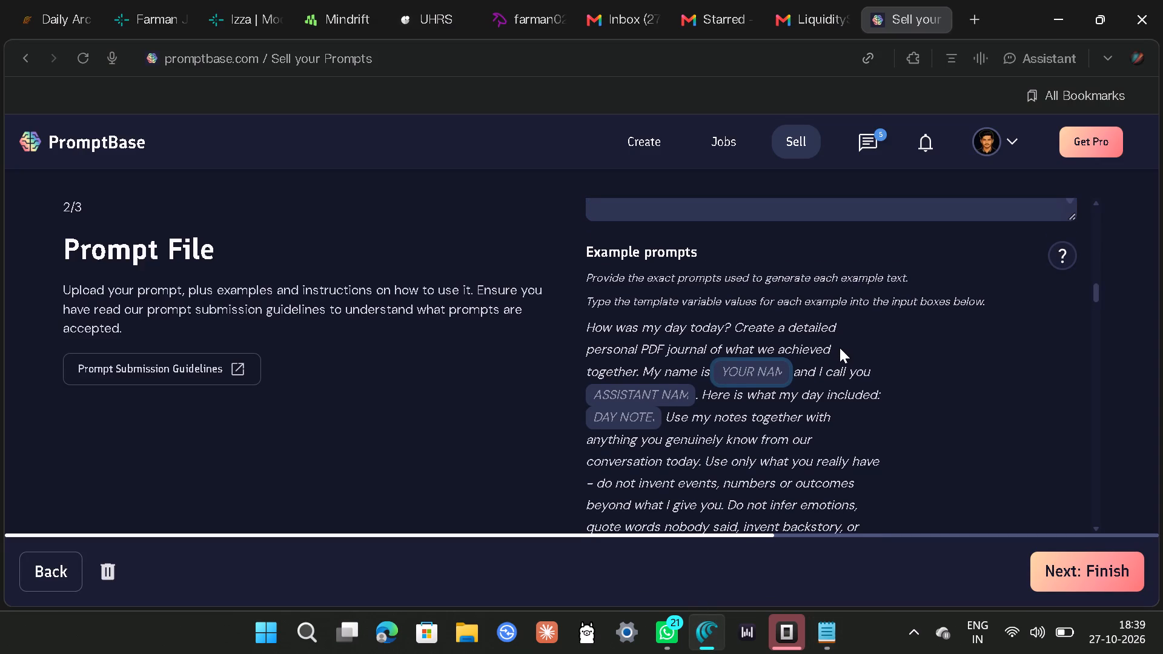
scroll(840, 348, "up", 3)
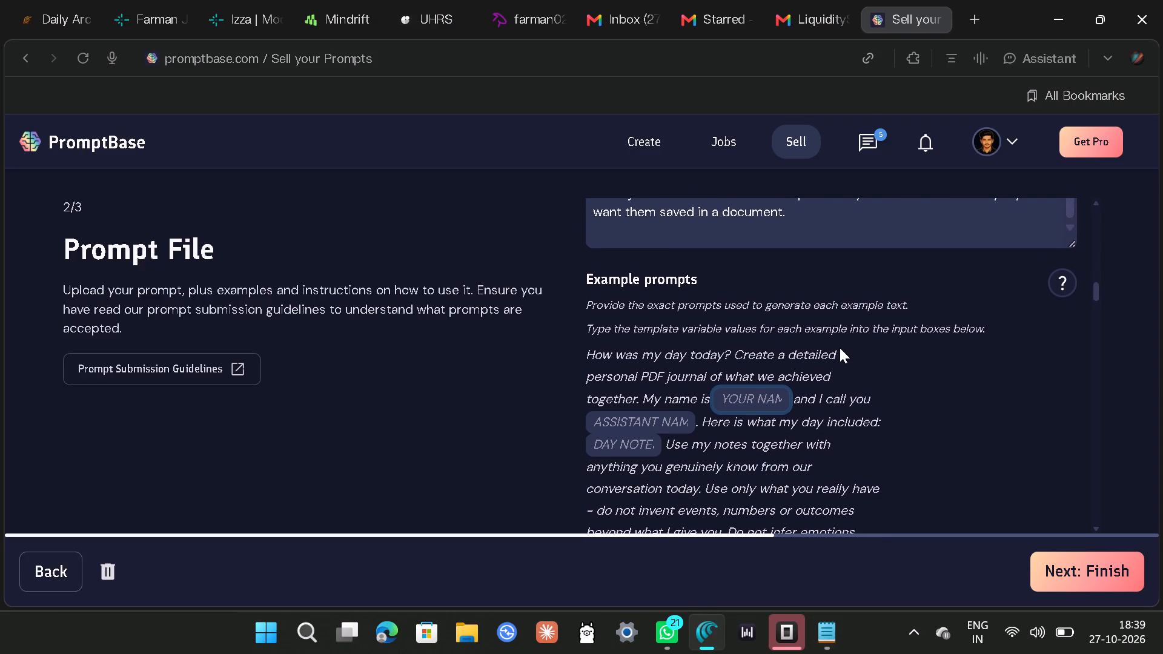
scroll(840, 348, "up", 1)
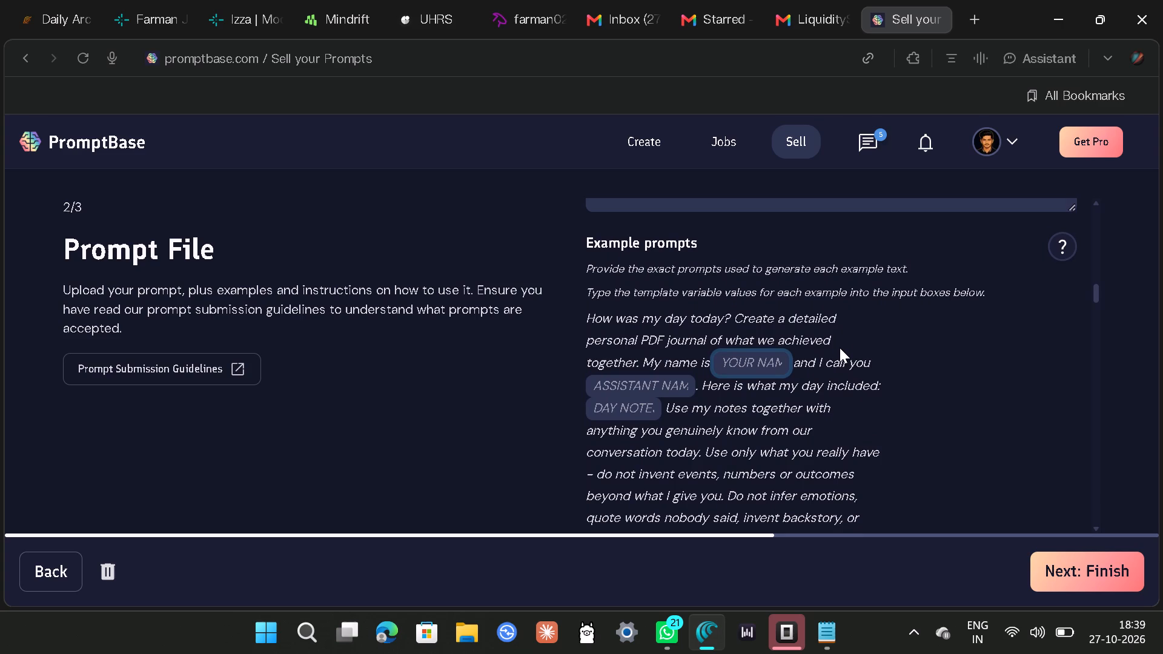
key("ctrl+v")
Activate the empty ASSISTANT NAME variable in the first example prompt for entry.
left_click(620, 389)
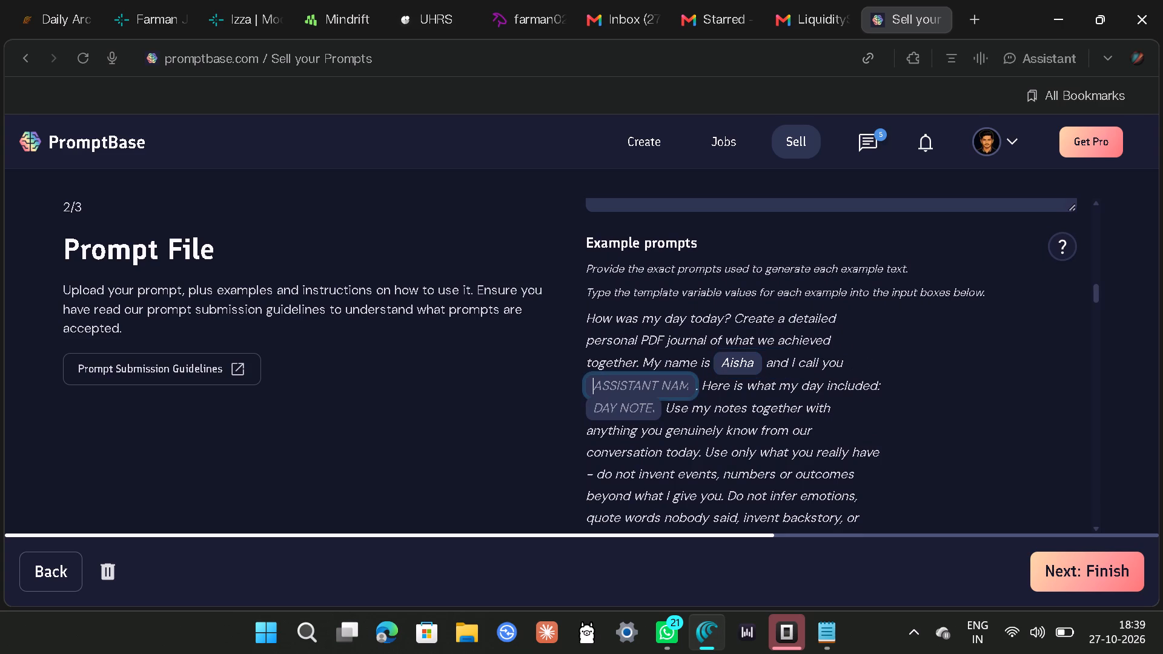
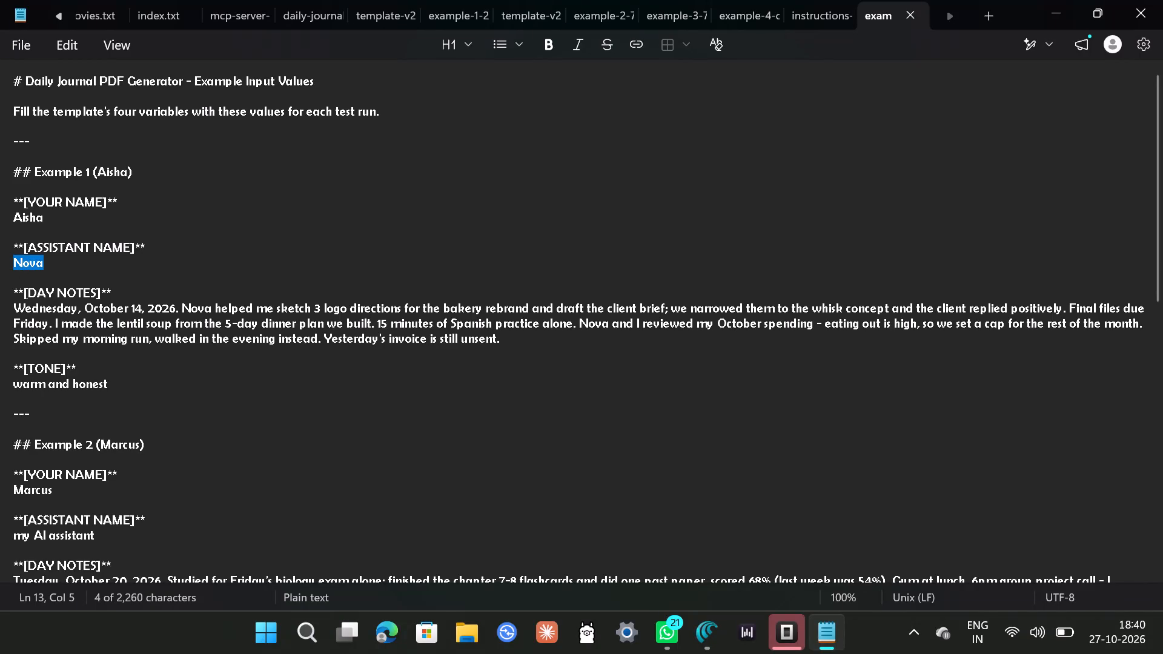
Copy the assistant name Nova from the example input values file into the first example prompt's assistant name variable on PromptBase.
key("ctrl+c")
left_click(709, 642)
key("ctrl+v")
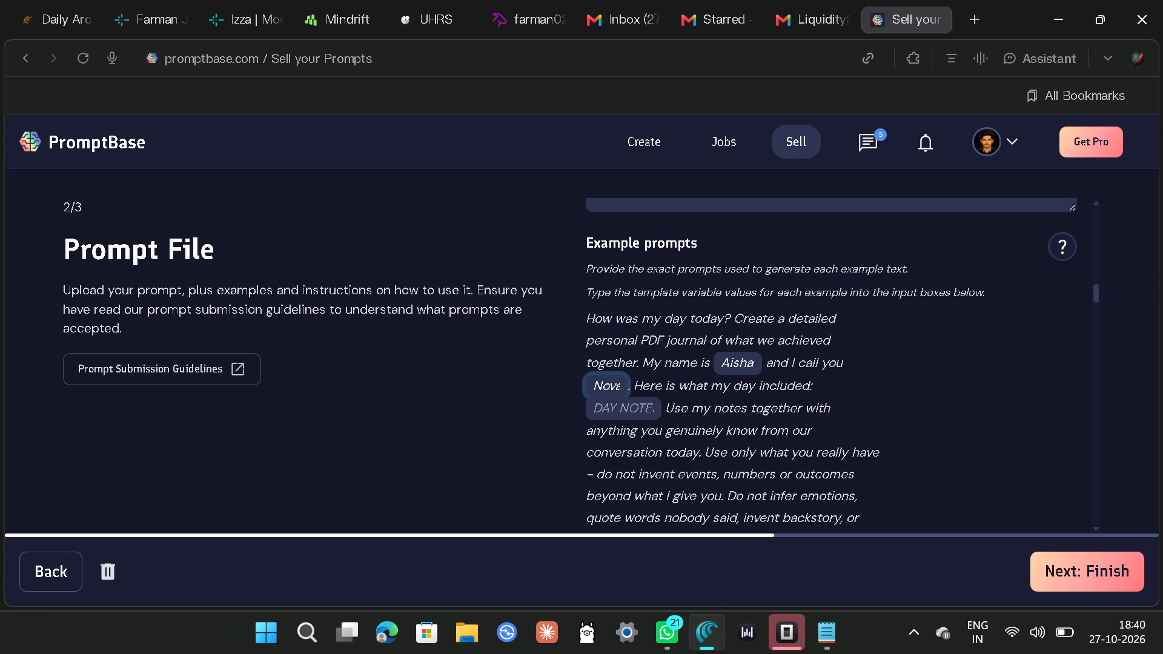
Fill the day notes variable of the first example prompt with Aisha's October 14, 2026 day notes from the example input values file.
scroll(742, 448, "down", 1)
left_click(623, 348)
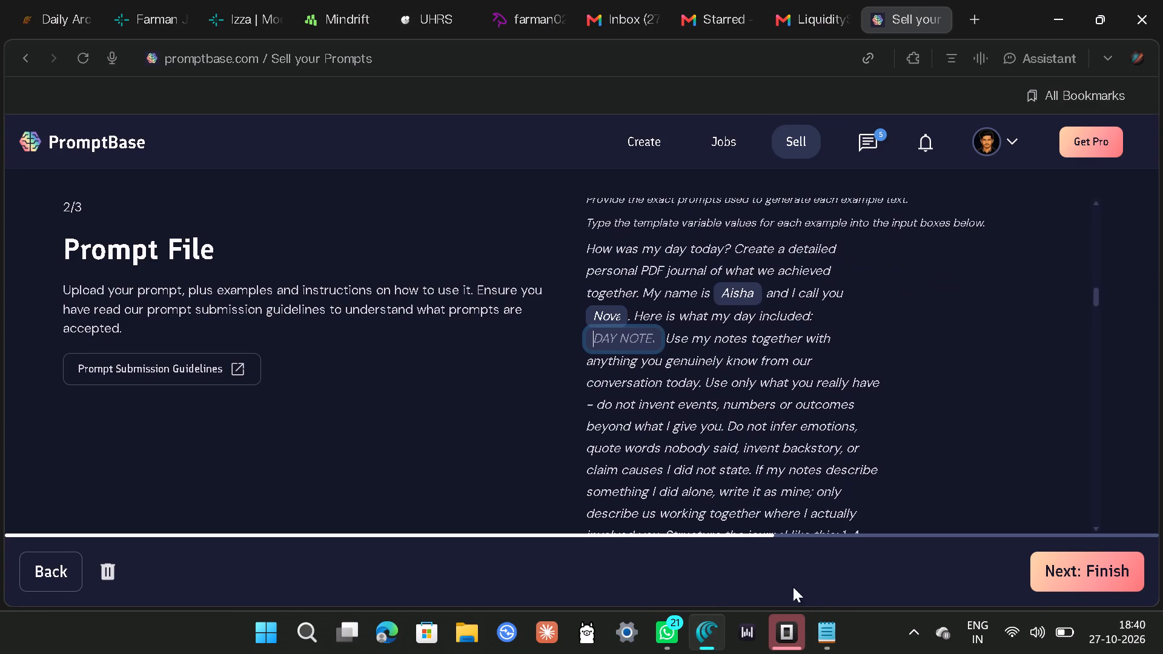
left_click(825, 635)
scroll(351, 381, "down", 1)
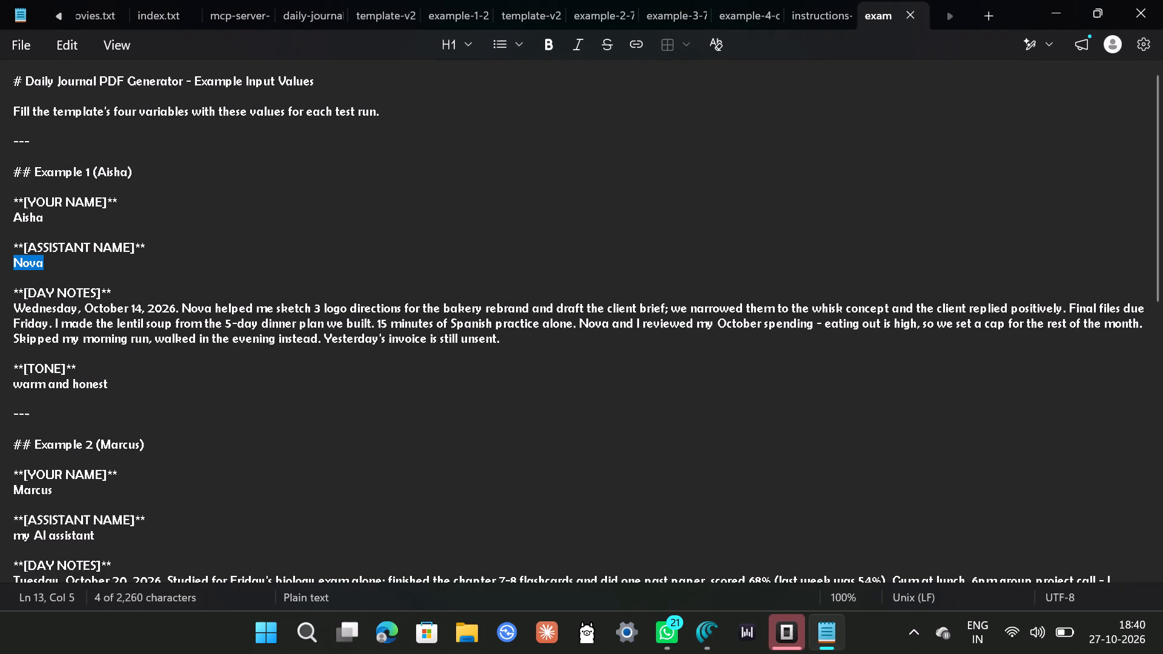
scroll(351, 381, "down", 1)
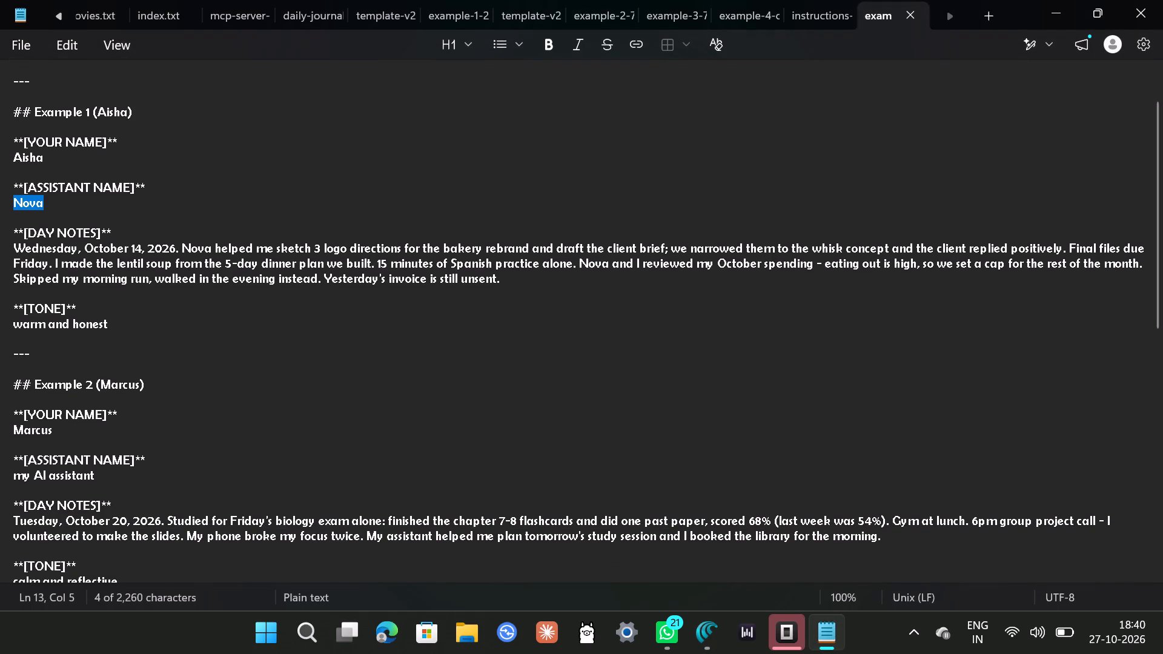
left_click_drag(16, 248, 413, 276)
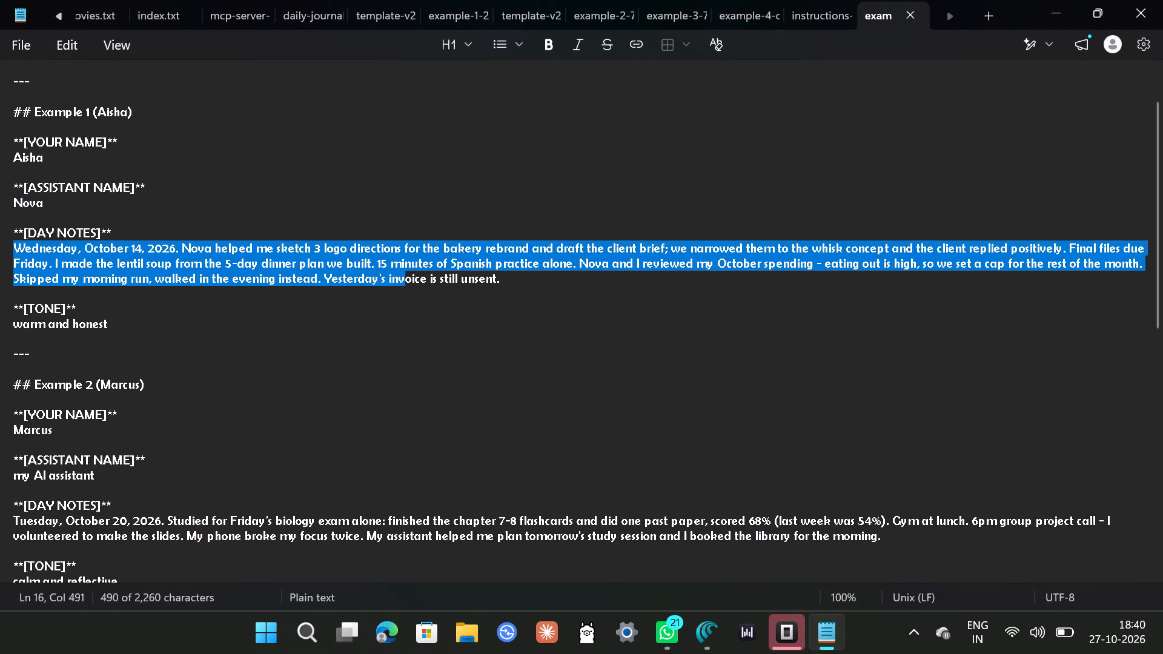
left_click_drag(413, 276, 630, 276)
key("ctrl+c")
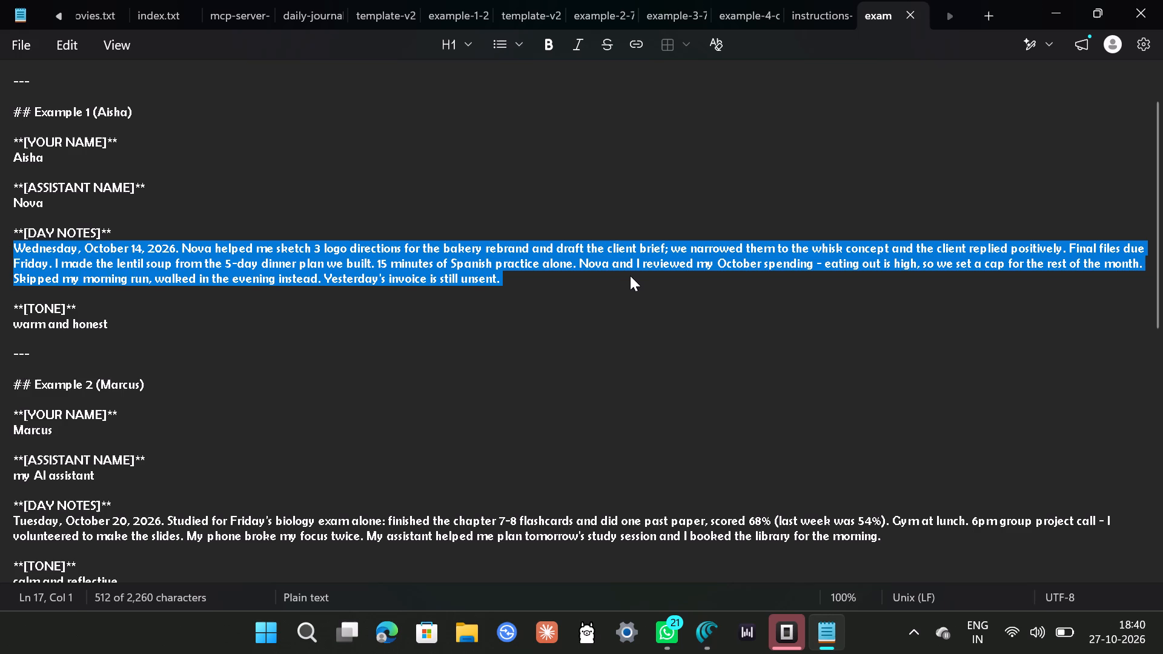
left_click(696, 627)
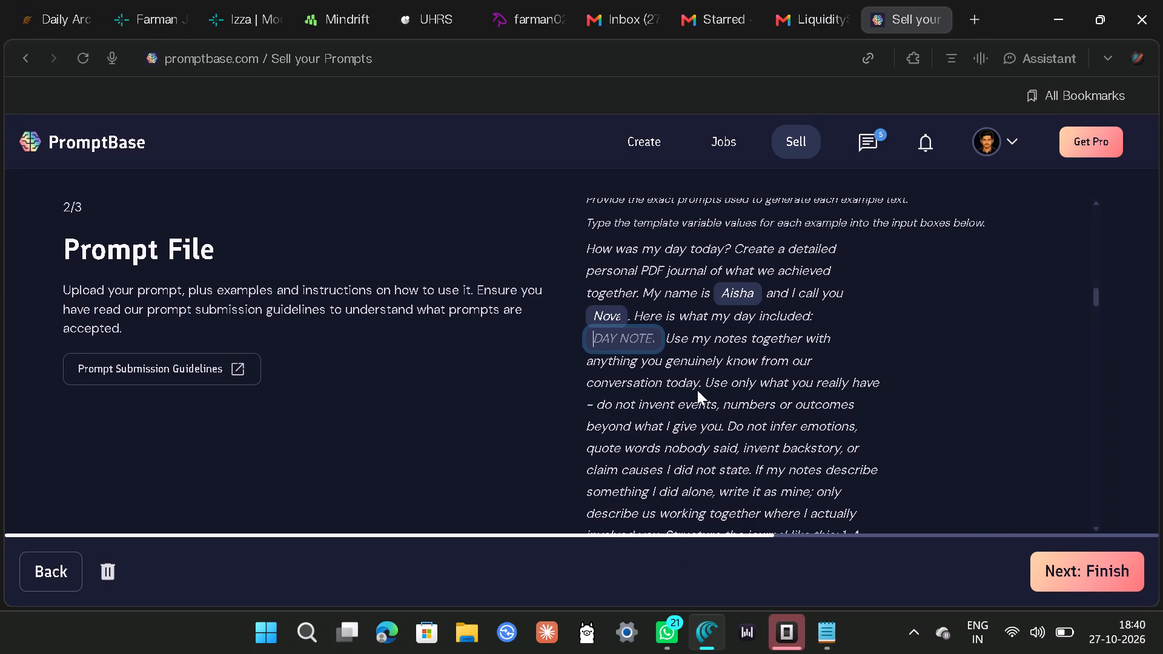
key("ctrl+v")
Set the tone variable of the first example prompt to "warm and honest", copied from the Example 1 values.
scroll(726, 370, "down", 3)
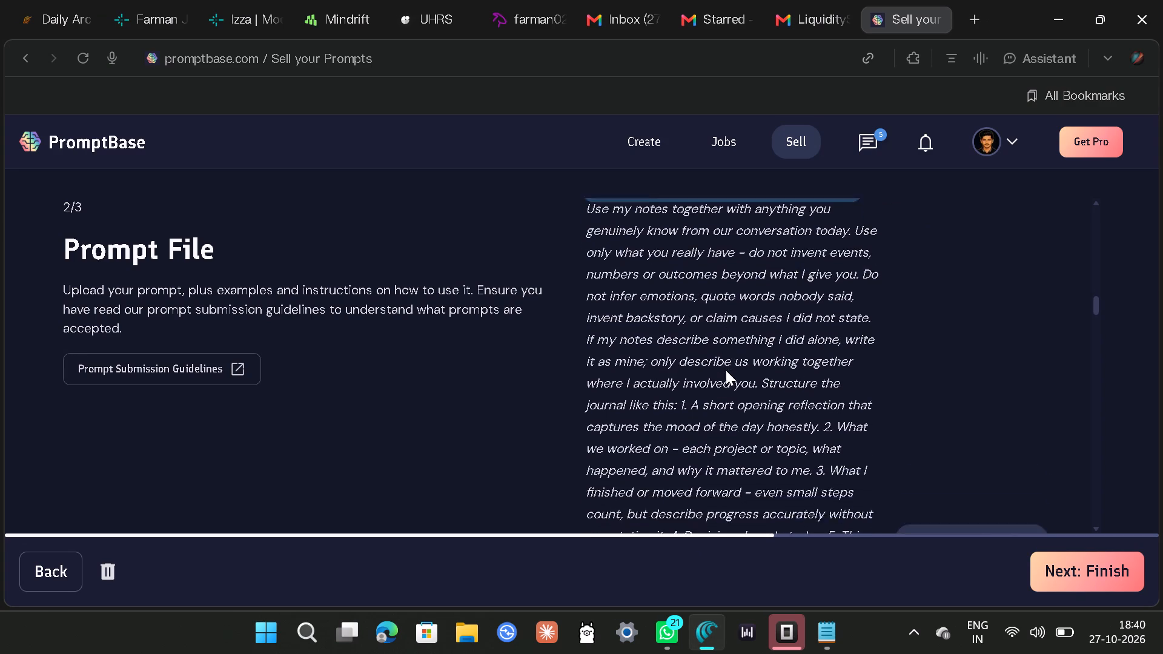
scroll(726, 370, "down", 4)
left_click(629, 403)
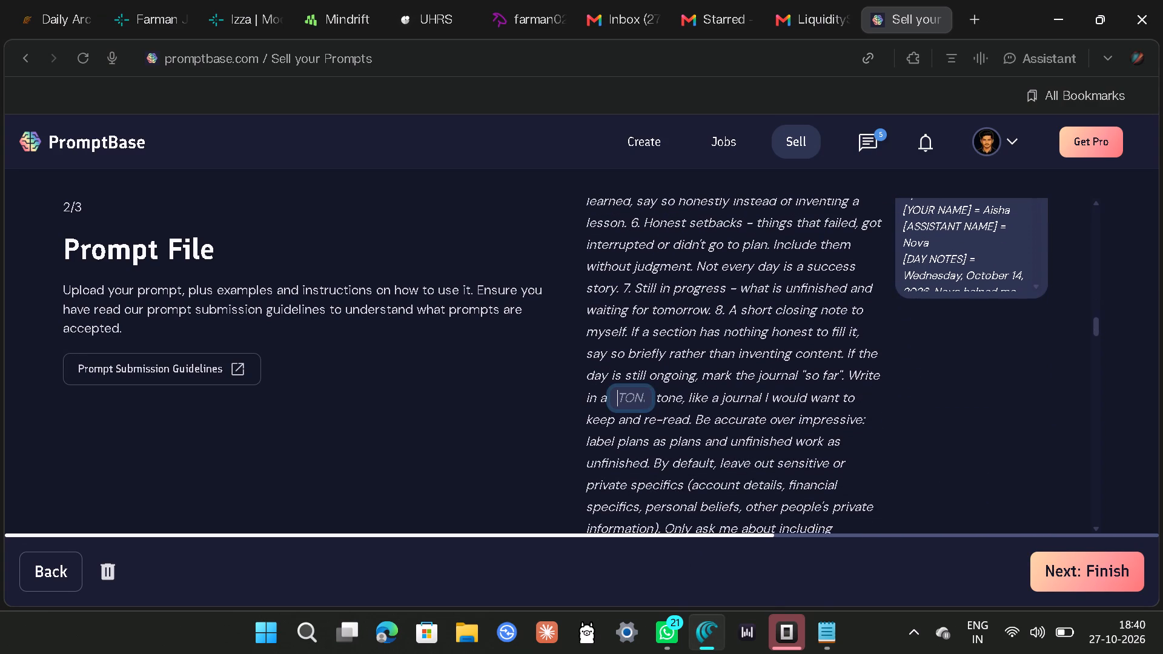
left_click(821, 633)
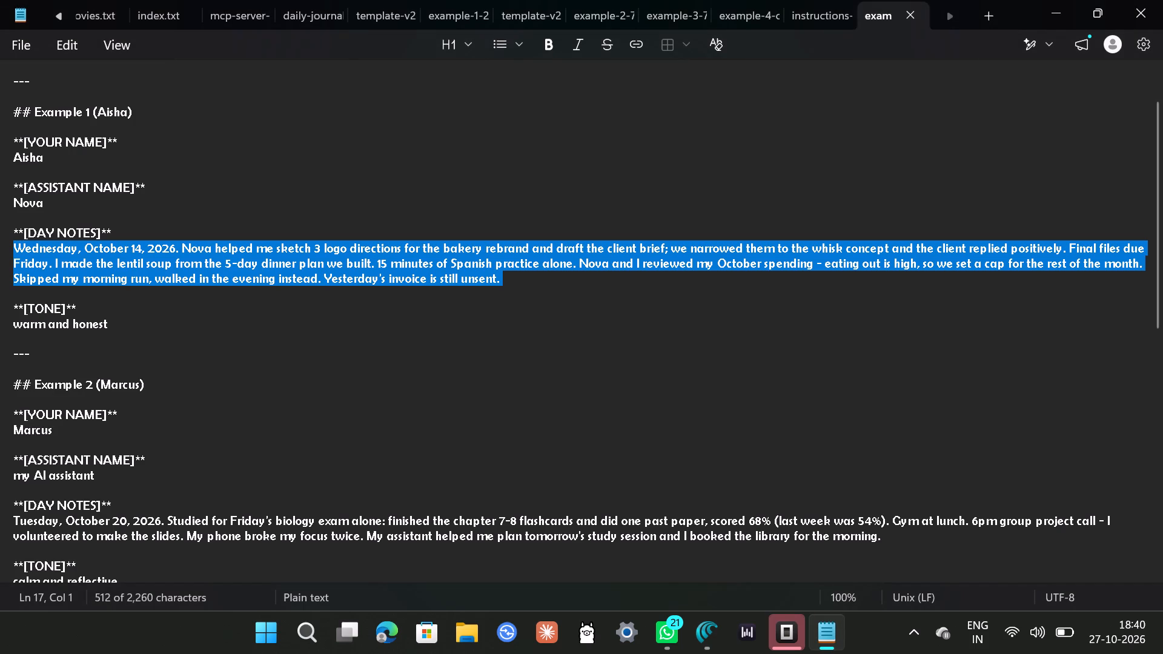
left_click_drag(14, 323, 146, 307)
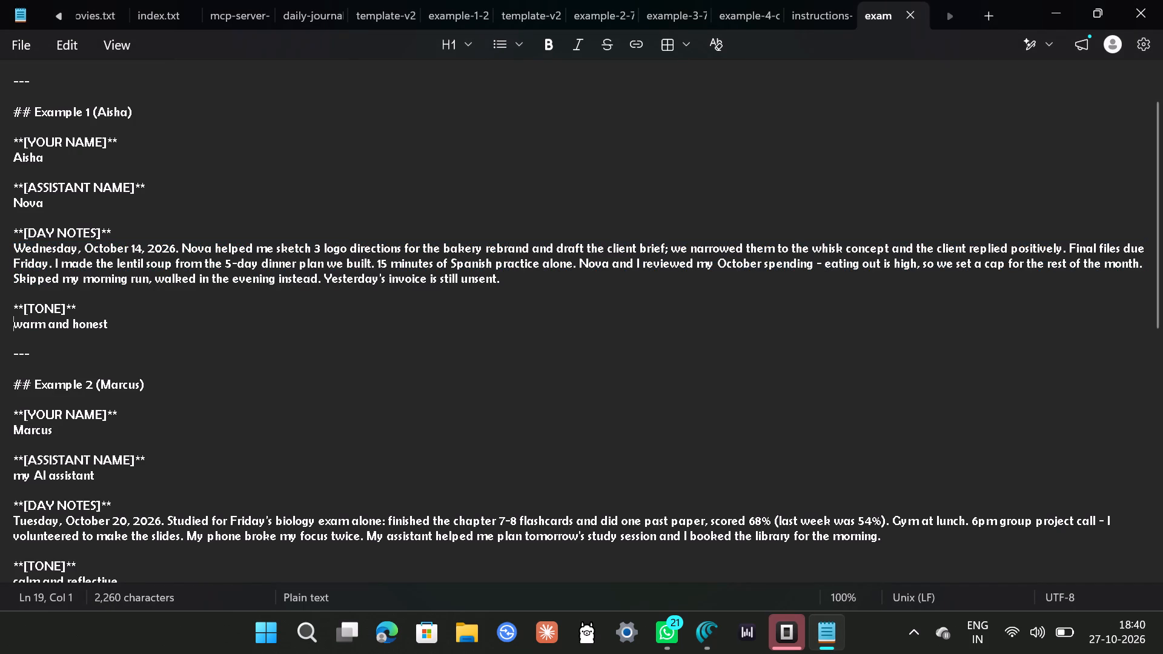
left_click_drag(146, 307, 144, 321)
key("ctrl+c")
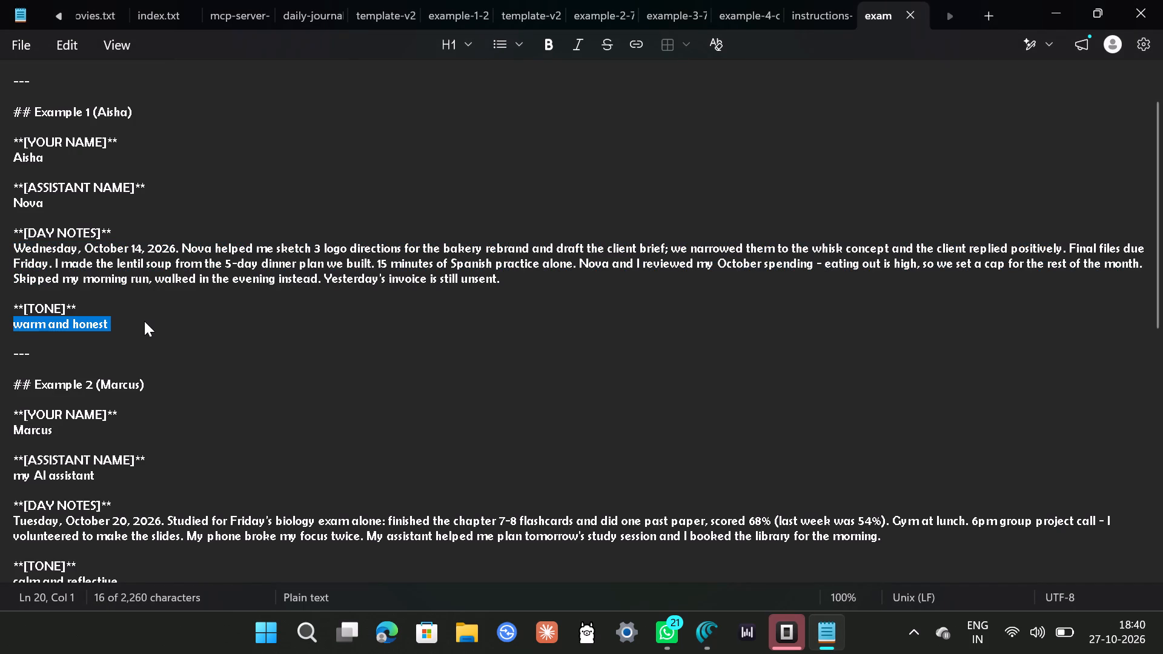
left_click(709, 621)
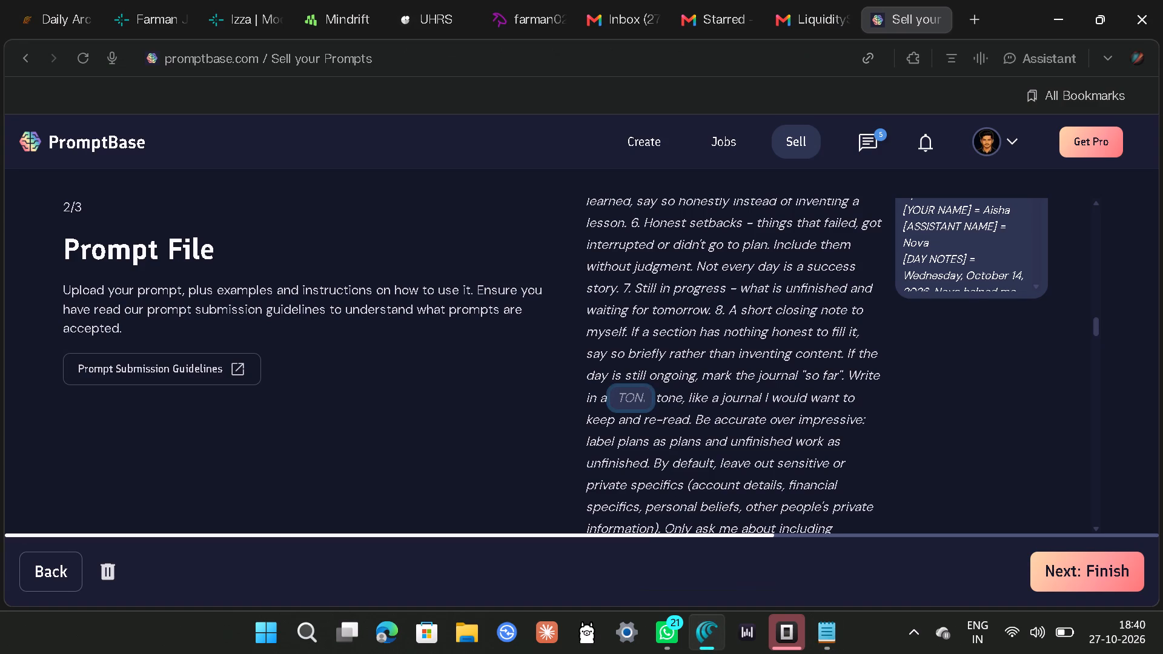
key("ctrl+v")
Check the filled first example prompt and look through the variable fields of the second and third example prompts.
scroll(830, 403, "down", 2)
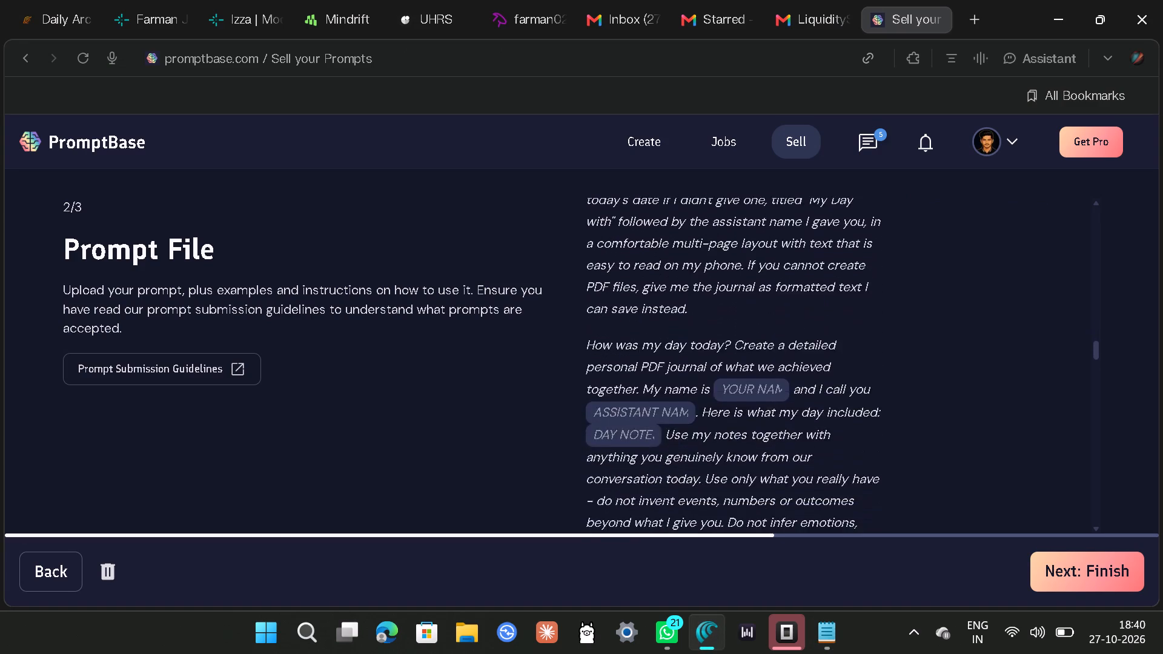
scroll(830, 403, "down", 2)
scroll(830, 403, "up", 1)
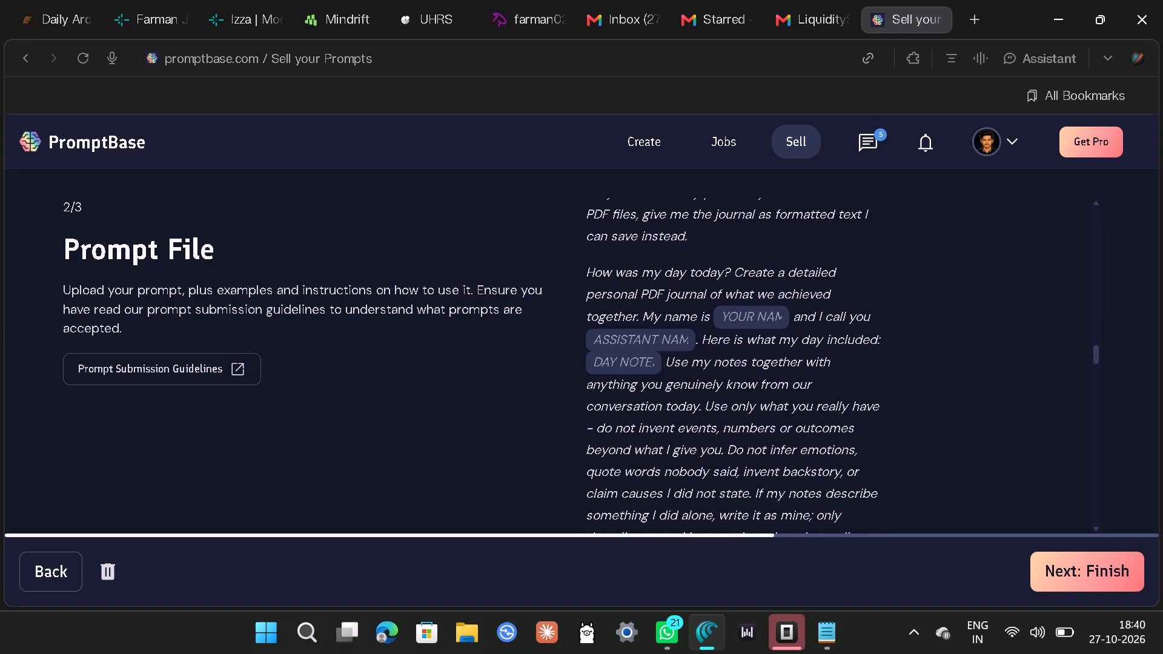
scroll(830, 403, "up", 3)
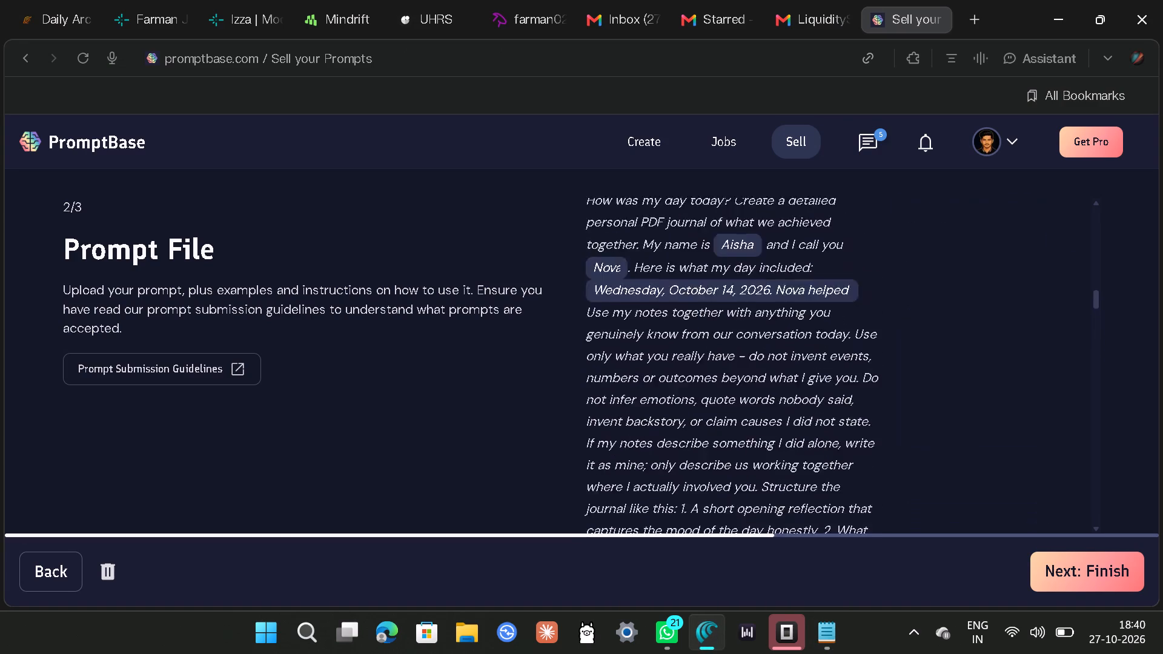
scroll(830, 403, "down", 3)
scroll(830, 403, "up", 1)
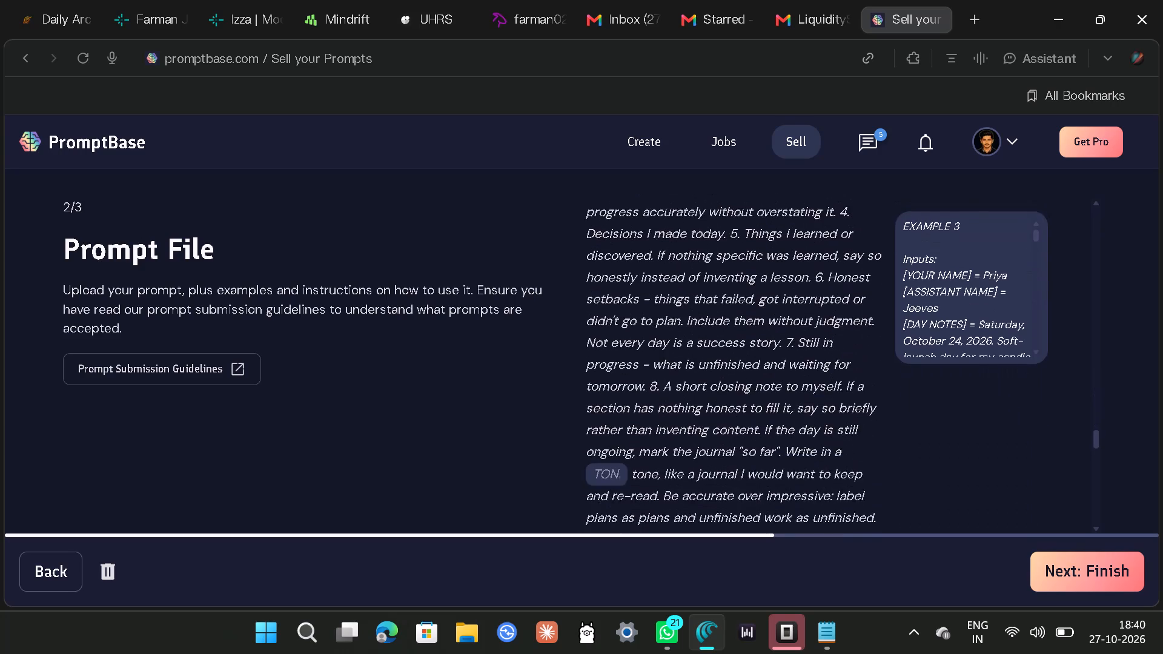
scroll(830, 403, "up", 1)
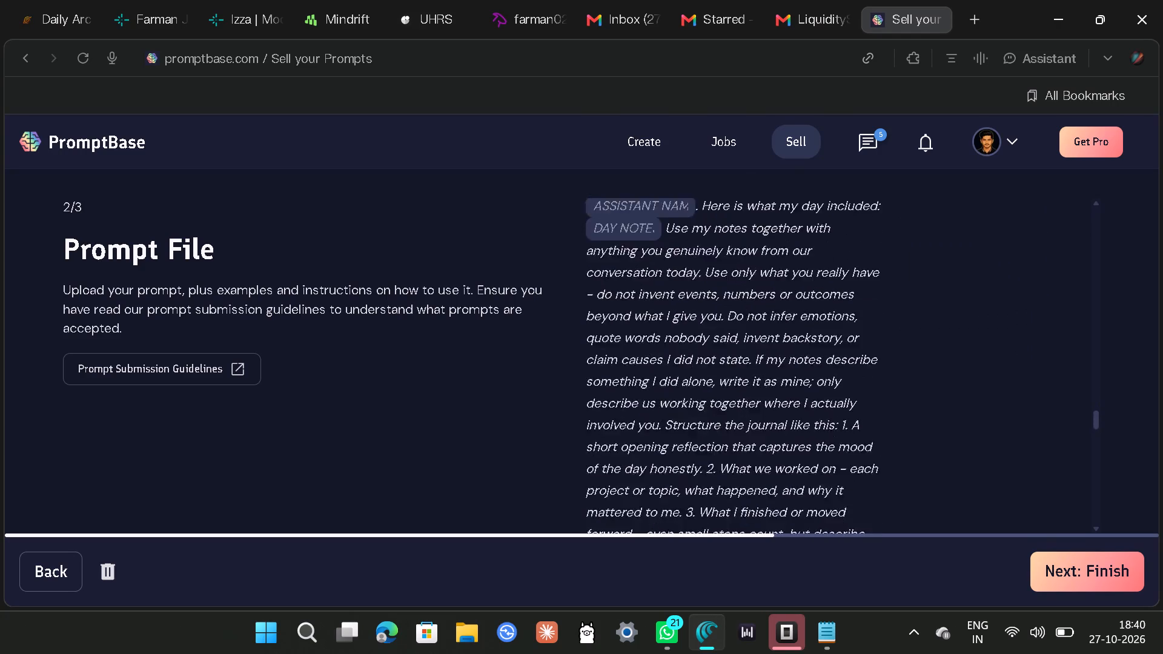
scroll(830, 403, "up", 1)
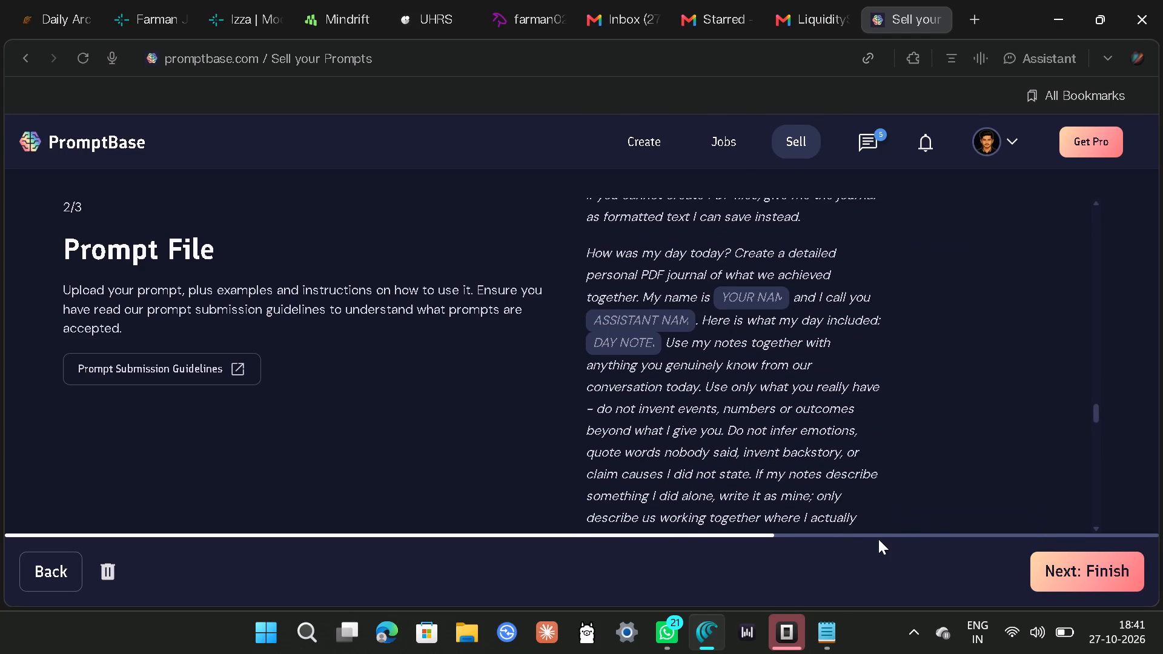
Enter "Marcus" from the Example 2 values as the user's name in the third example prompt.
left_click(839, 642)
left_click(397, 397)
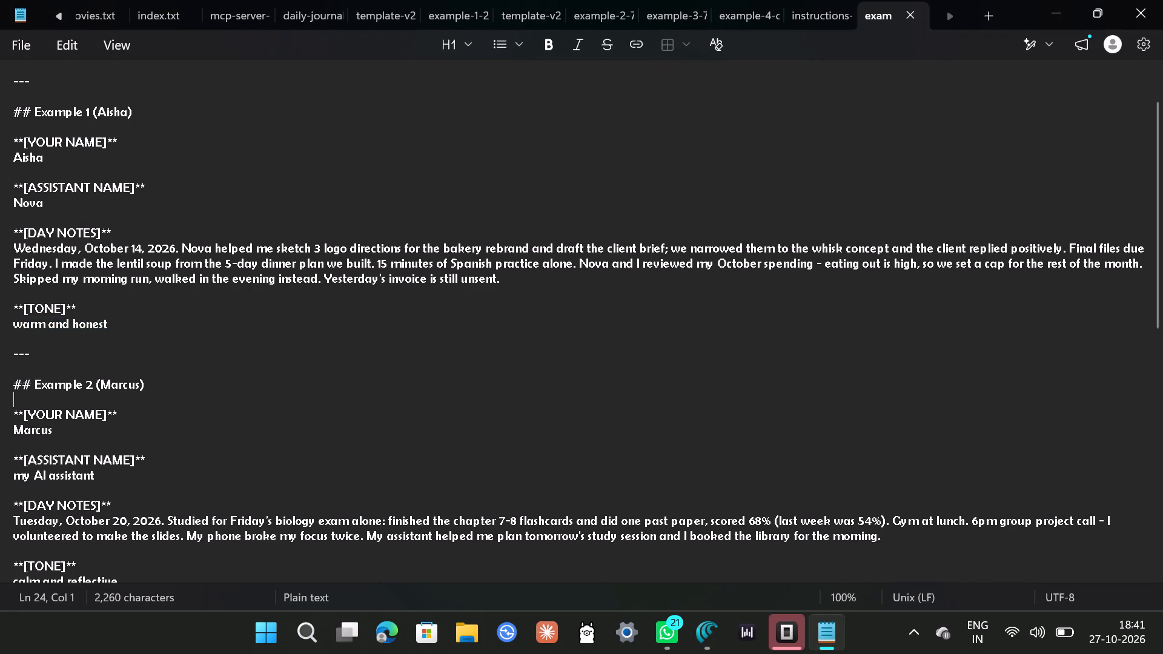
scroll(320, 387, "down", 1)
double_click(33, 342)
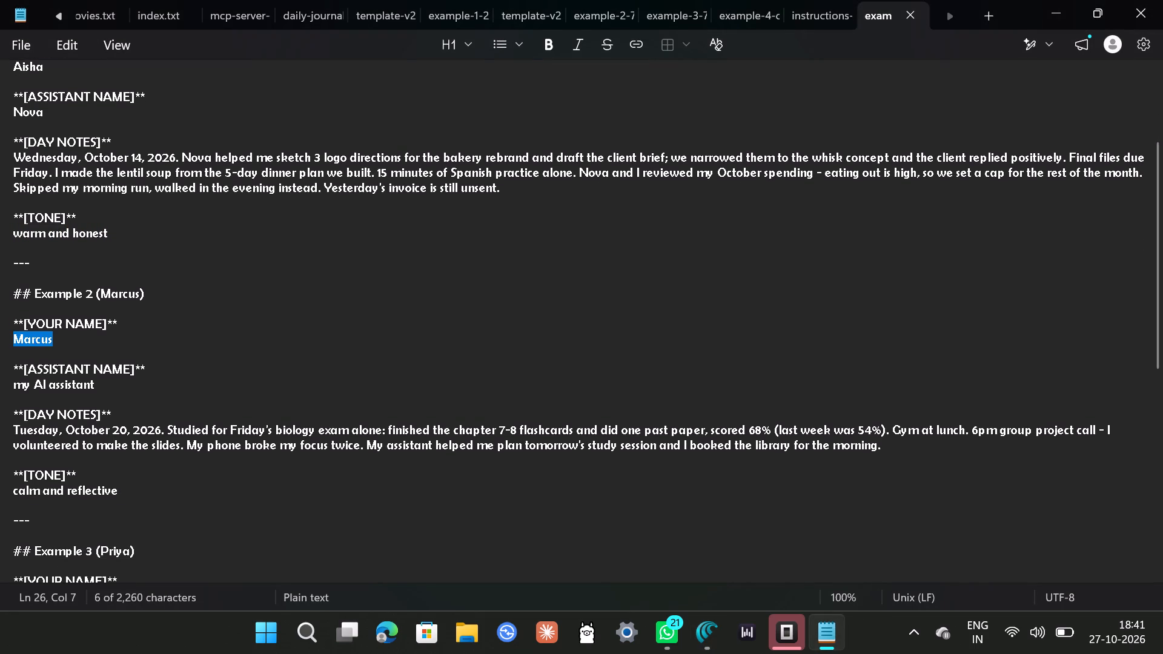
key("ctrl+c")
left_click(697, 637)
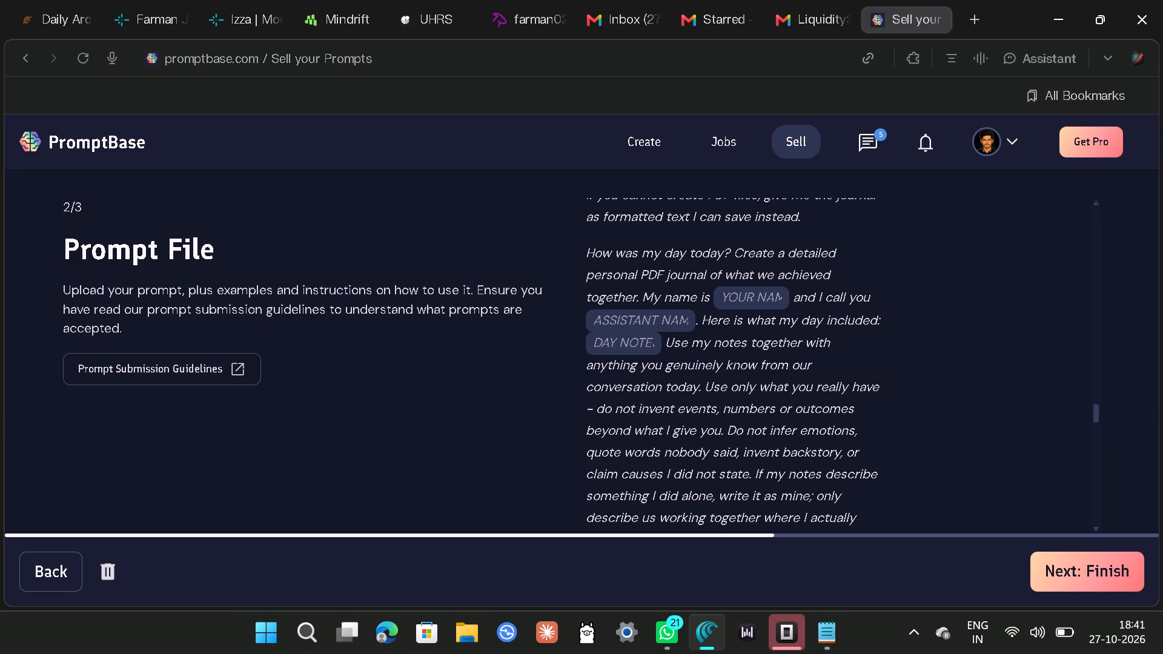
left_click(743, 301)
key("ctrl+v")
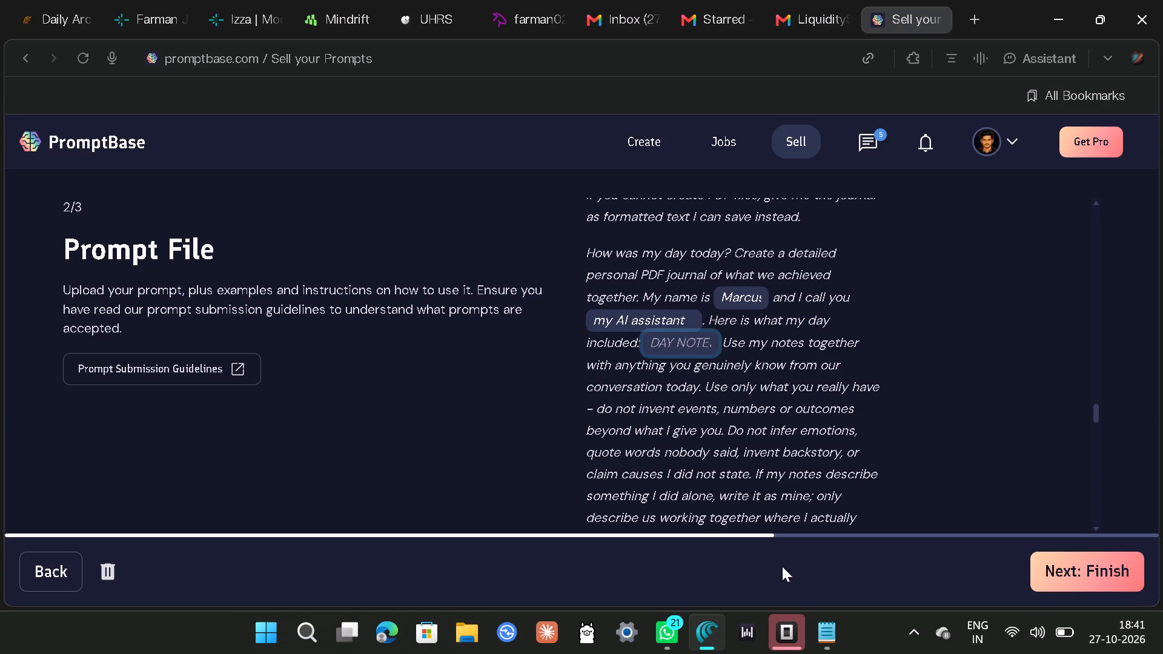
left_click(817, 626)
scroll(298, 348, "down", 1)
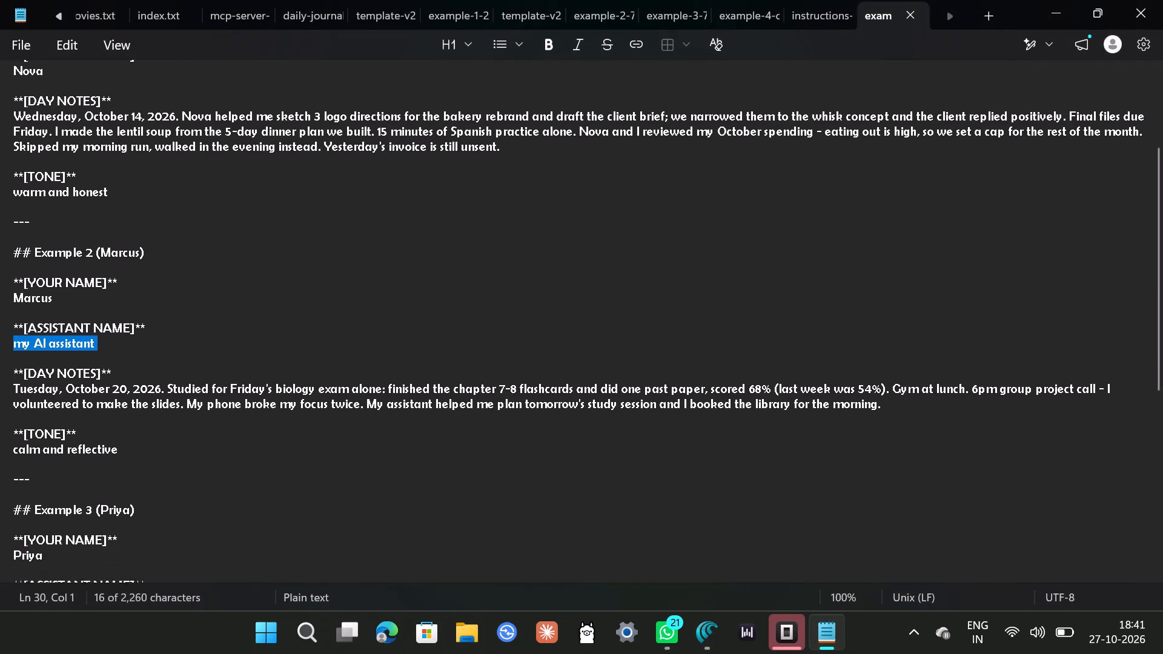
scroll(298, 348, "down", 1)
left_click_drag(14, 340, 200, 349)
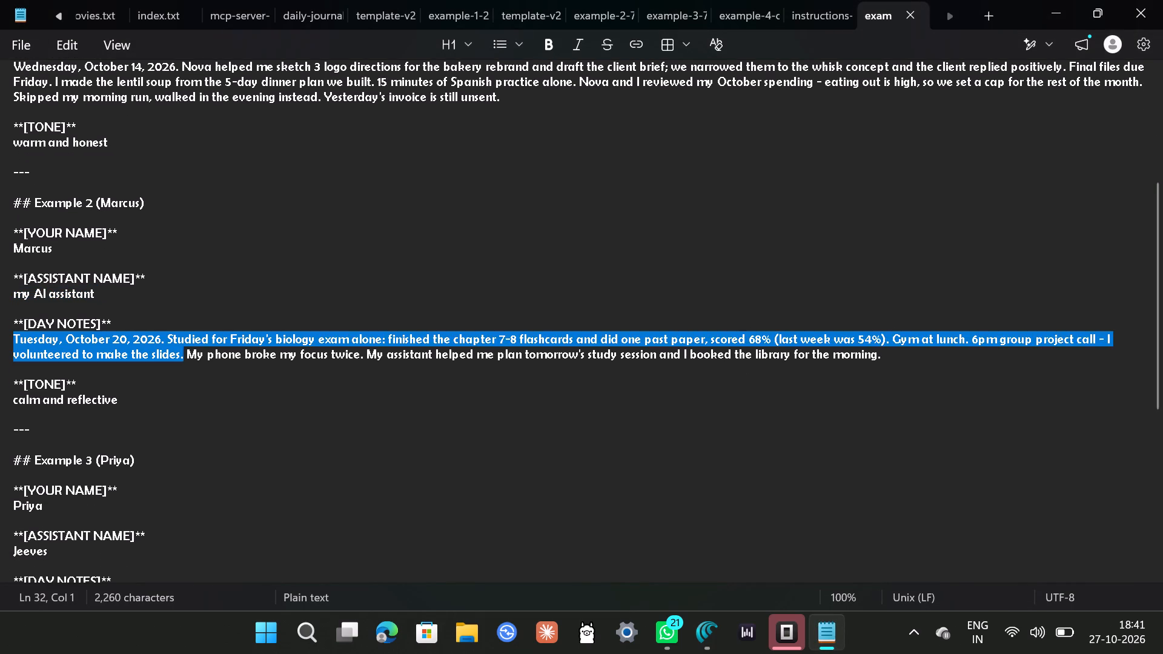
left_click_drag(200, 349, 644, 365)
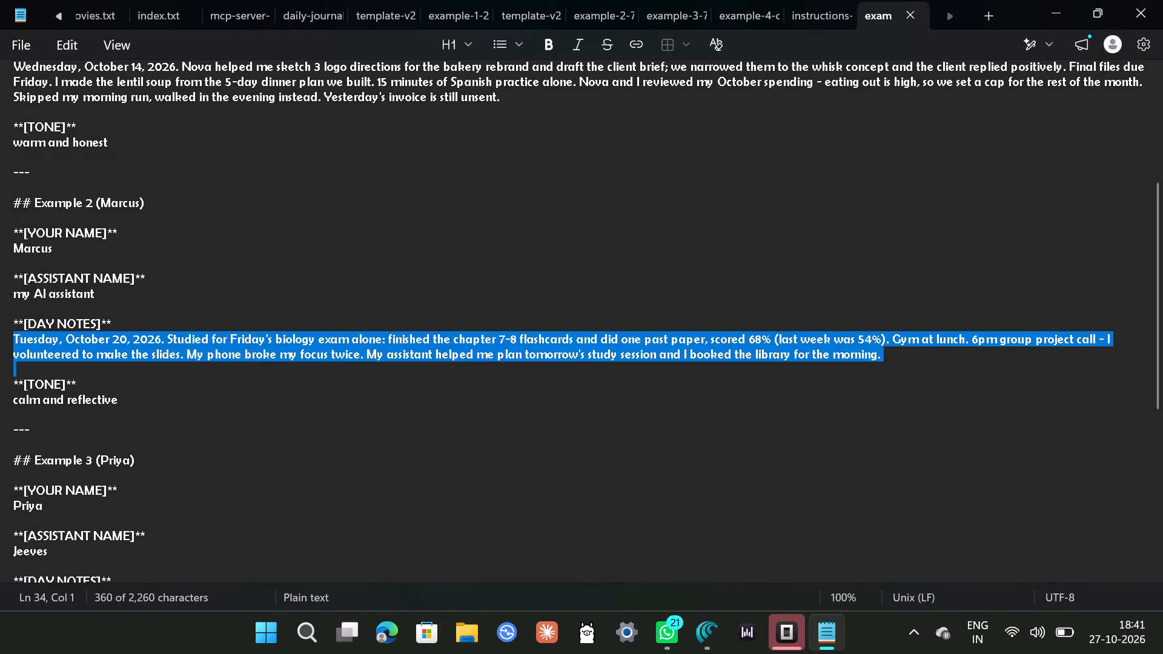
left_click_drag(644, 365, 932, 350)
key("ctrl+c")
left_click(718, 645)
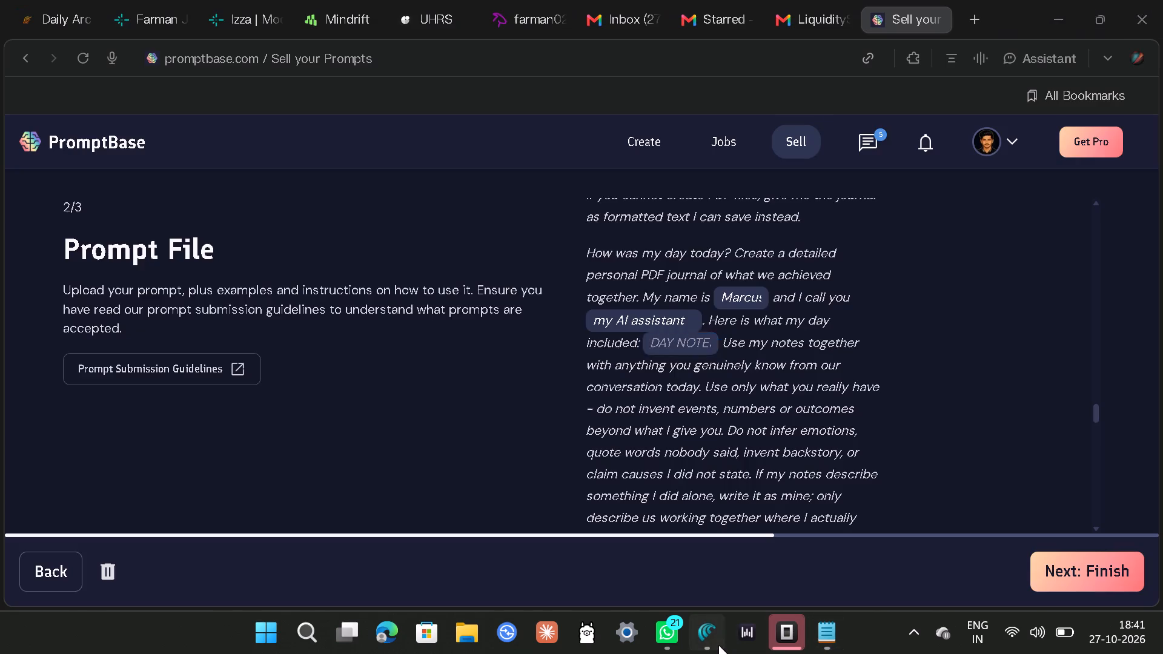
key("ctrl+v")
Set the tone variable of the third example prompt to "calm and reflective", copied from the Example 2 values.
scroll(700, 404, "down", 1)
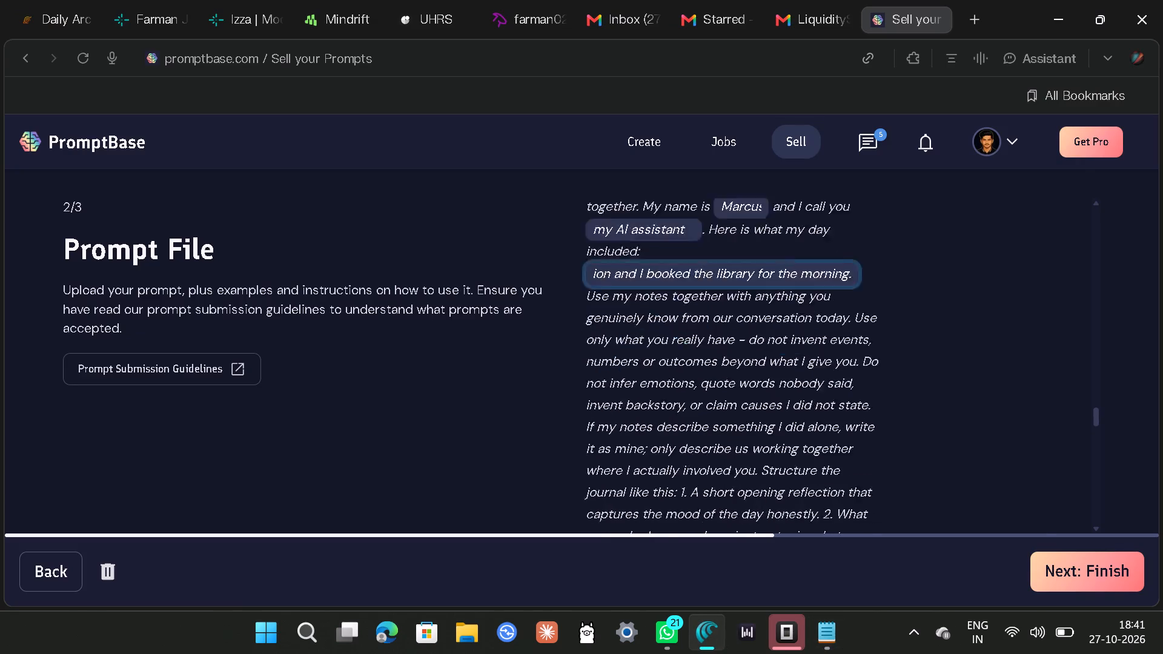
scroll(700, 404, "down", 6)
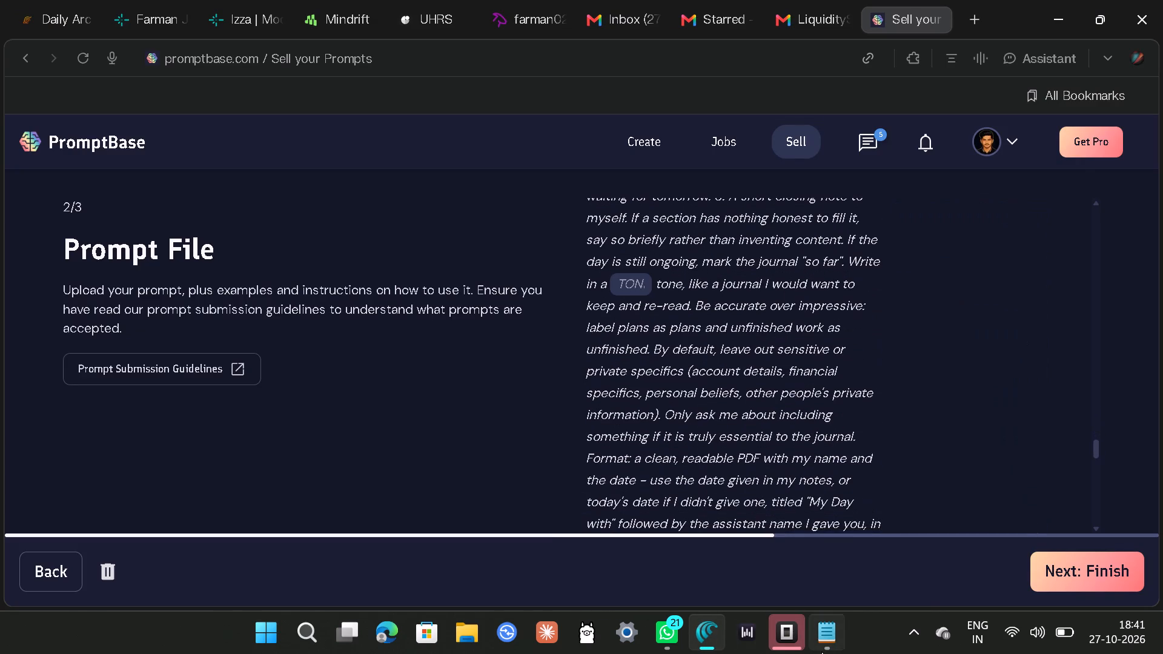
left_click(824, 631)
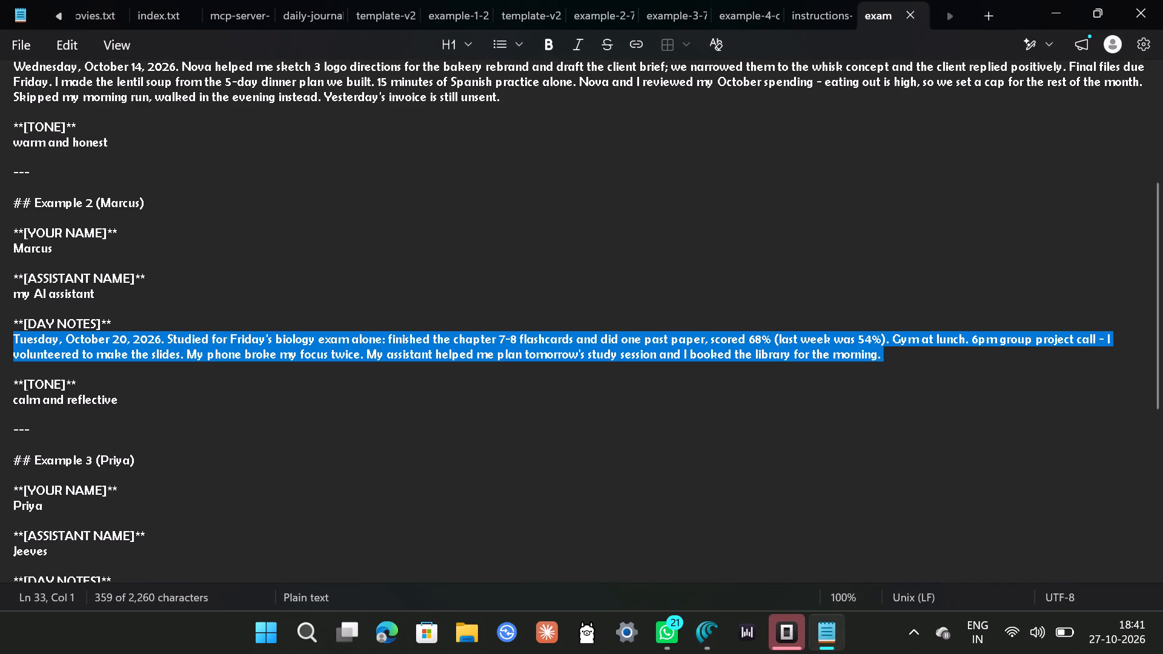
left_click_drag(14, 405, 154, 402)
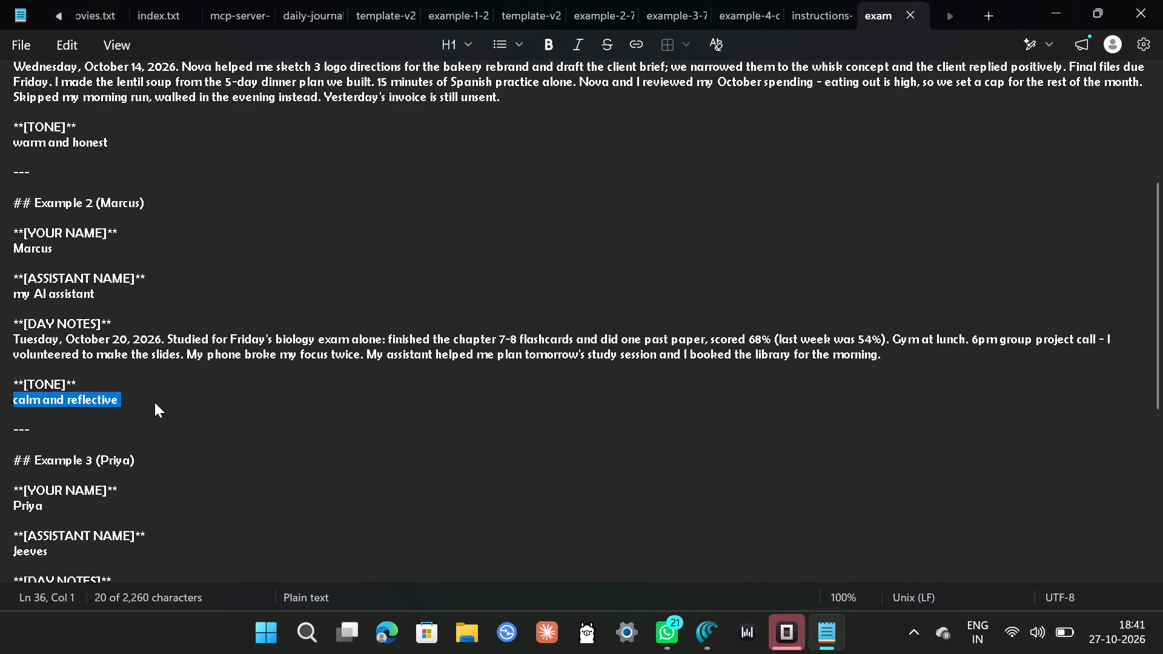
key("ctrl+c")
left_click(704, 623)
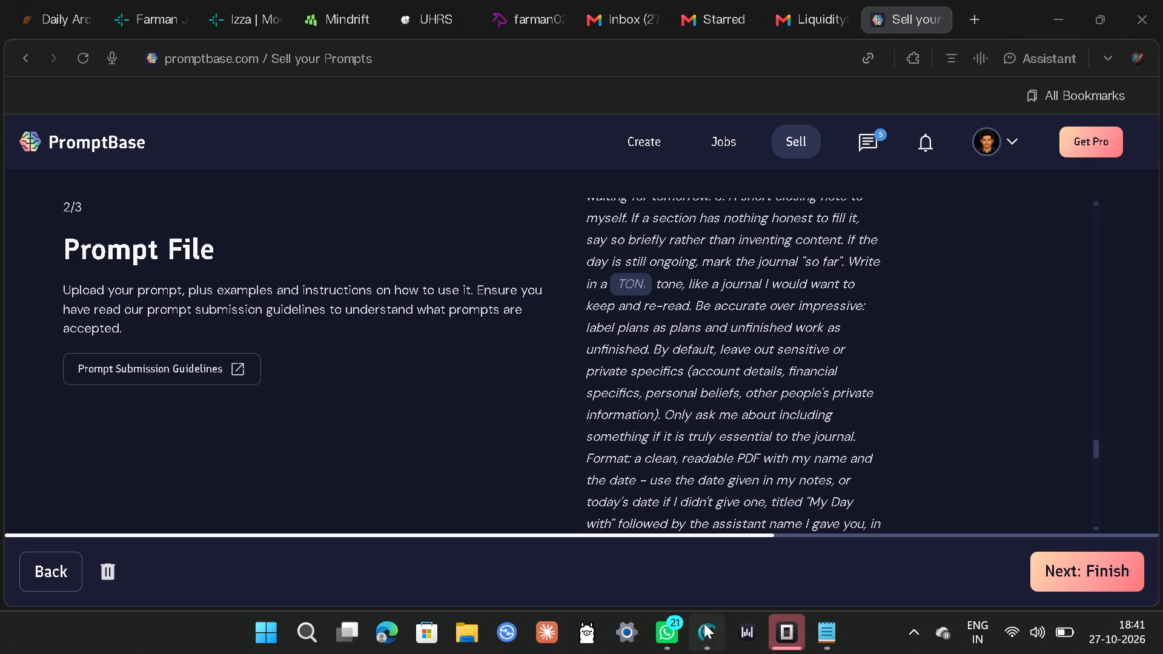
left_click(632, 282)
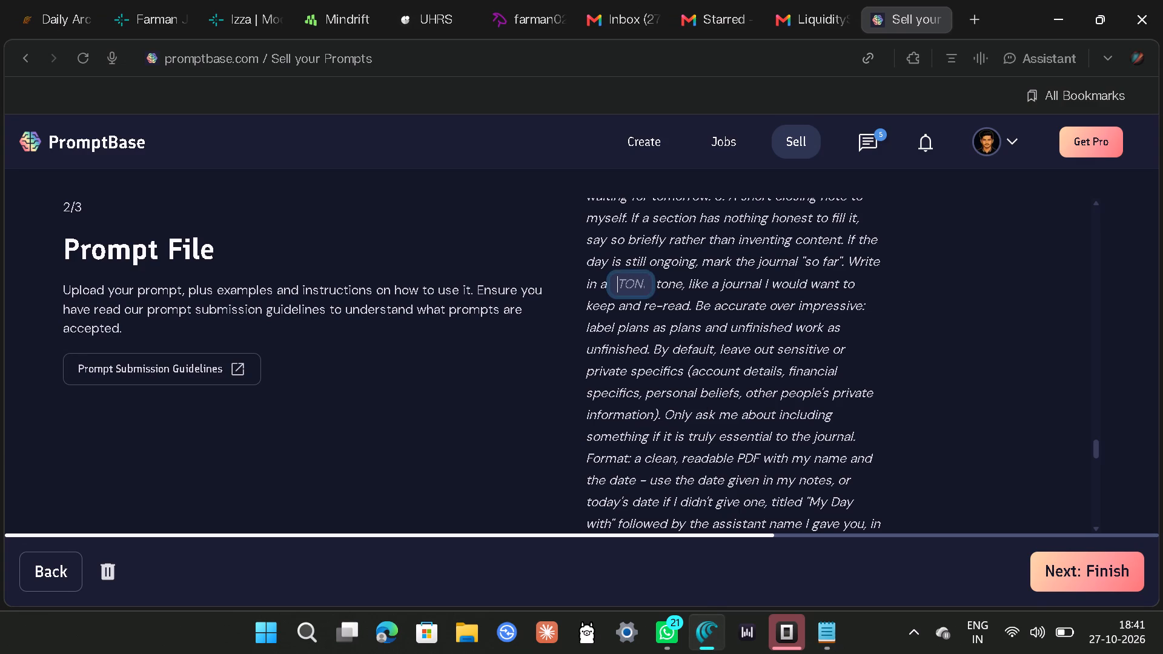
key("ctrl+v")
Enter "Priya" from the Example 3 values as the user's name in the fourth example prompt.
scroll(743, 312, "down", 2)
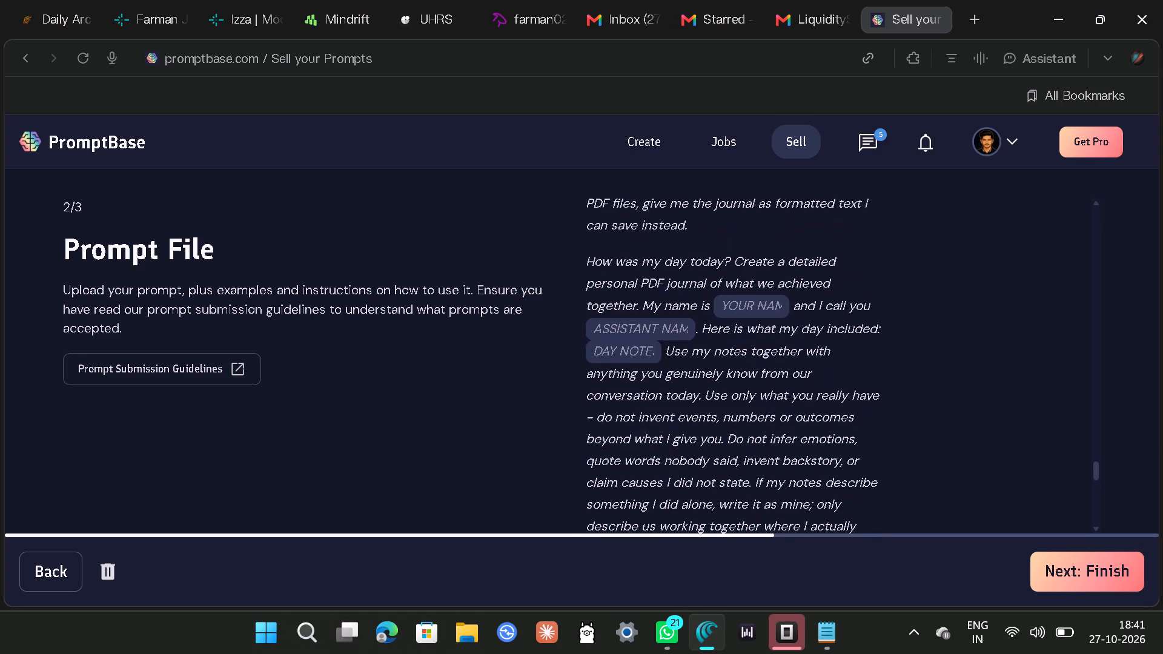
scroll(743, 312, "down", 1)
left_click(824, 633)
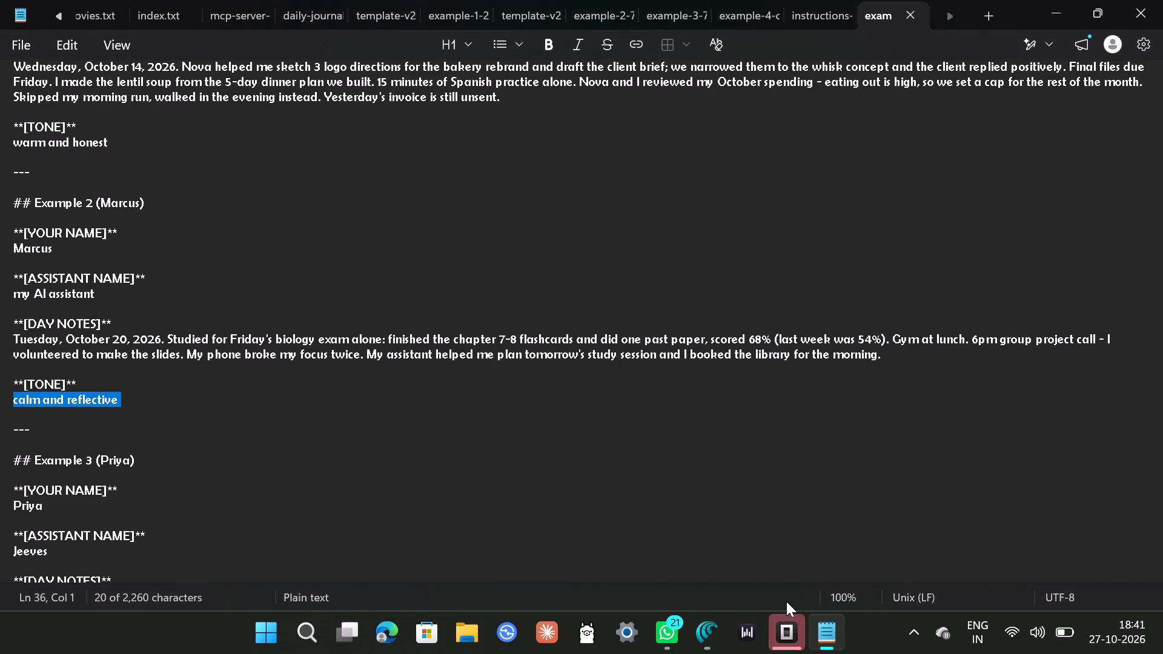
scroll(560, 446, "down", 1)
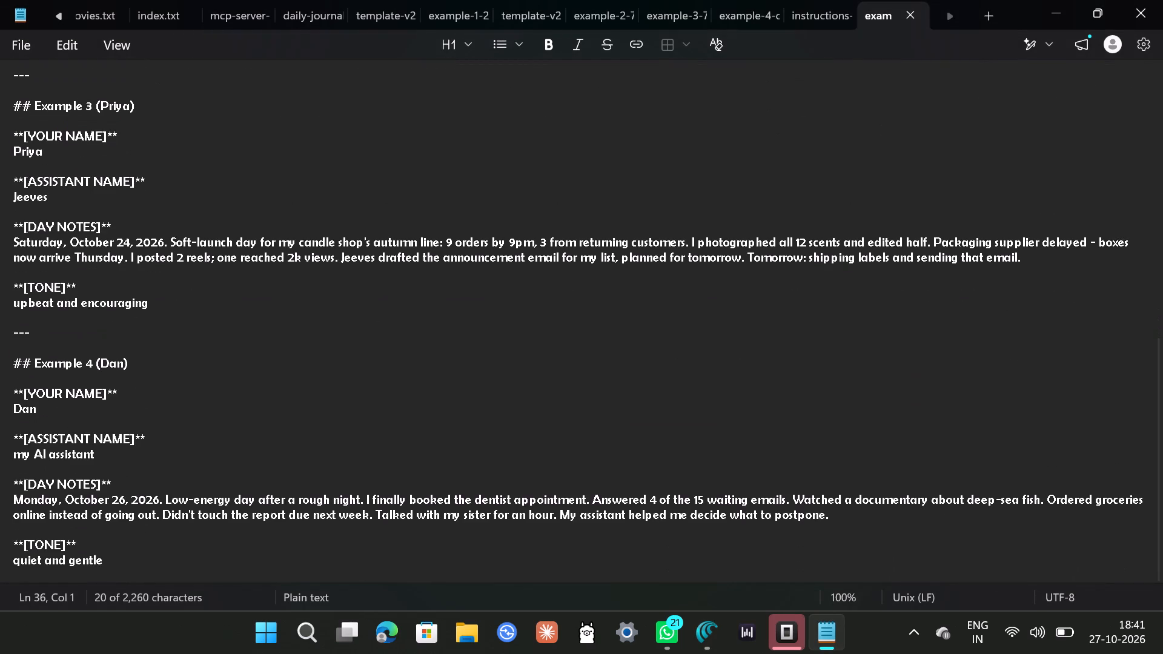
double_click(18, 154)
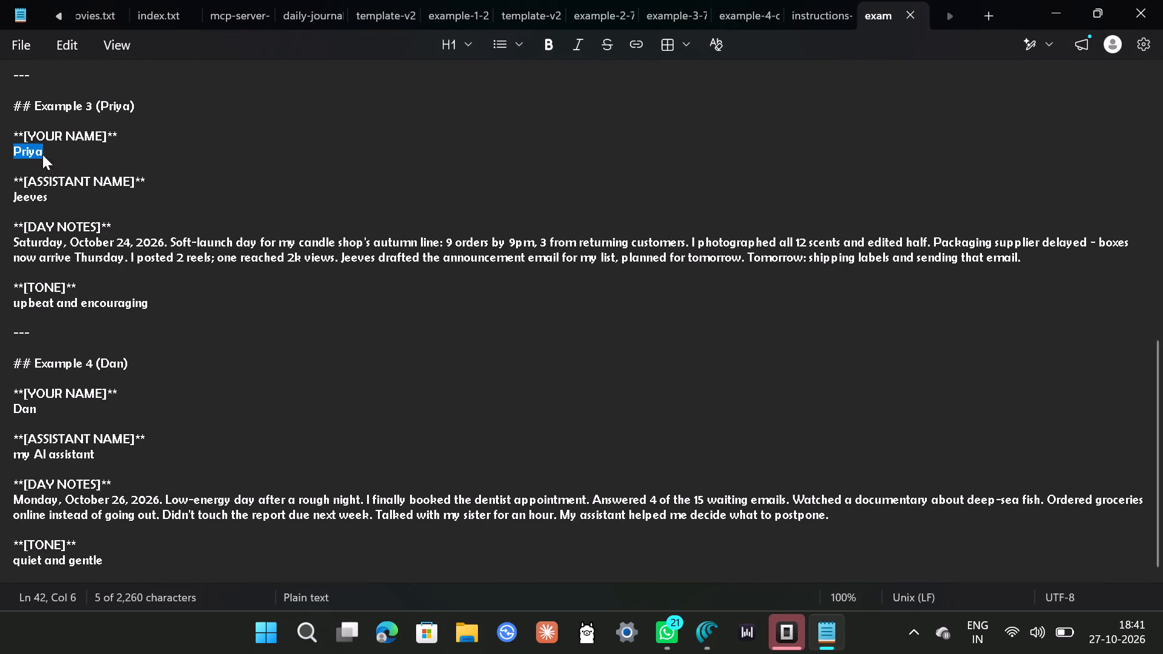
key("ctrl+c")
left_click(701, 618)
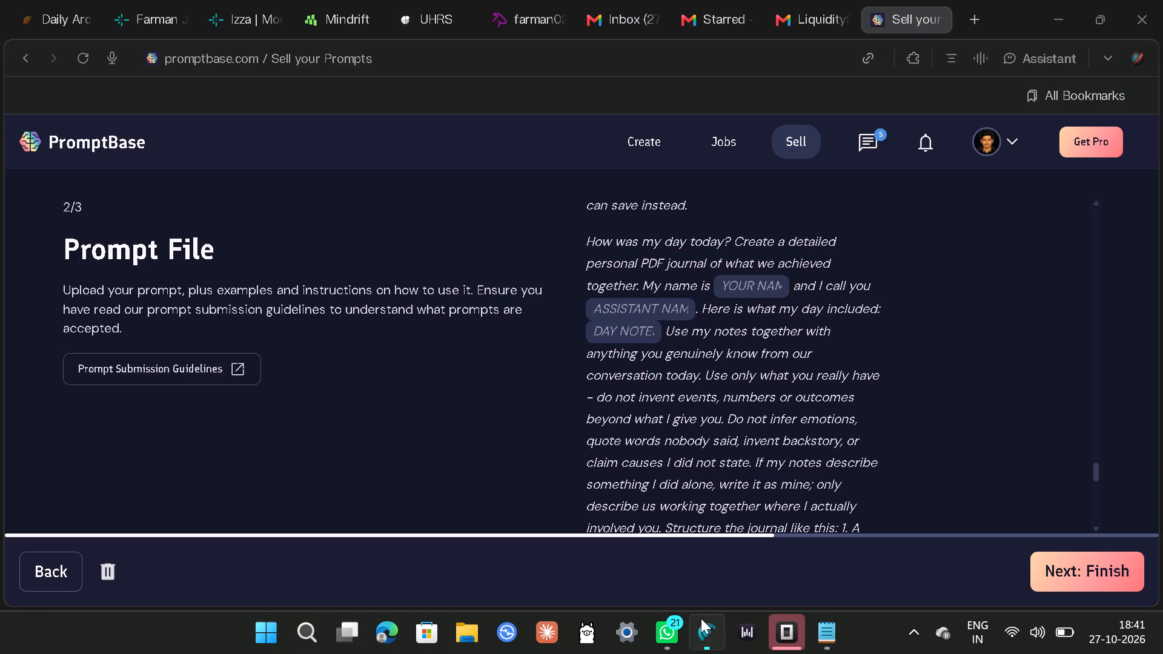
left_click(771, 292)
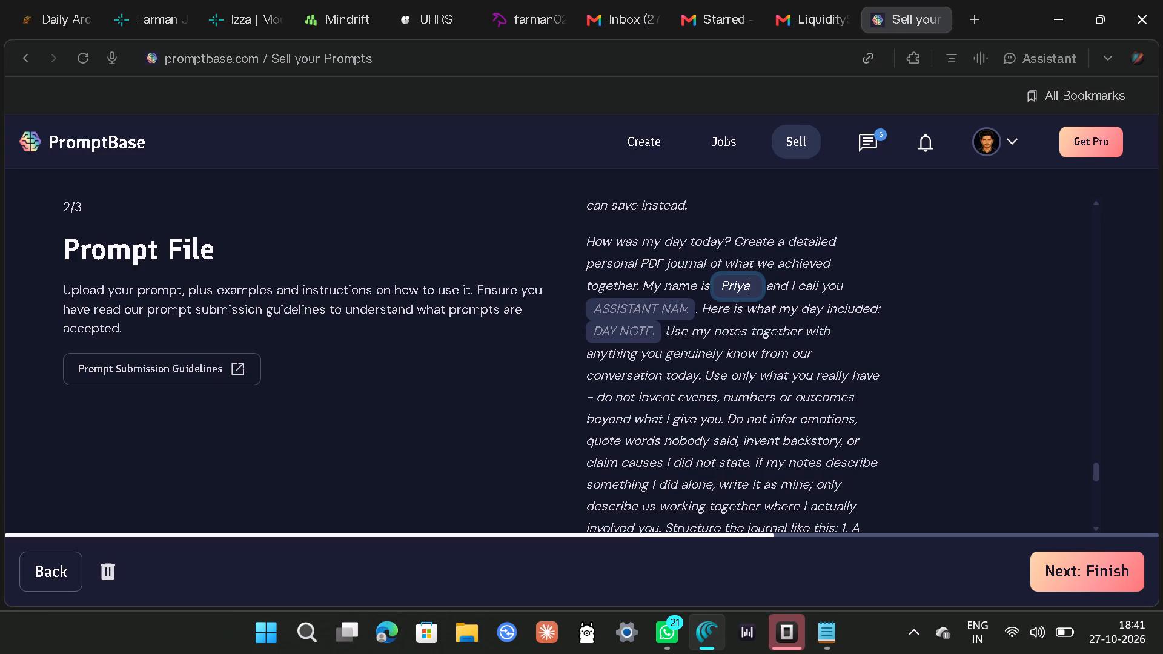
key("ctrl+v")
Set the assistant name in the fourth example prompt to "Jeeves", copied from the Example 3 values.
left_click(638, 306)
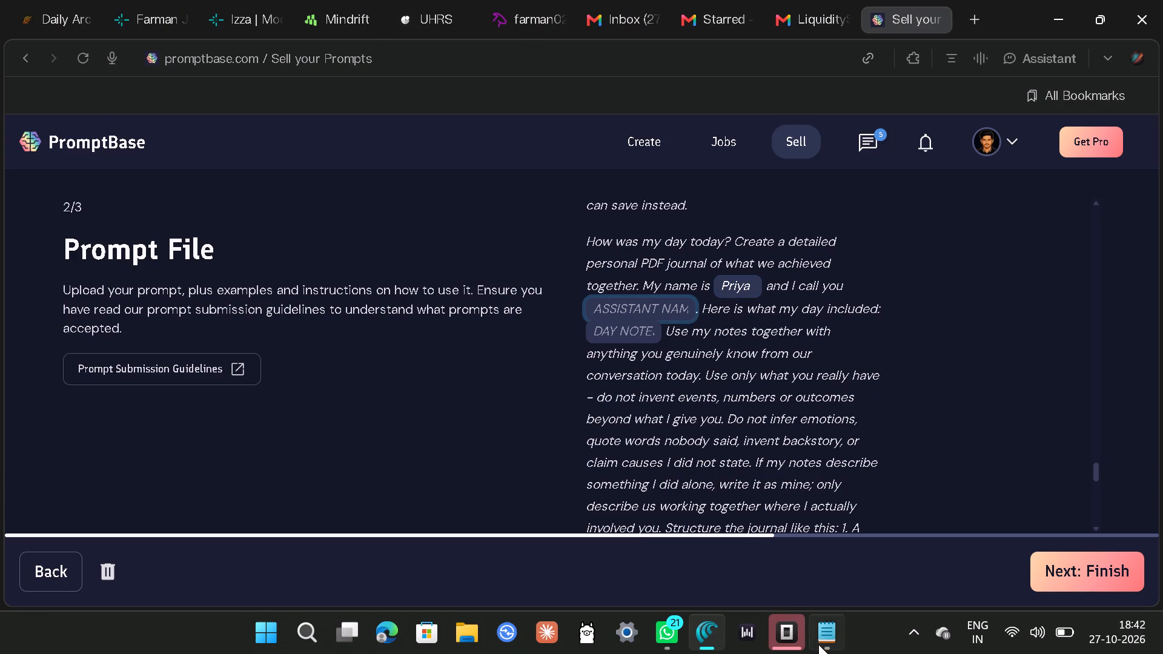
left_click(818, 644)
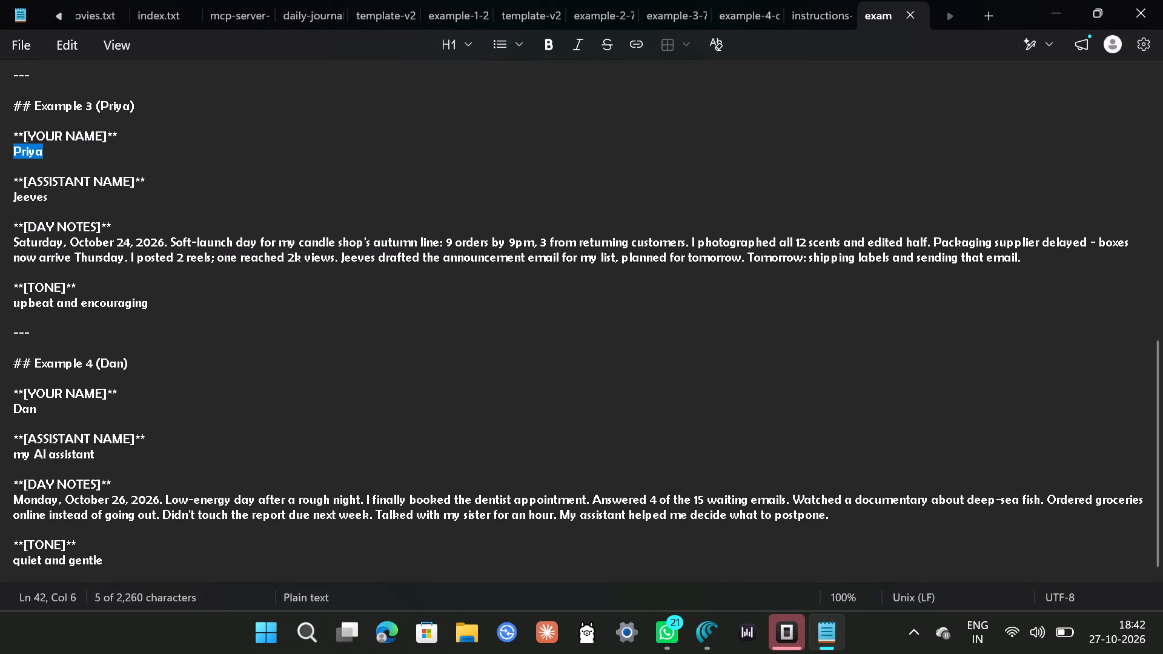
double_click(32, 199)
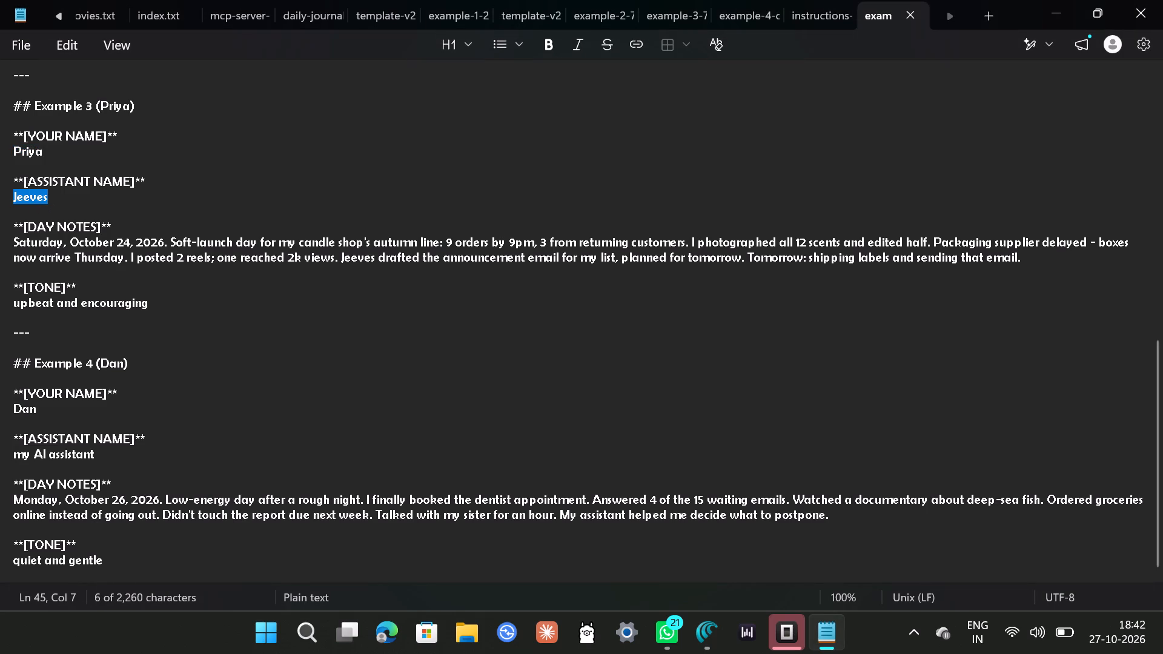
key("ctrl+c")
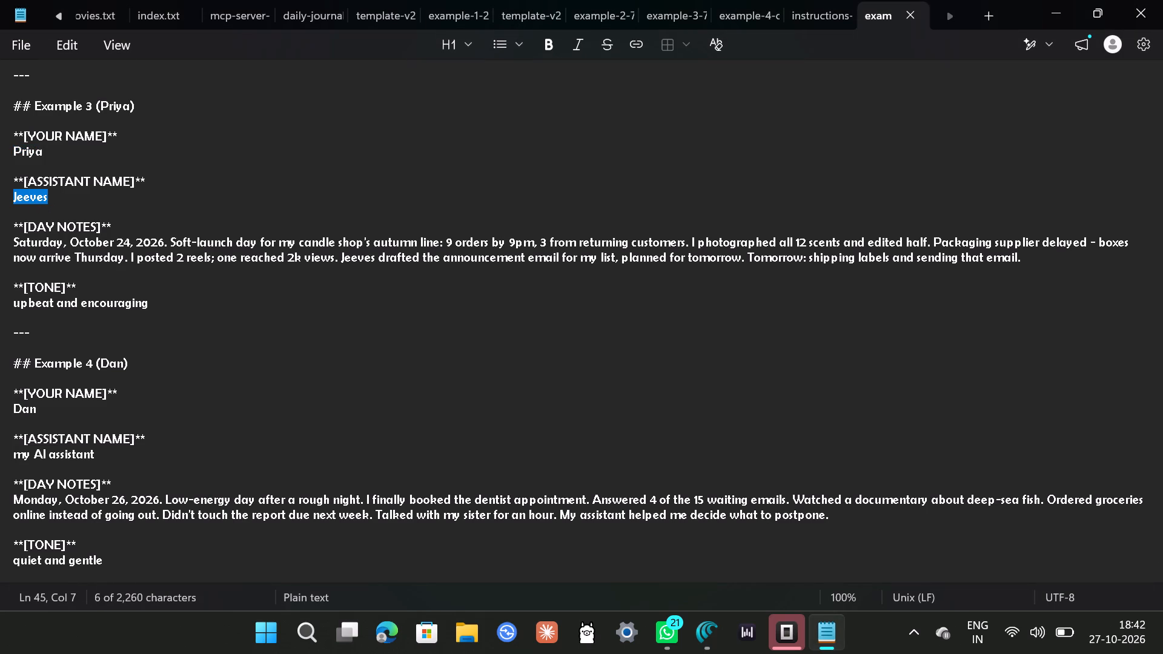
left_click(714, 636)
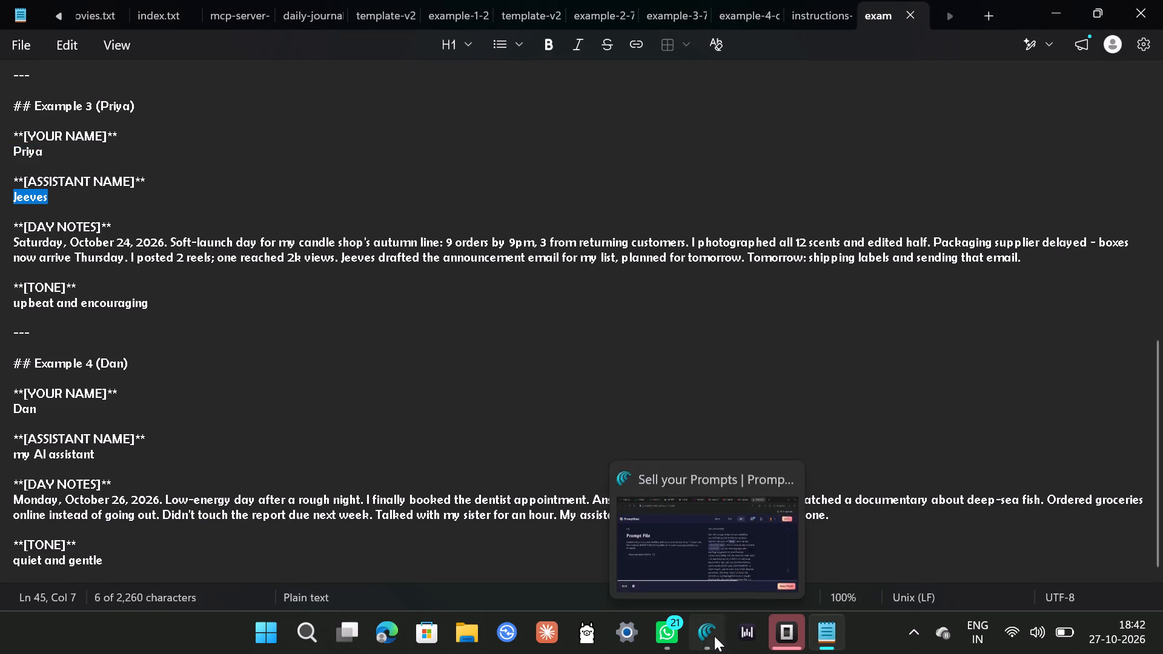
key("ctrl+v")
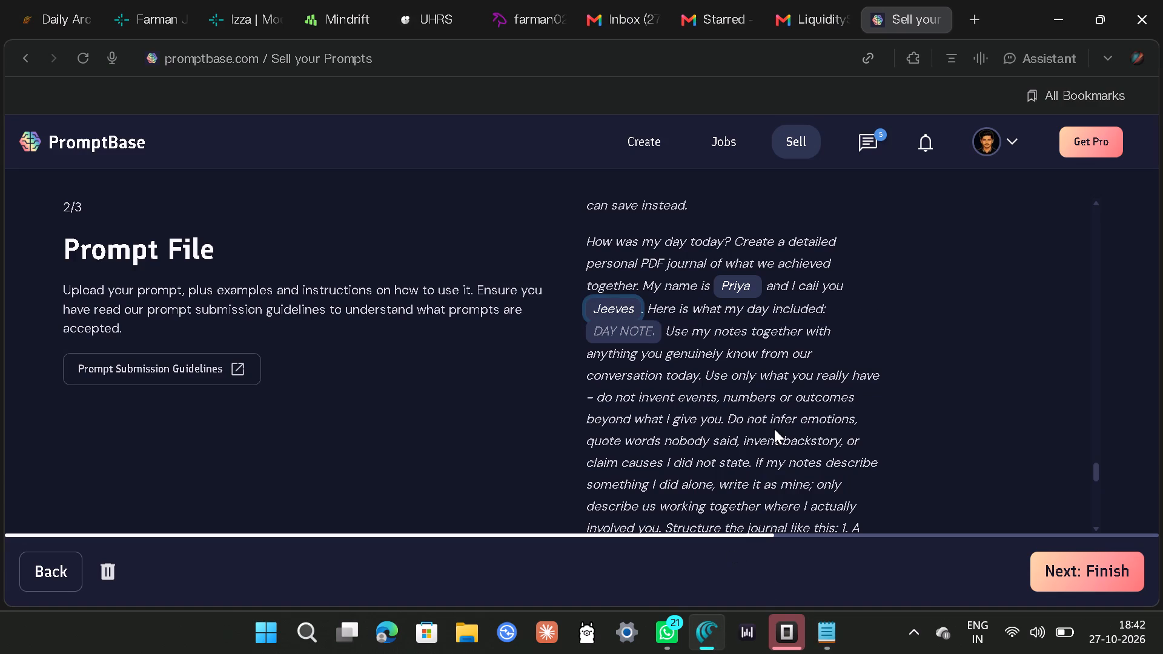
Fill the day notes variable of the fourth example prompt with Priya's October 24, 2026 day notes from the Example 3 values.
left_click(626, 335)
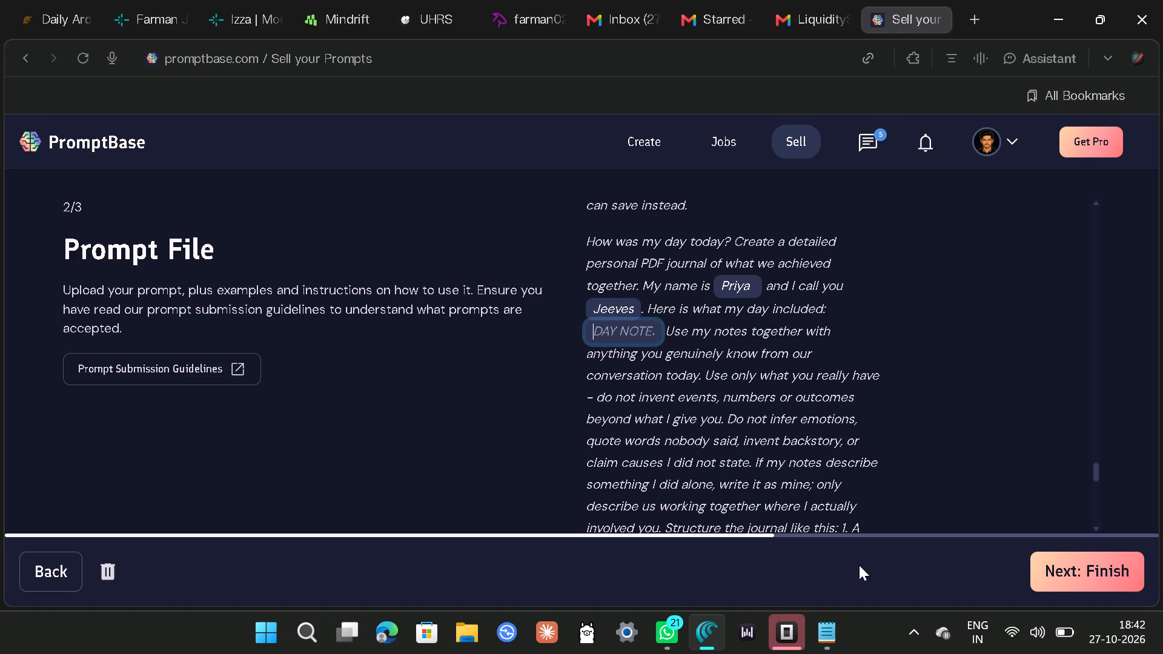
left_click(820, 635)
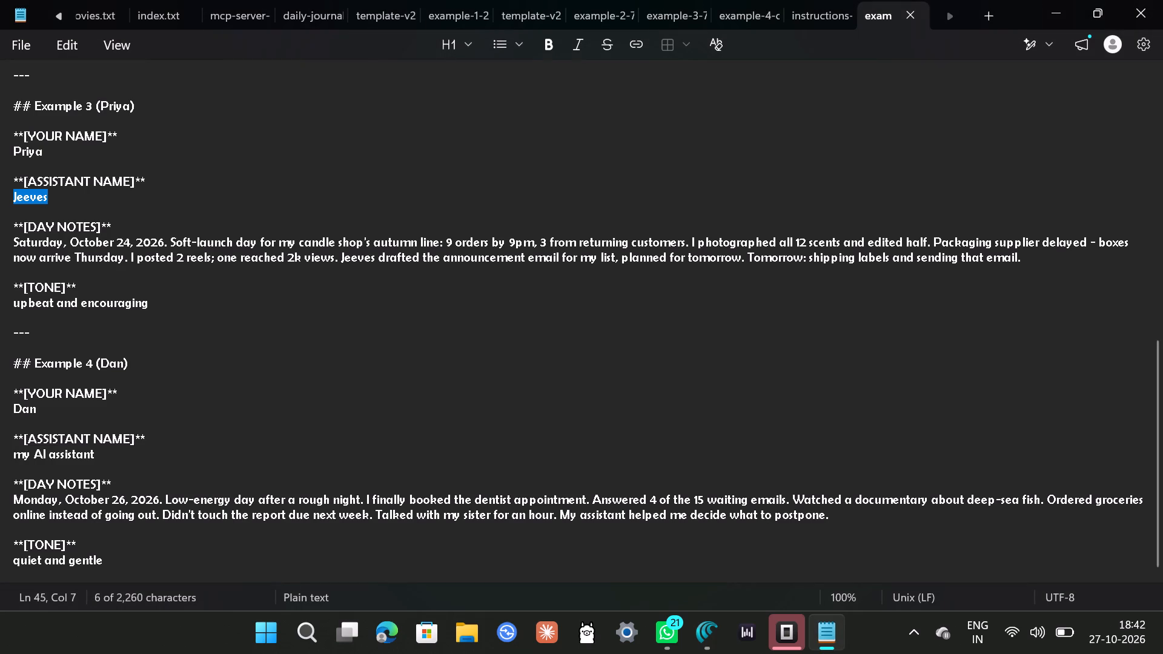
scroll(330, 366, "down", 2)
left_click_drag(15, 240, 717, 256)
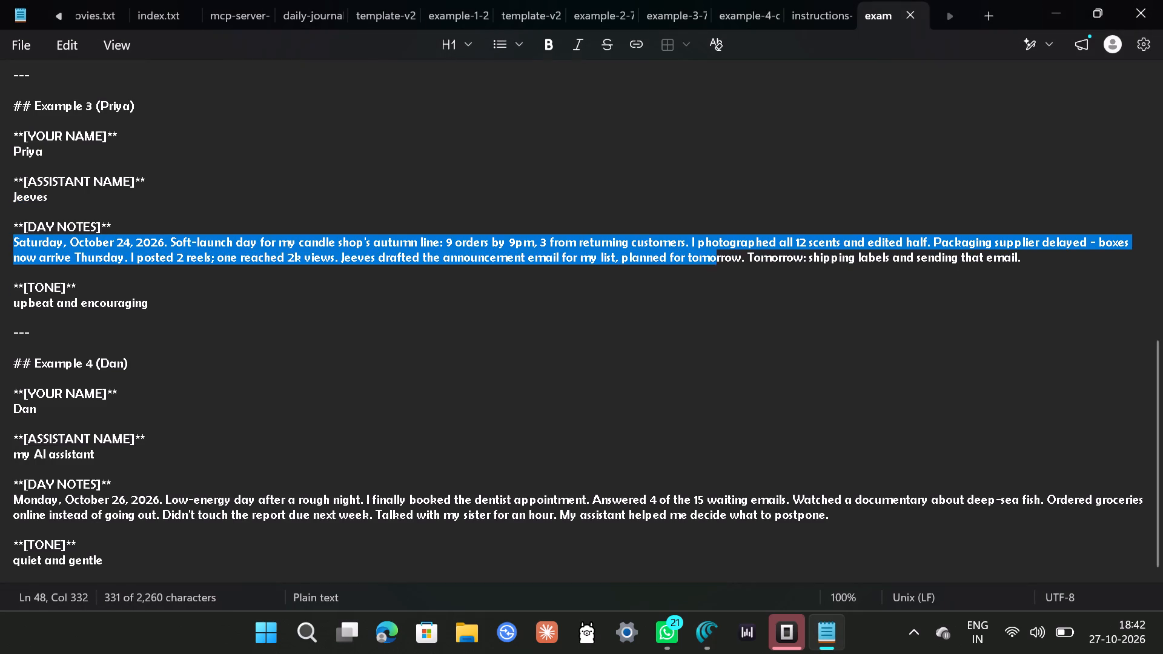
left_click_drag(717, 256, 1022, 249)
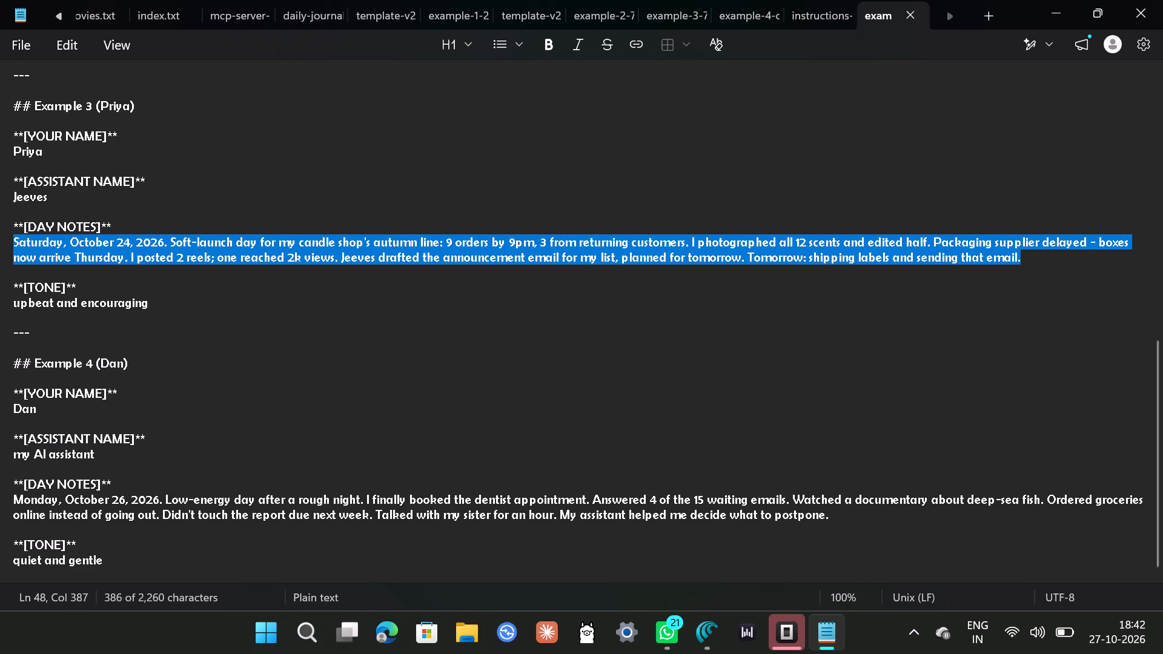
left_click_drag(1022, 249, 1063, 251)
key("ctrl+v")
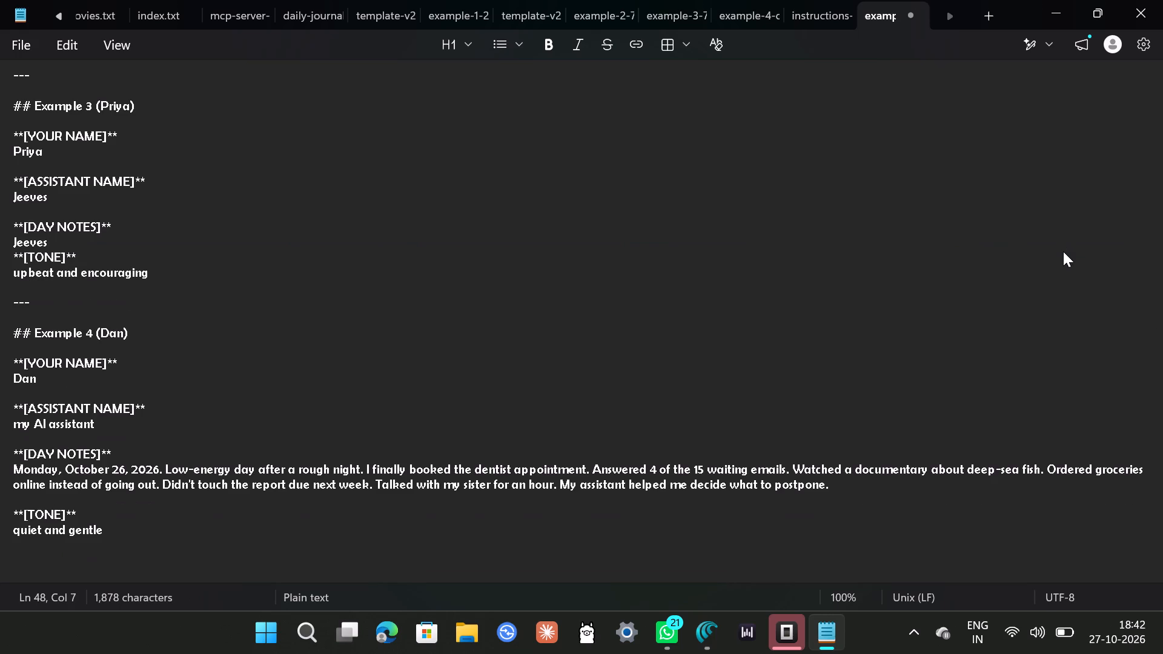
key("ctrl+z")
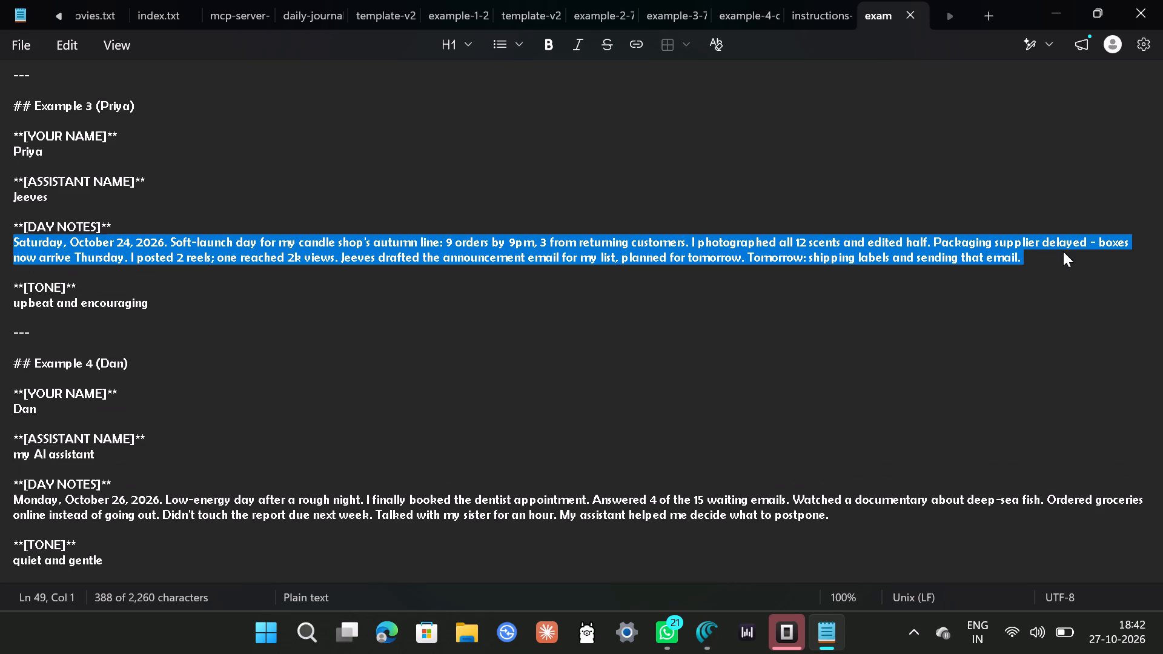
key("ctrl+c")
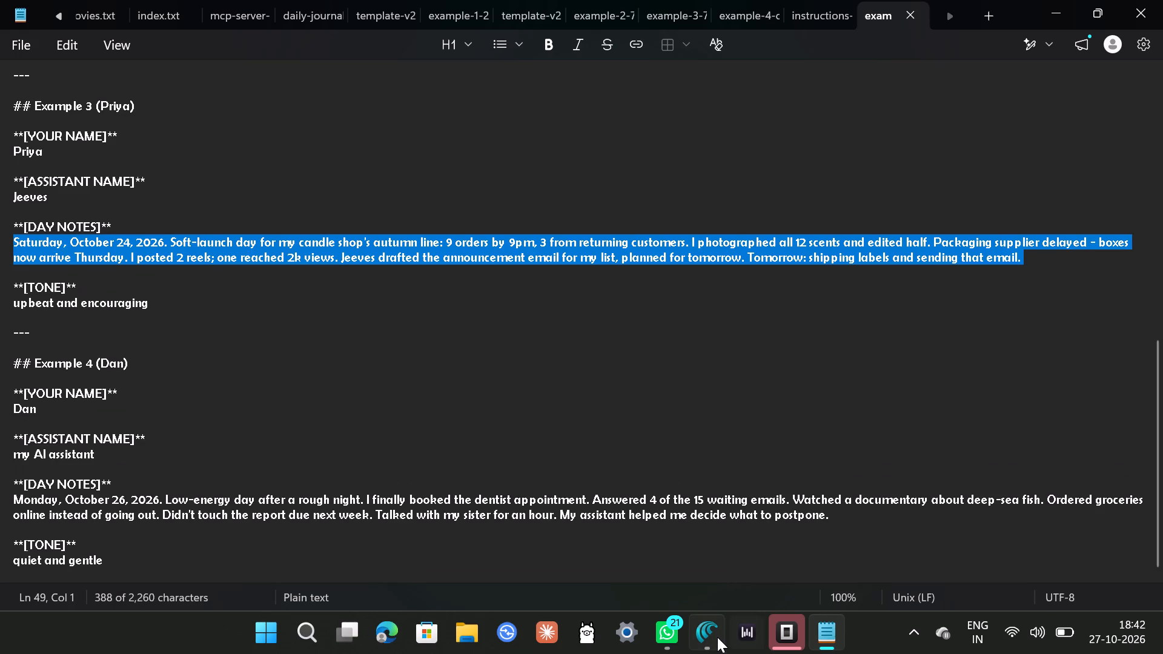
left_click(717, 637)
key("ctrl+v")
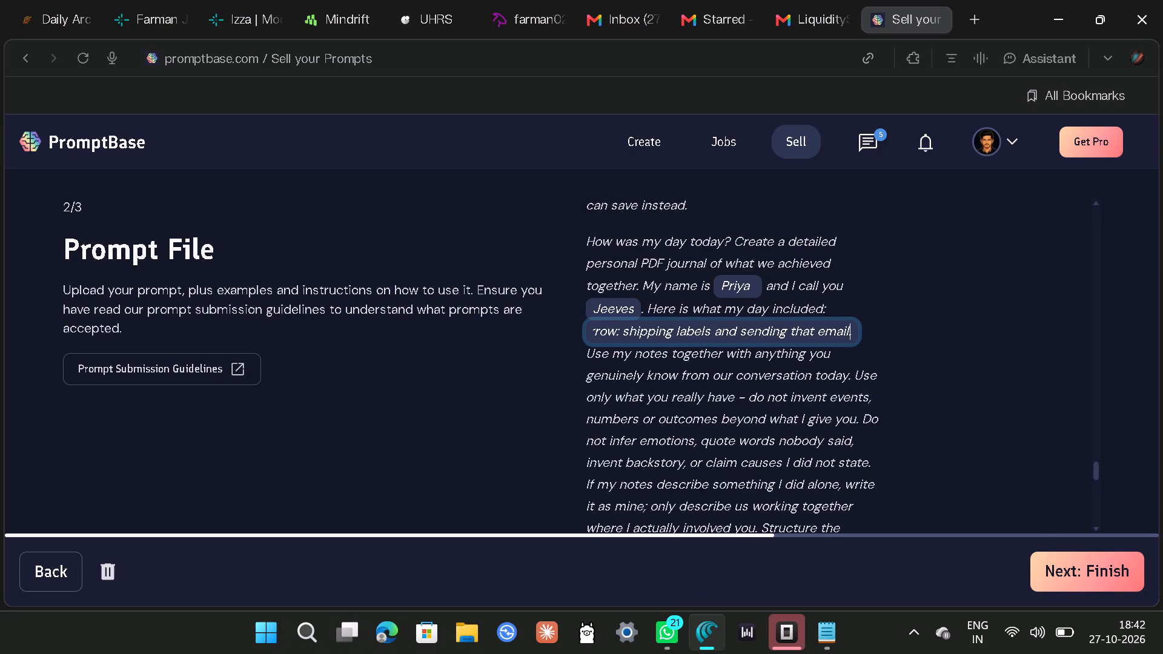
Set the tone variable of the fourth example prompt to "upbeat and encouraging", copied from the Example 3 values.
scroll(809, 384, "down", 5)
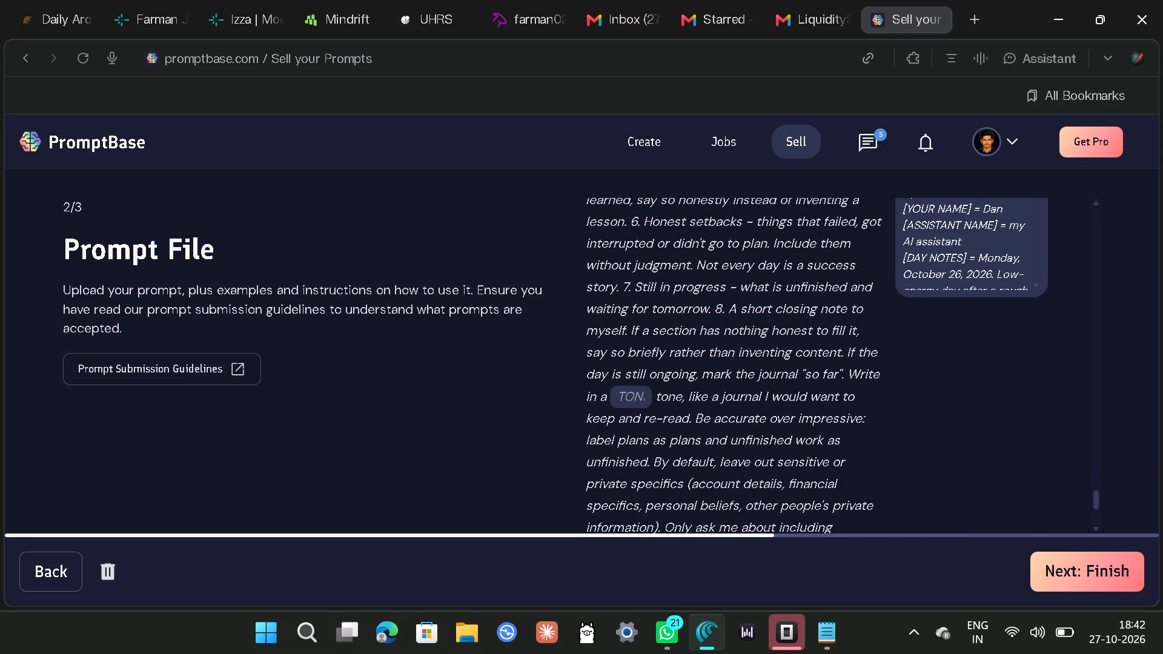
scroll(809, 384, "down", 1)
left_click(628, 391)
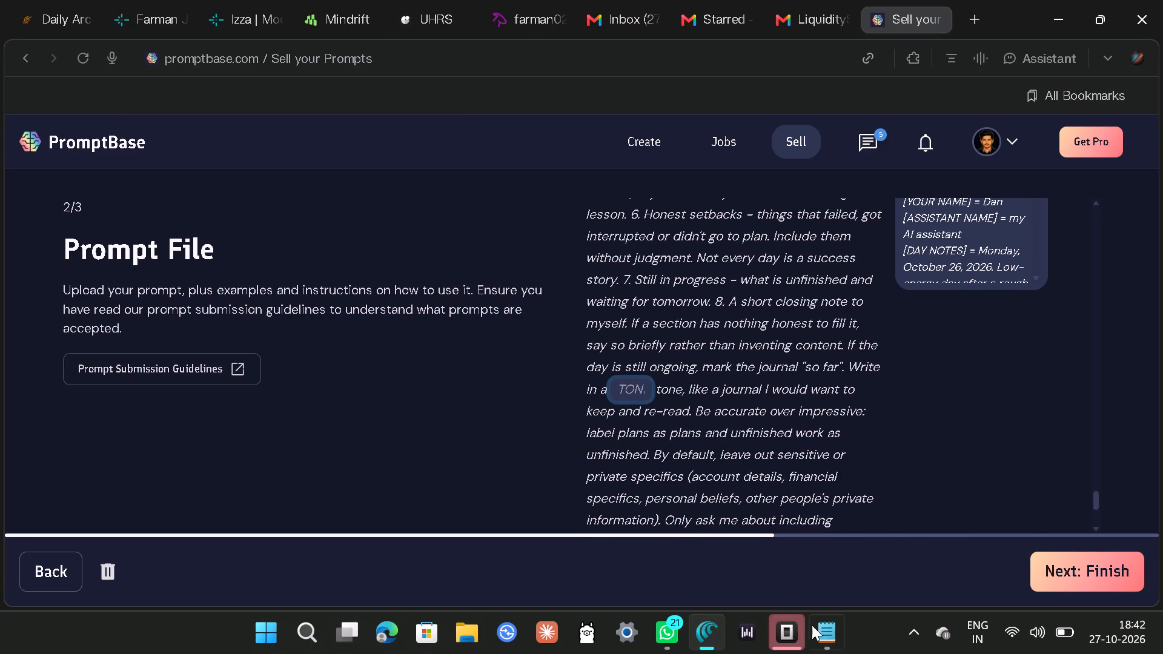
left_click(818, 632)
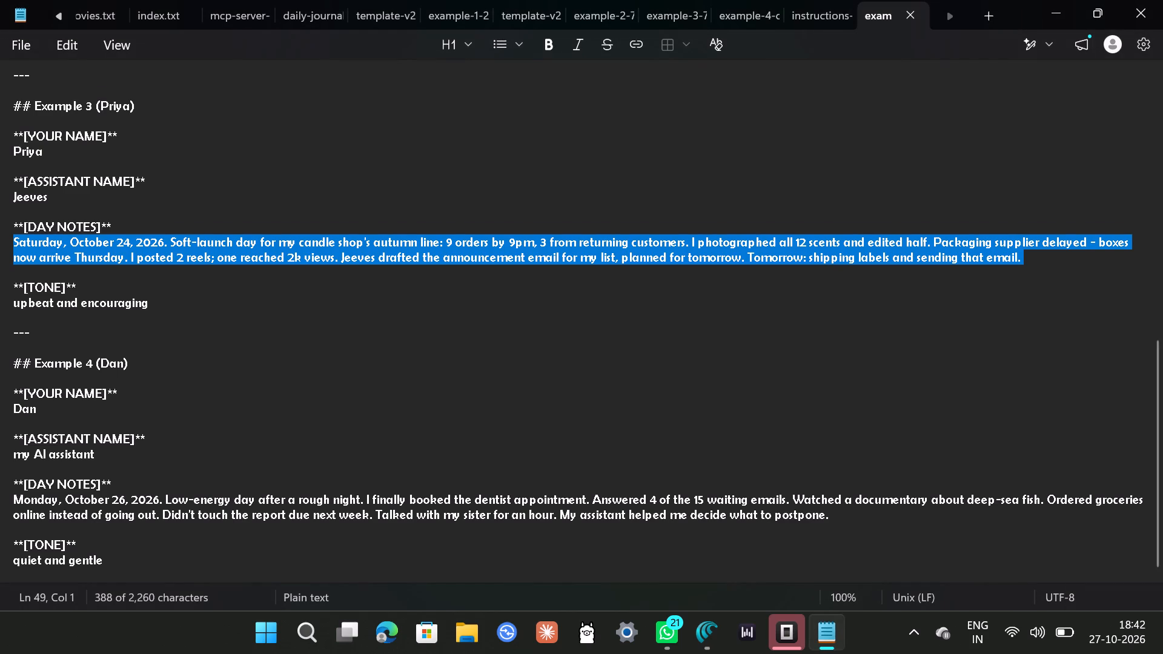
left_click_drag(15, 305, 174, 294)
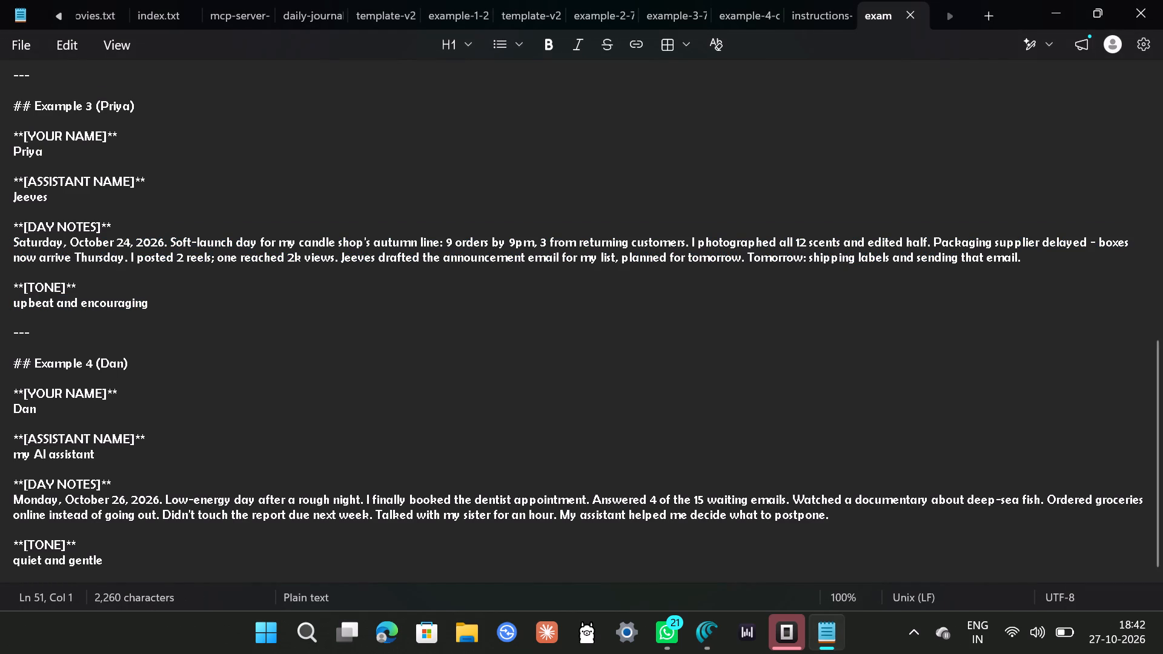
left_click_drag(13, 305, 127, 289)
left_click_drag(127, 289, 154, 299)
key("ctrl+c")
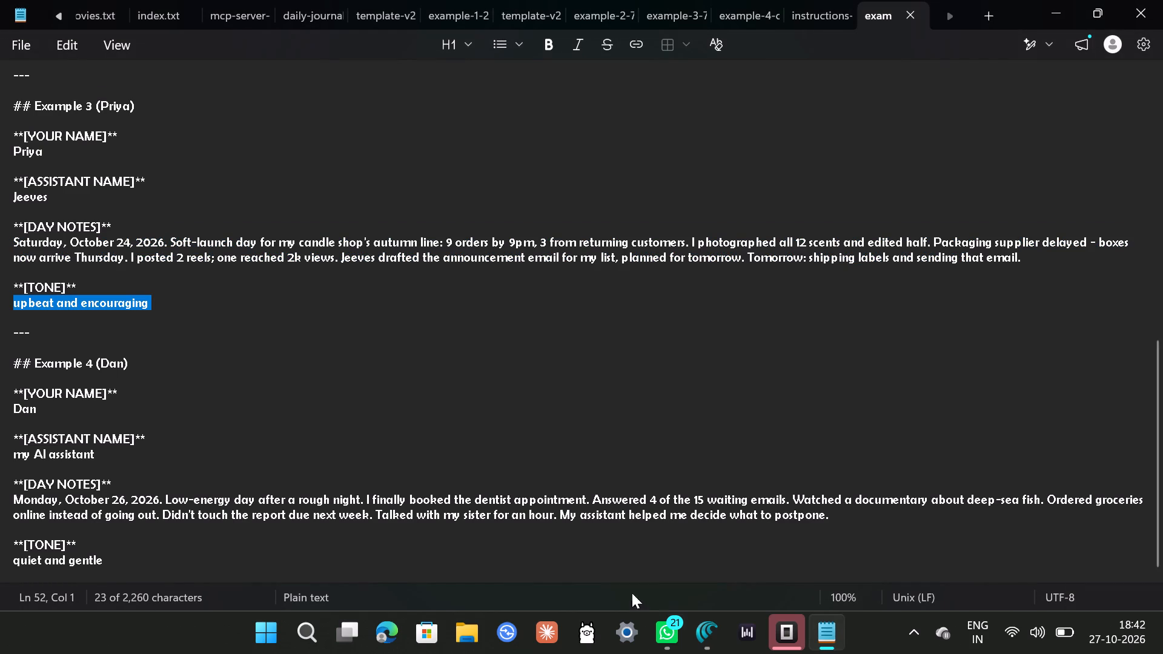
left_click(700, 632)
key("ctrl+v")
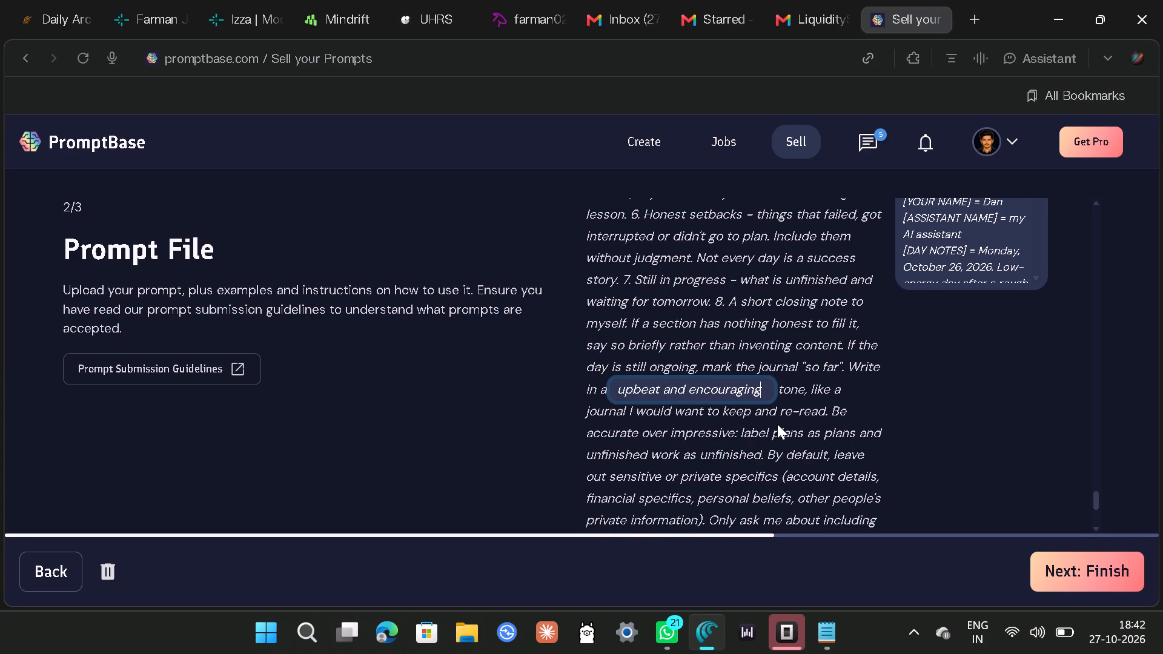
Check the variables filled in each example prompt against the inputs listed in the example output beside it.
scroll(794, 392, "down", 1)
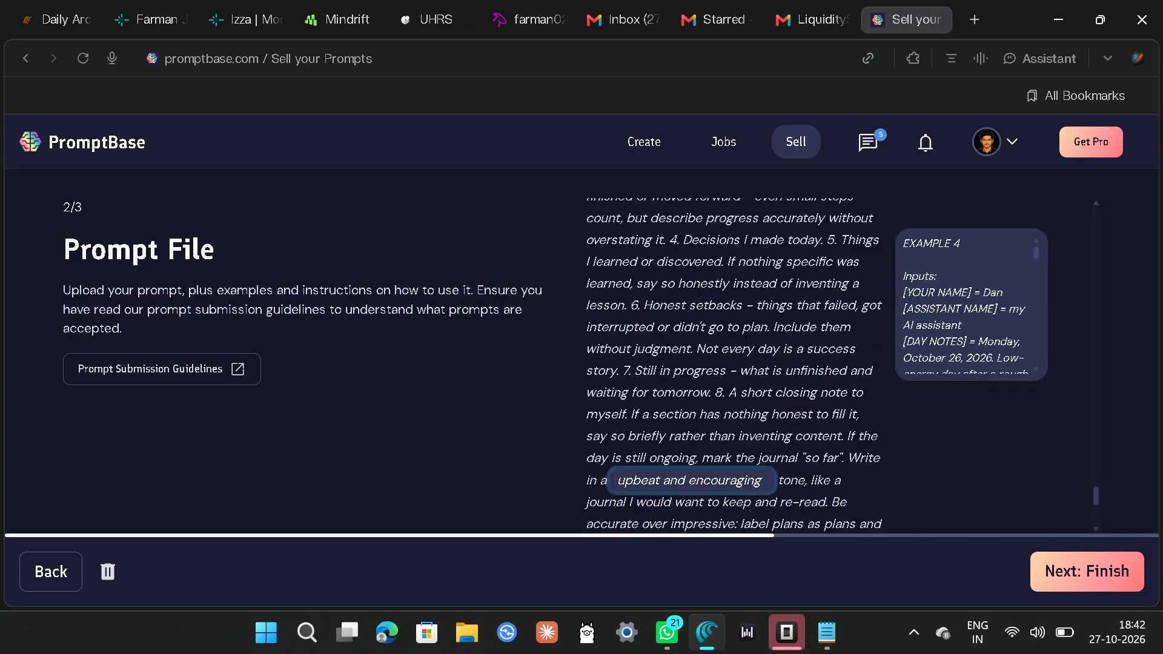
scroll(794, 392, "down", 1)
scroll(794, 392, "up", 3)
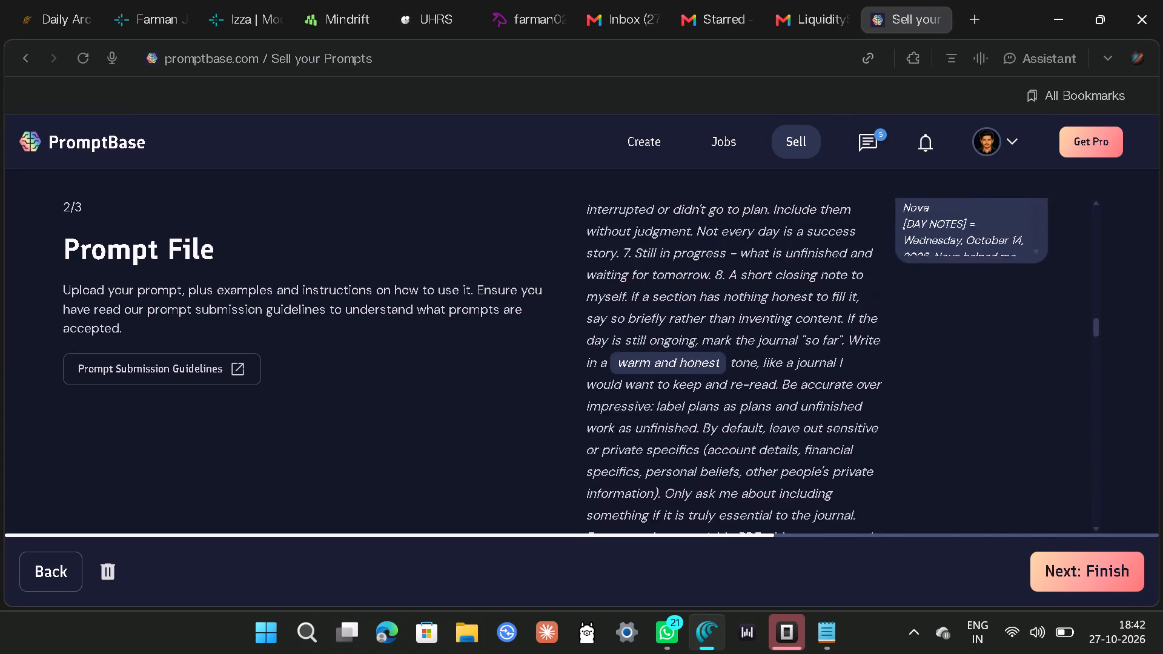
scroll(794, 392, "down", 2)
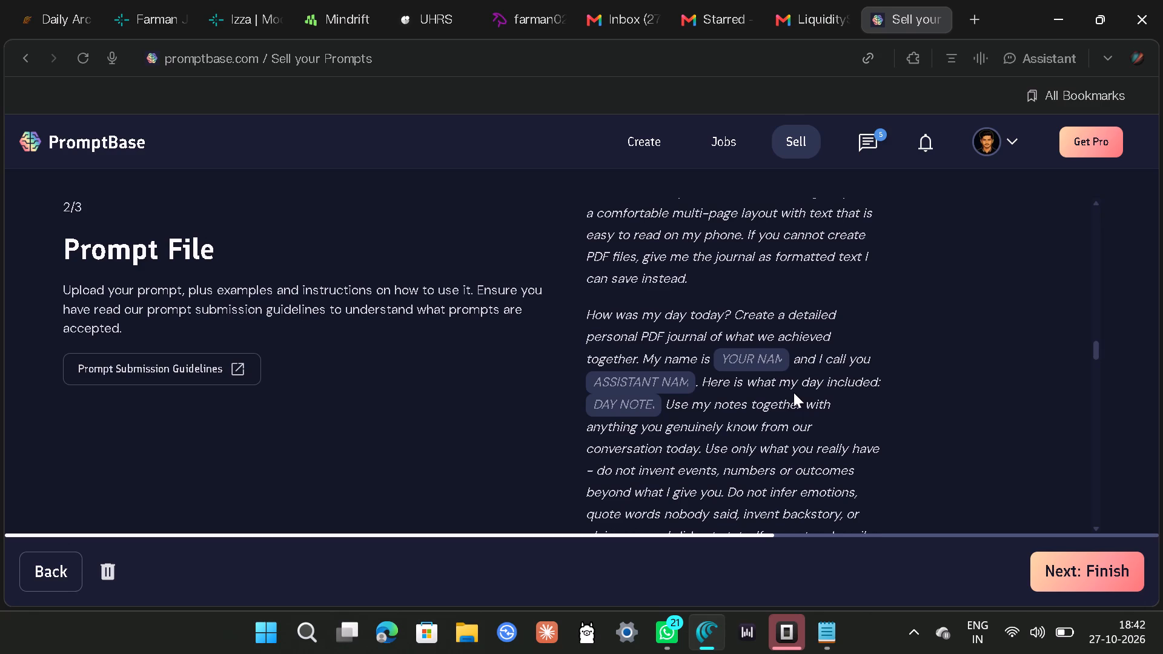
scroll(794, 392, "down", 6)
scroll(794, 392, "up", 1)
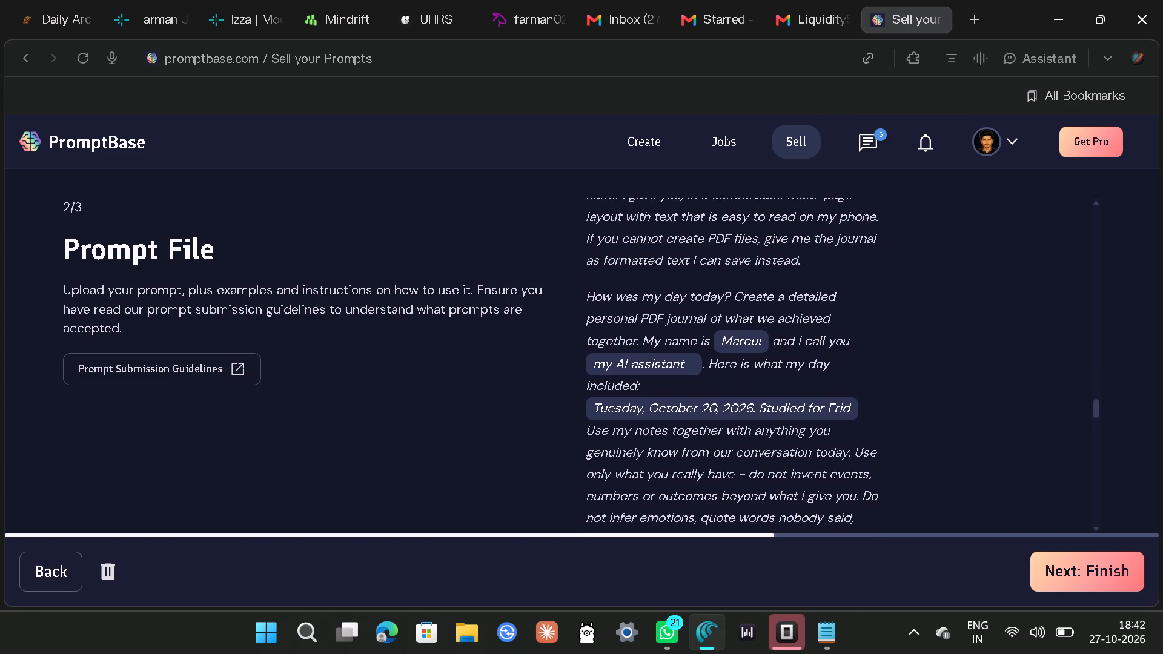
scroll(794, 392, "up", 2)
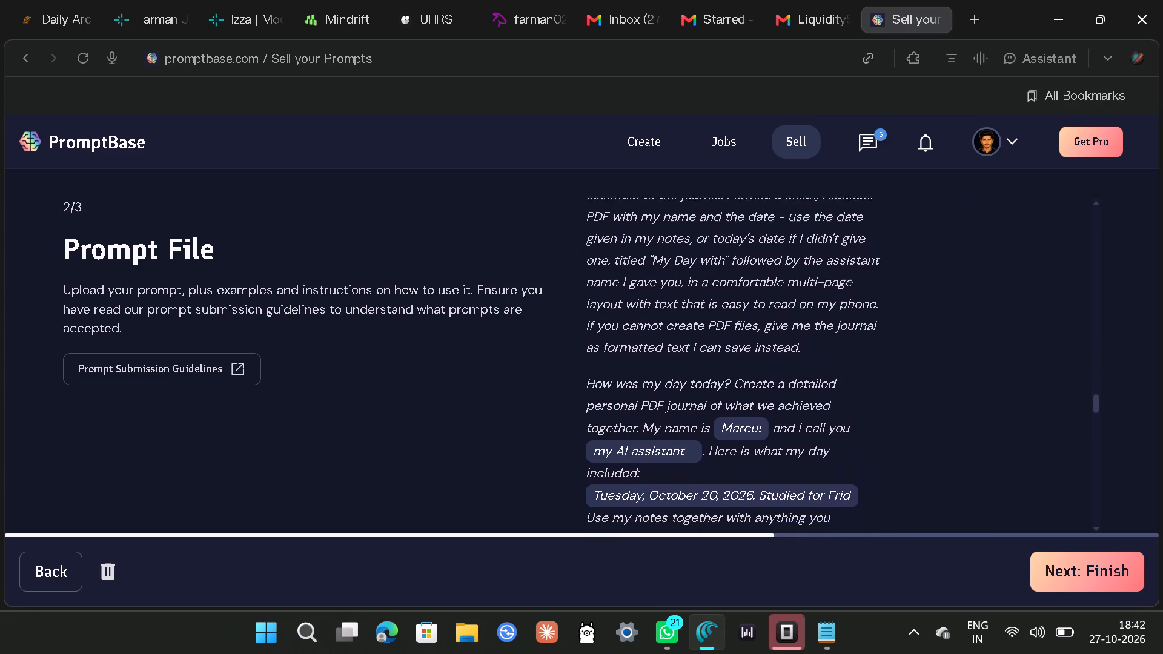
scroll(794, 392, "up", 1)
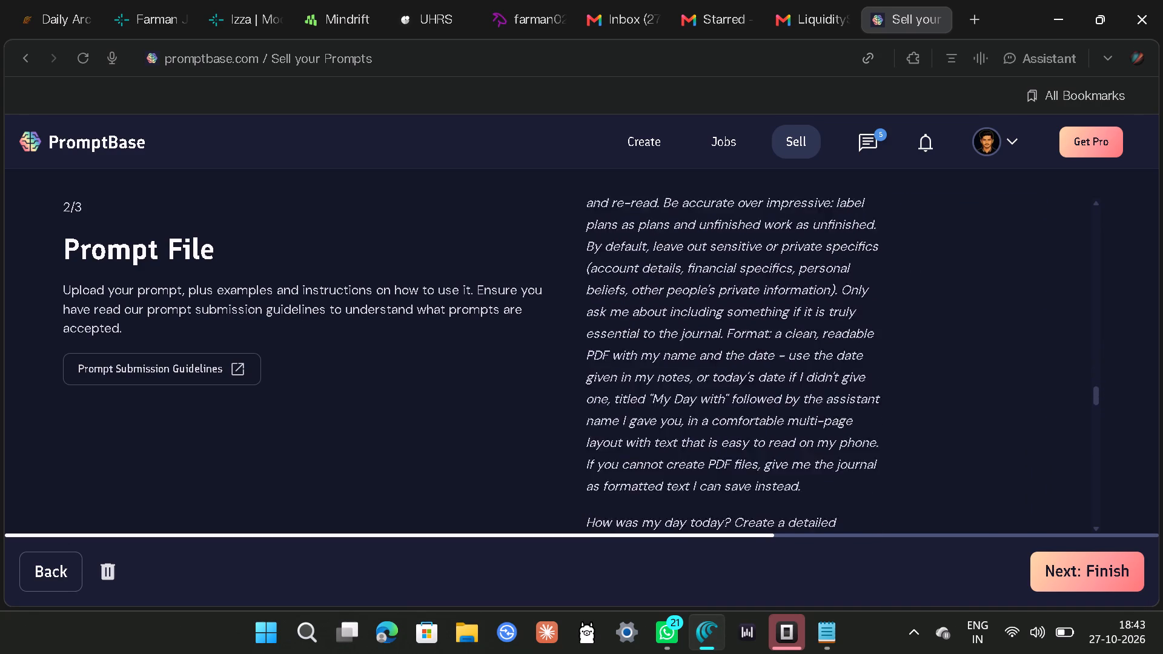
scroll(794, 392, "up", 4)
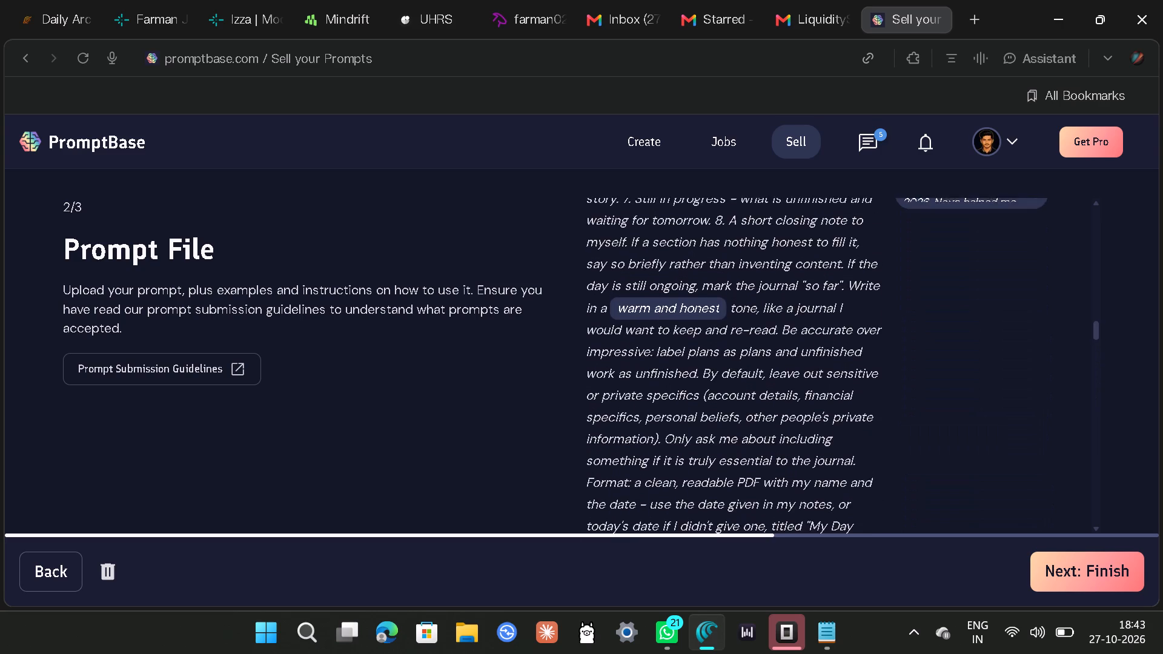
scroll(794, 392, "up", 2)
scroll(794, 392, "down", 3)
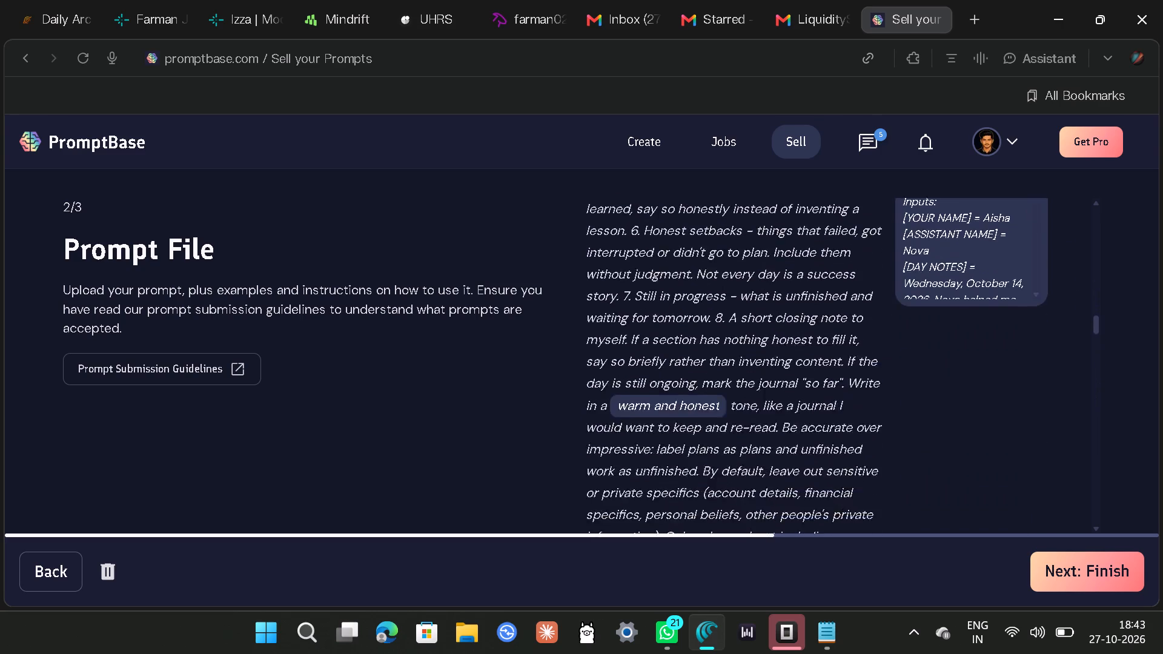
Move the user's name "Marcus" from the third example prompt to the empty name variable of the second example prompt.
scroll(794, 392, "down", 7)
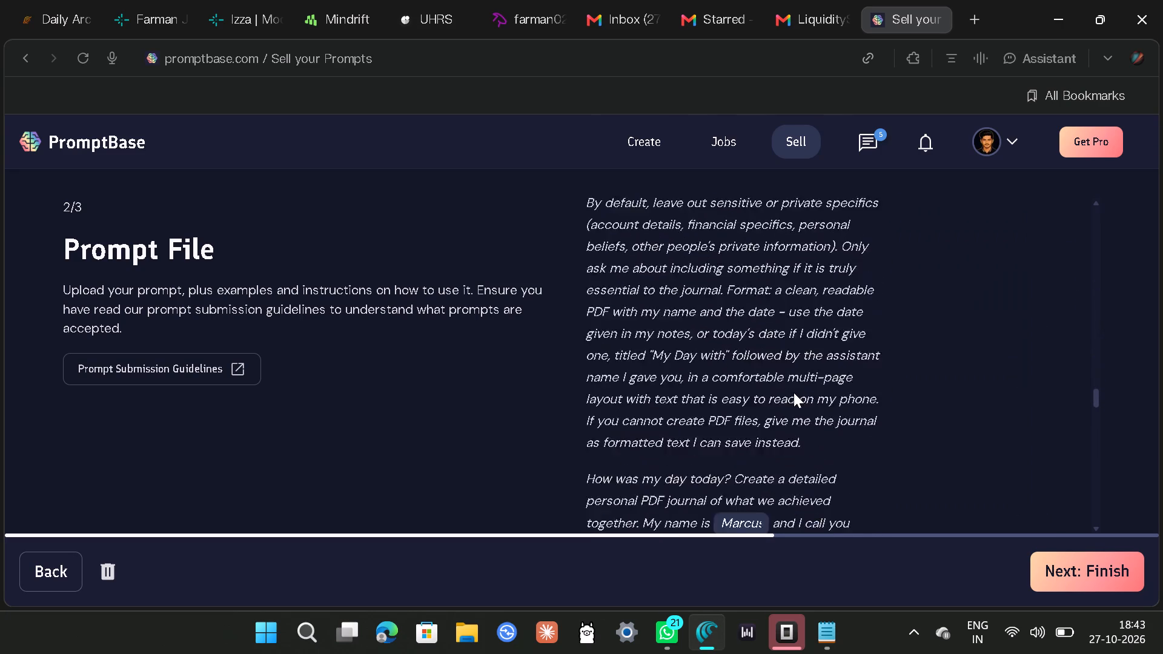
scroll(794, 392, "down", 2)
double_click(744, 371)
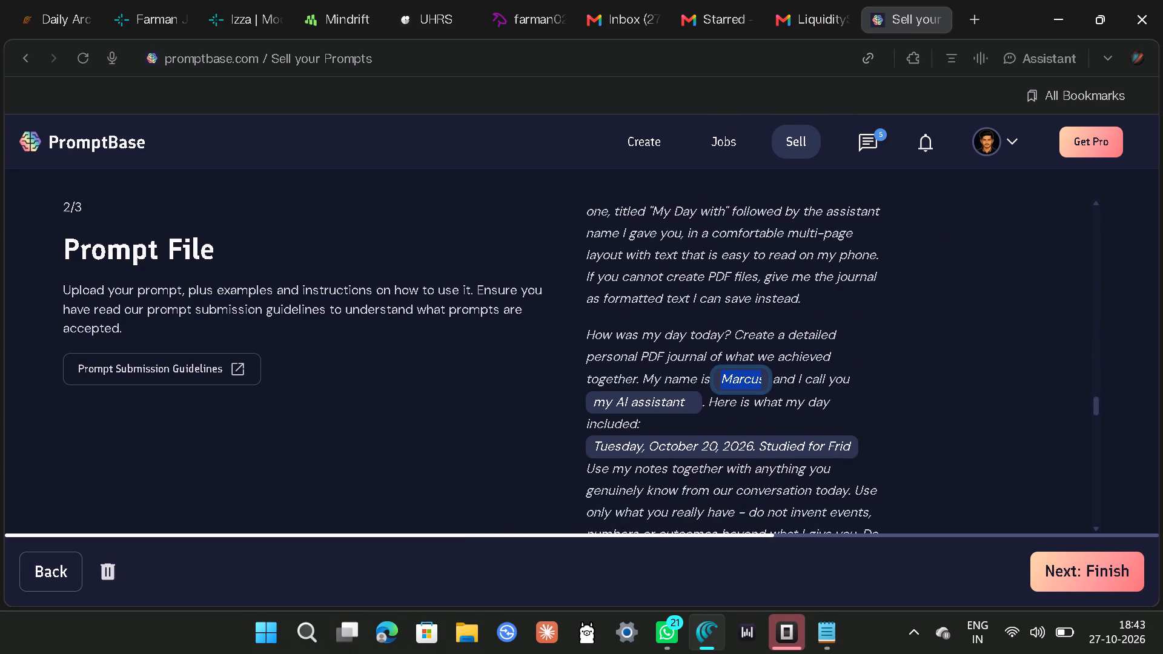
key("ctrl+x")
scroll(744, 371, "up", 4)
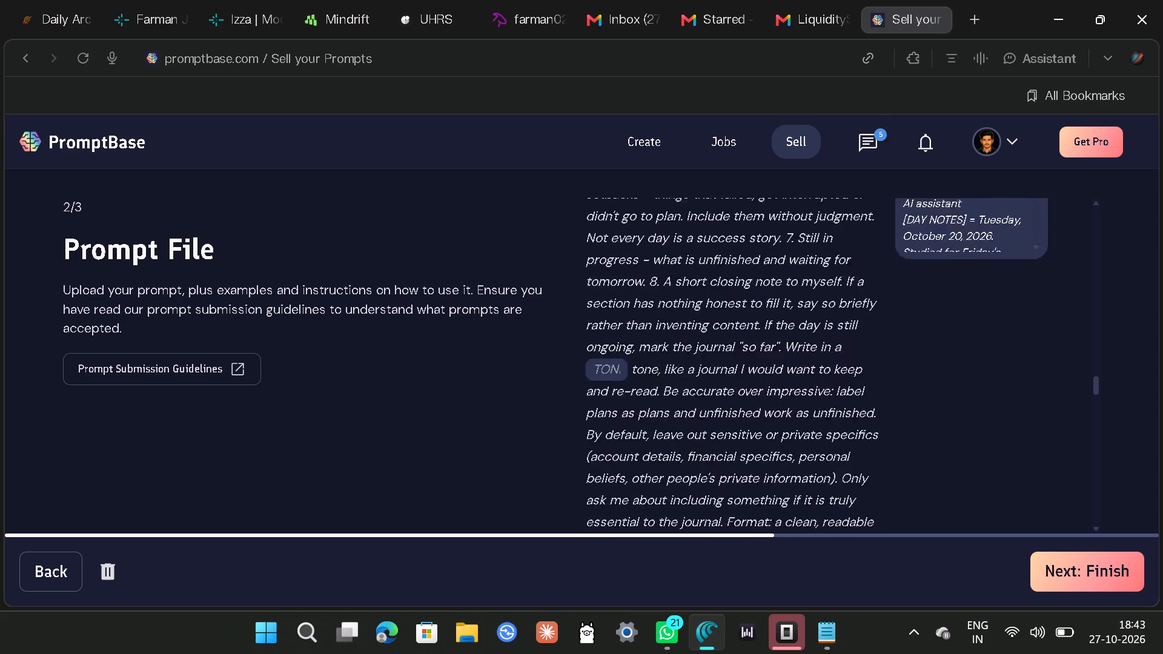
scroll(744, 371, "up", 4)
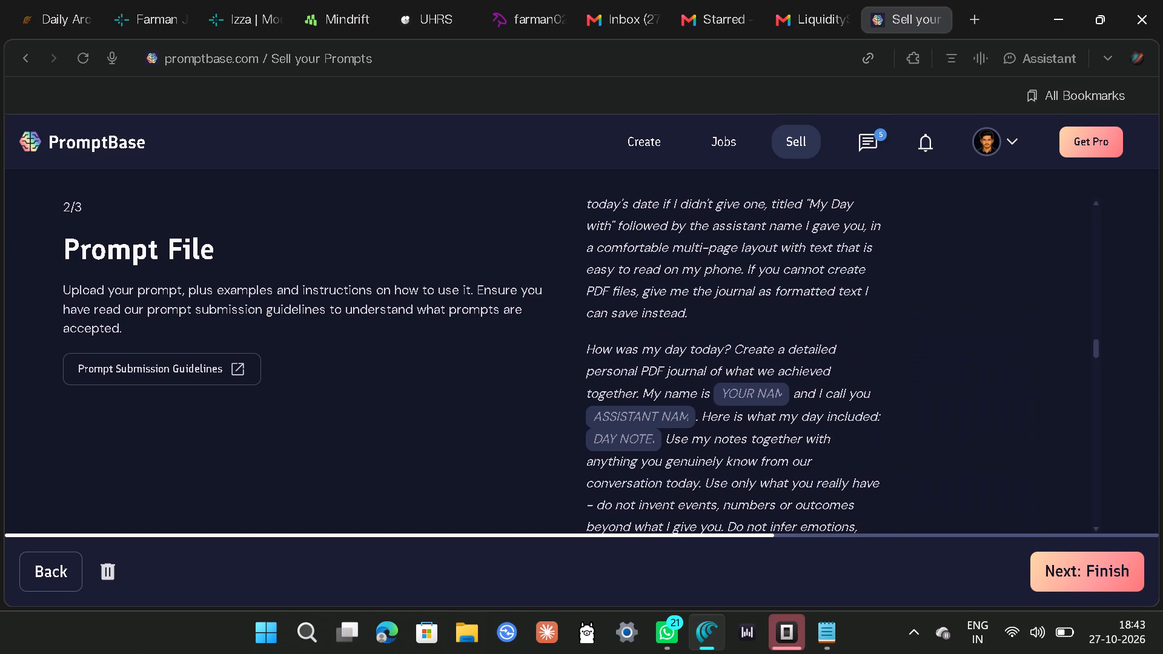
left_click(744, 400)
key("ctrl+v")
Move the assistant name "my AI assistant" from the third example prompt to the assistant name variable of the second example prompt.
scroll(796, 410, "down", 2)
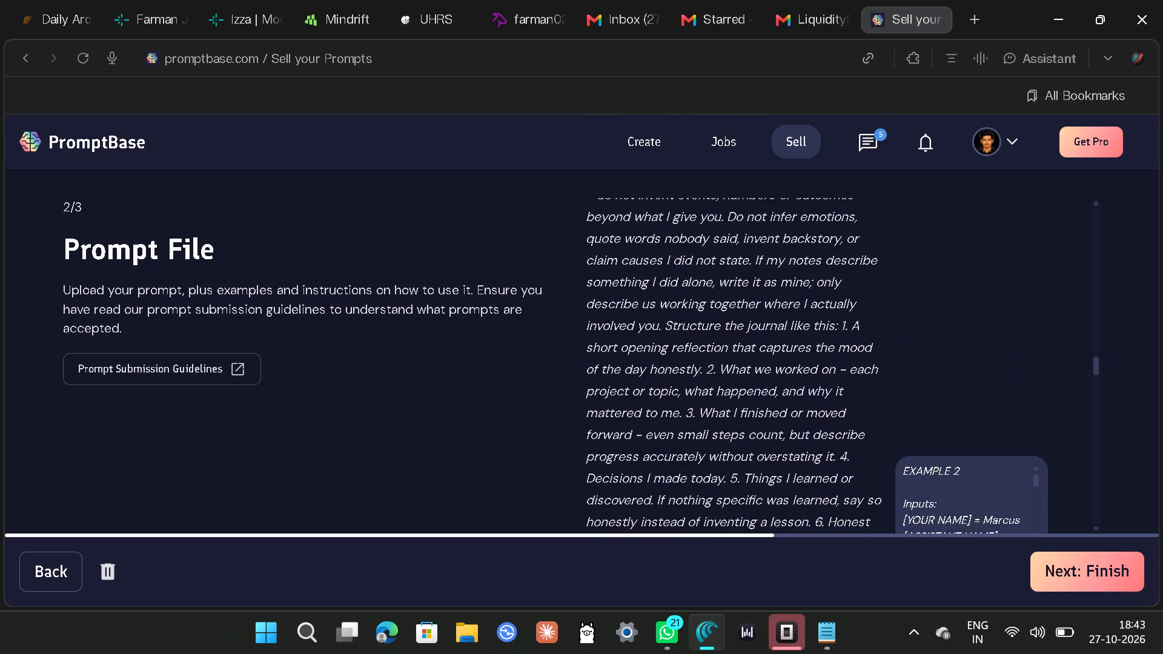
scroll(796, 410, "down", 7)
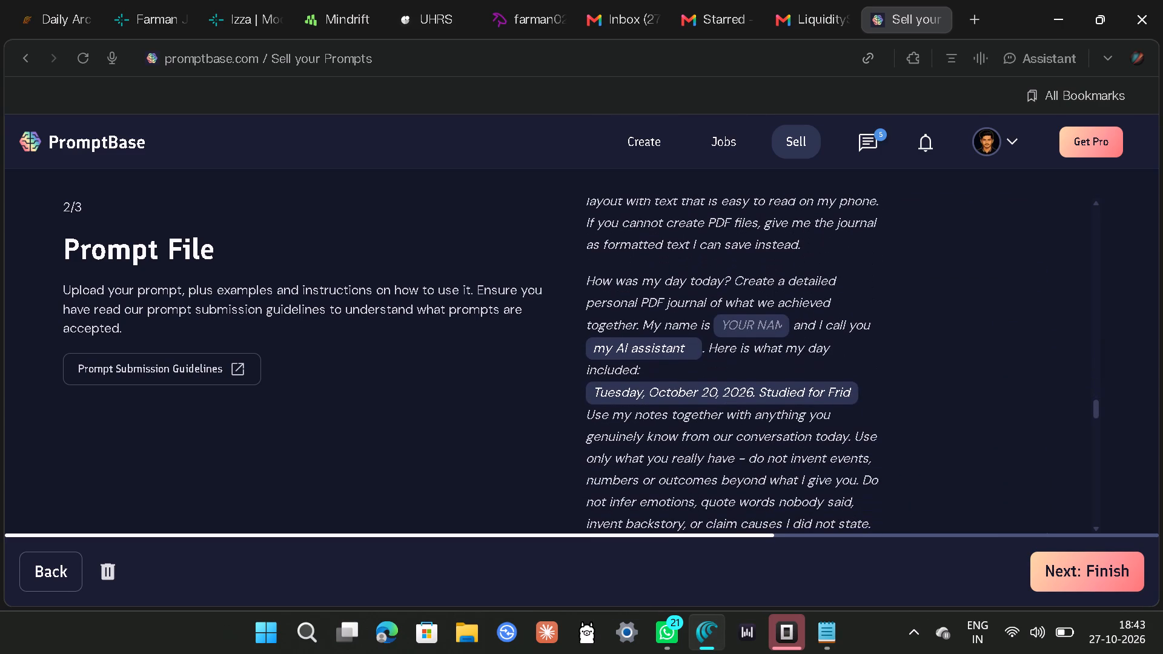
triple_click(628, 346)
triple_click(628, 346)
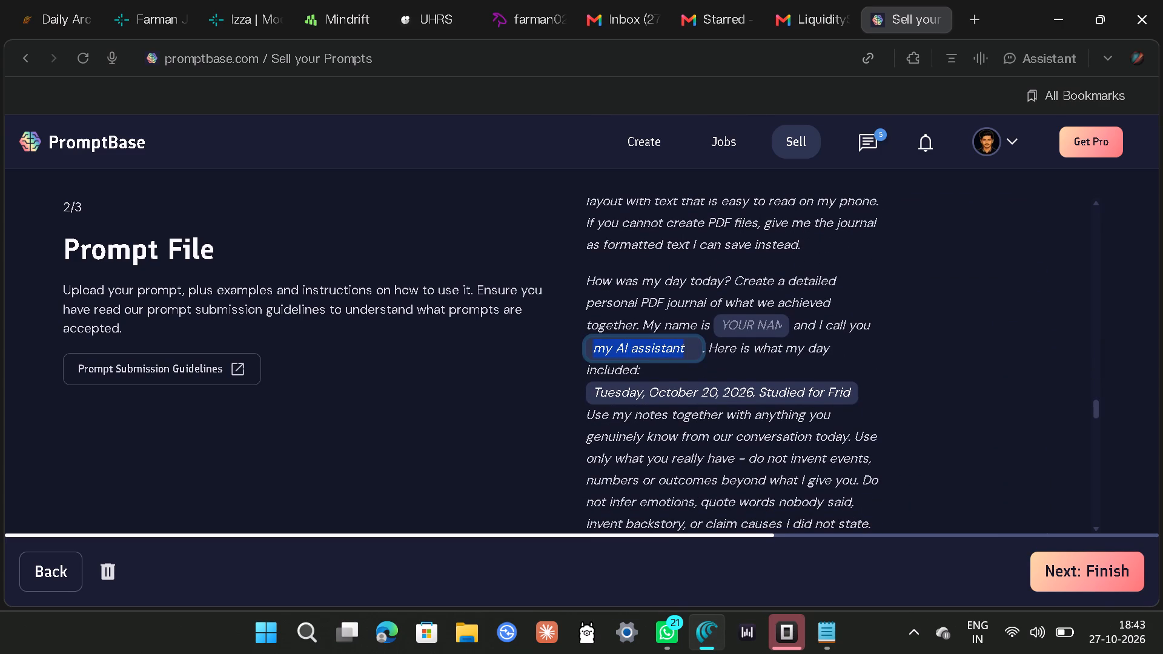
double_click(628, 346)
key("ctrl+x")
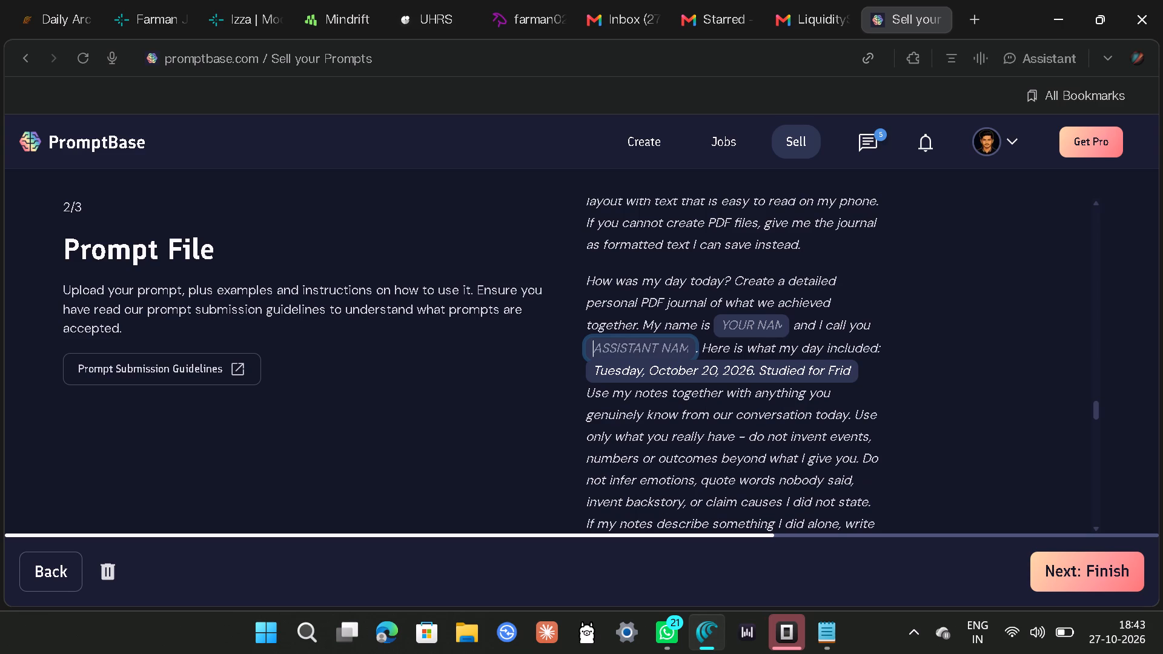
scroll(714, 323, "up", 4)
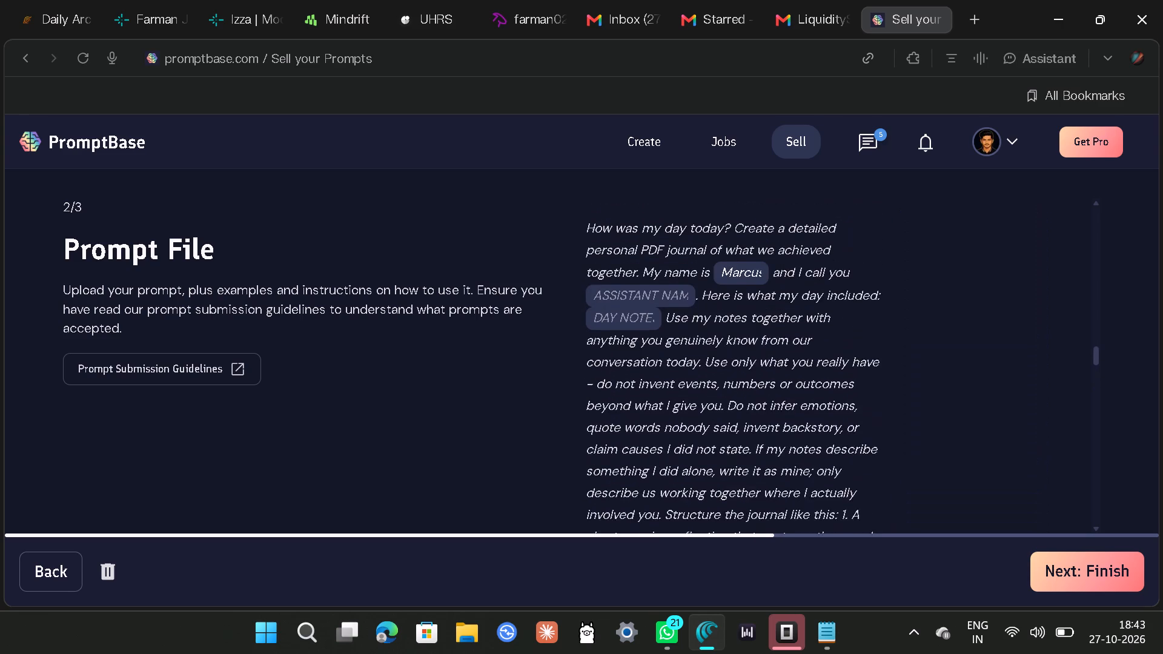
scroll(714, 323, "up", 1)
left_click(651, 308)
key("ctrl+v")
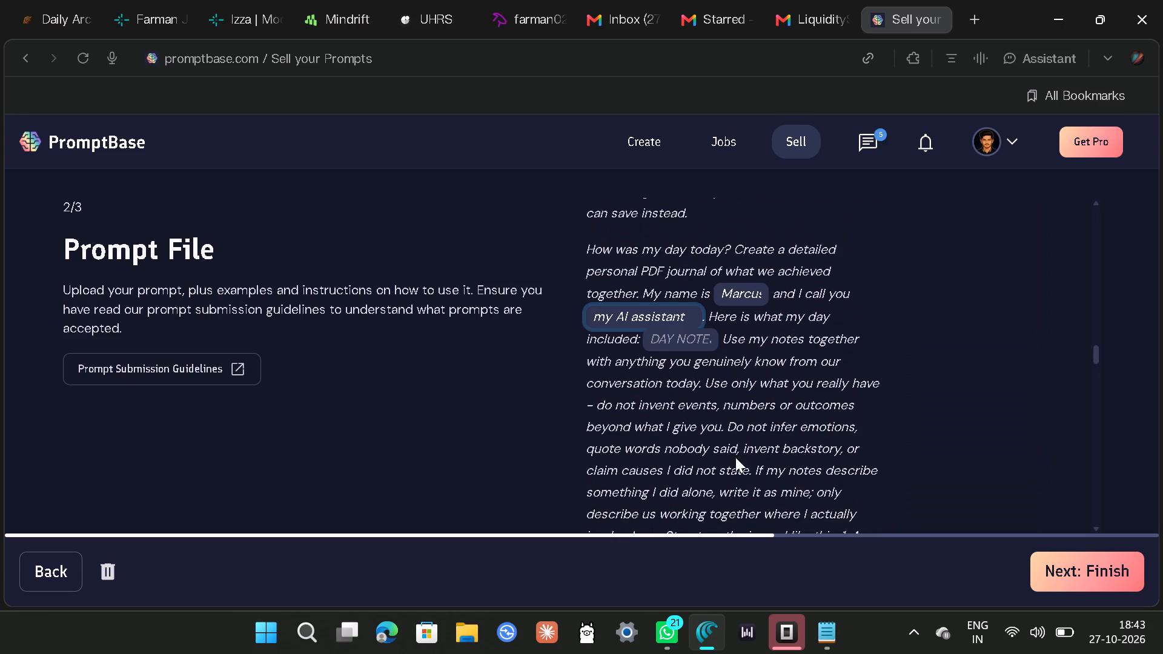
Move the complete October 20, 2026 day notes from the third example prompt to the day notes variable of the second example prompt.
scroll(735, 457, "down", 6)
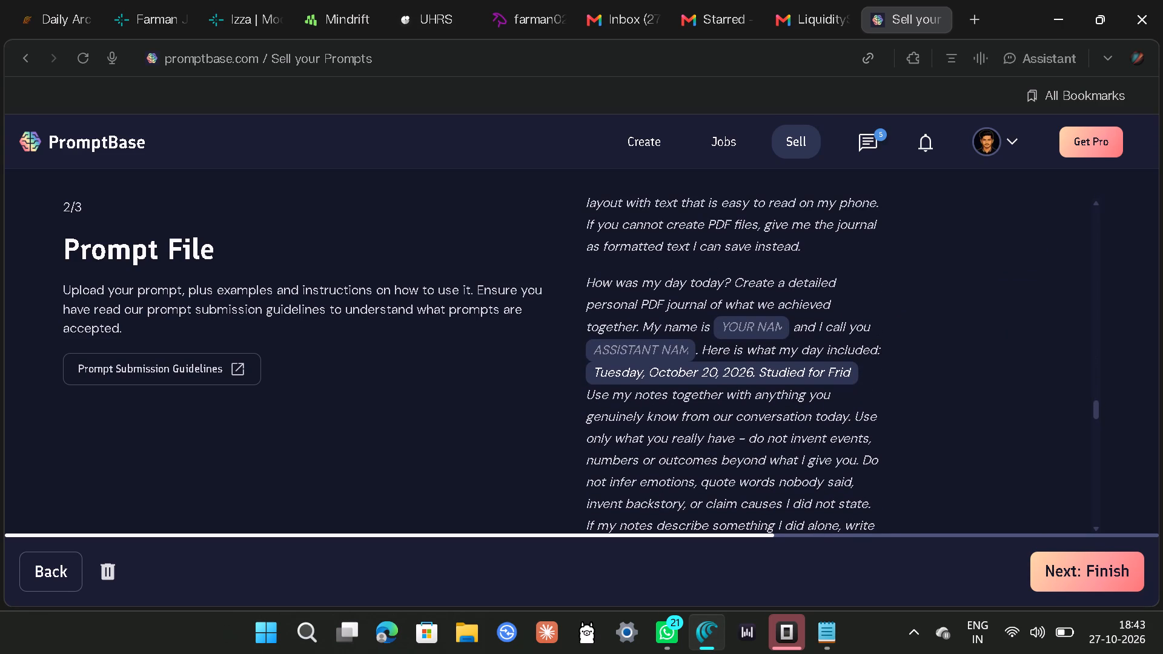
double_click(668, 374)
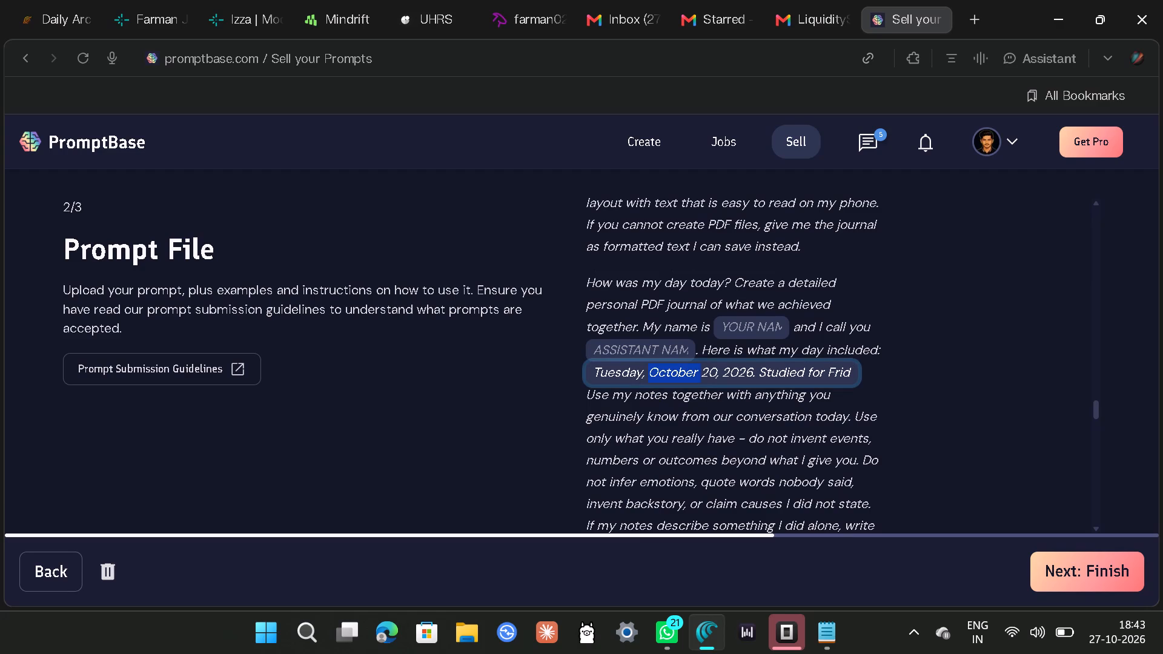
key("ctrl+a")
key("ctrl+c")
key("ctrl+x")
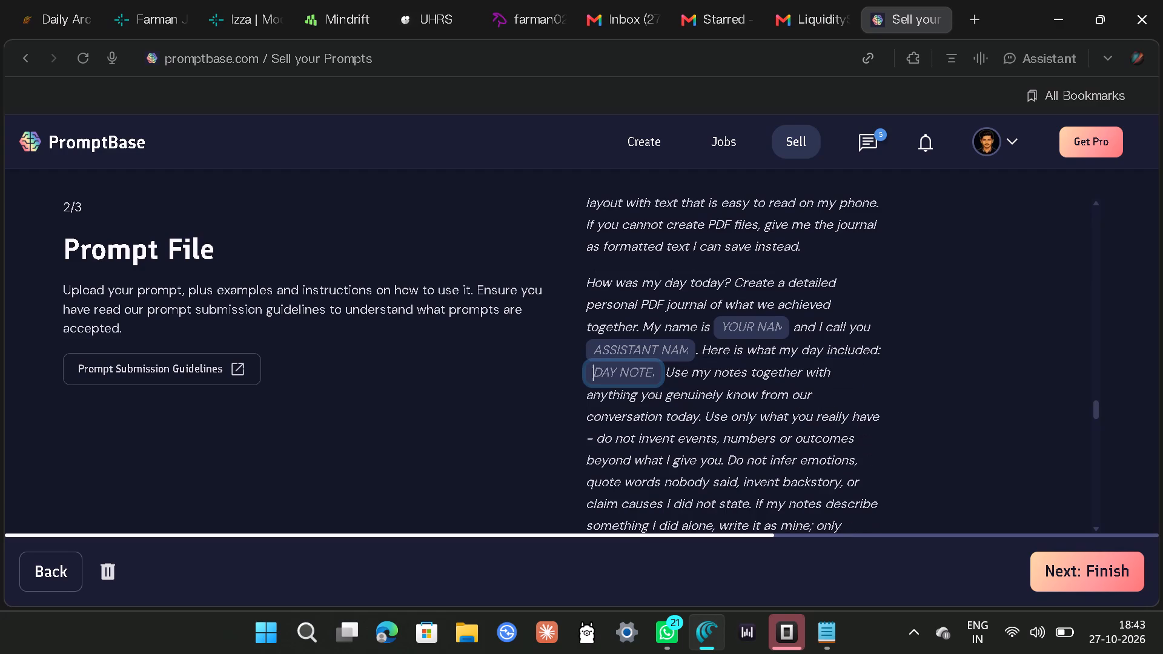
scroll(771, 302, "up", 5)
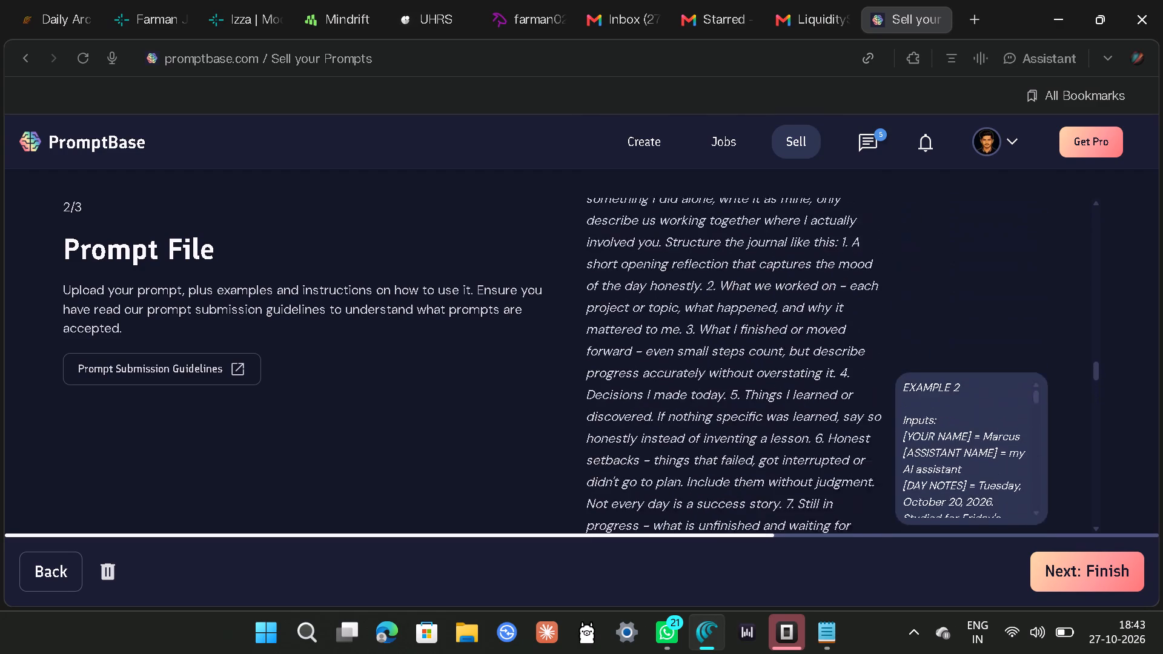
scroll(771, 302, "up", 3)
left_click(681, 363)
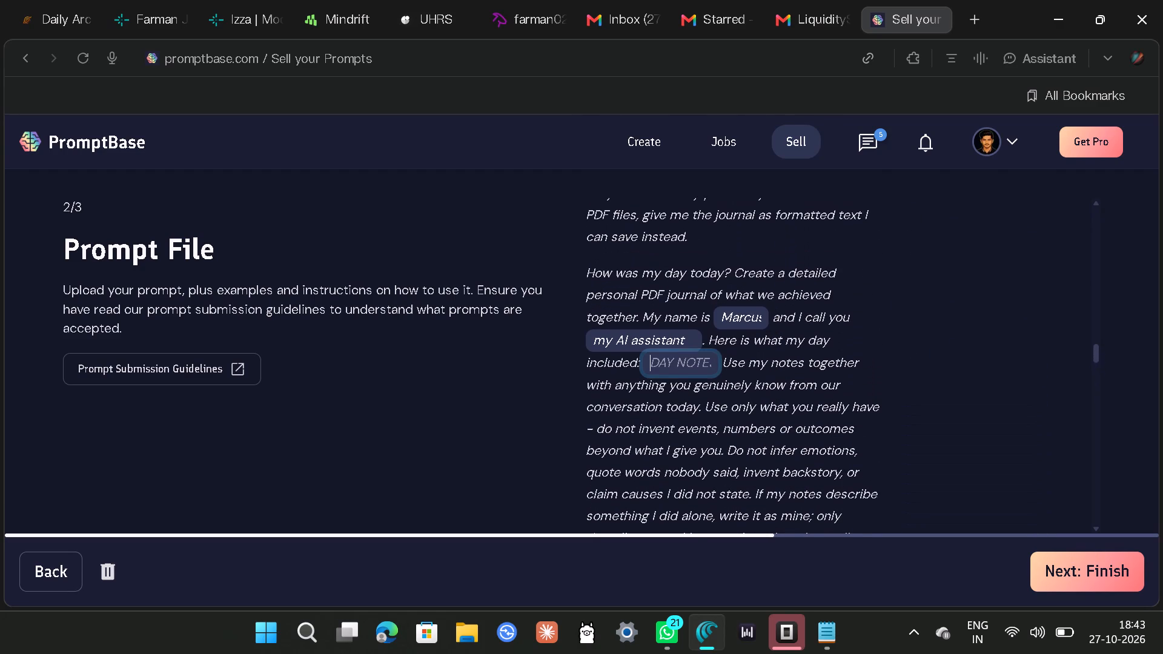
key("ctrl+v")
Move the tone "calm and reflective" from the third example prompt to the tone variable of the second example prompt.
scroll(744, 438, "down", 3)
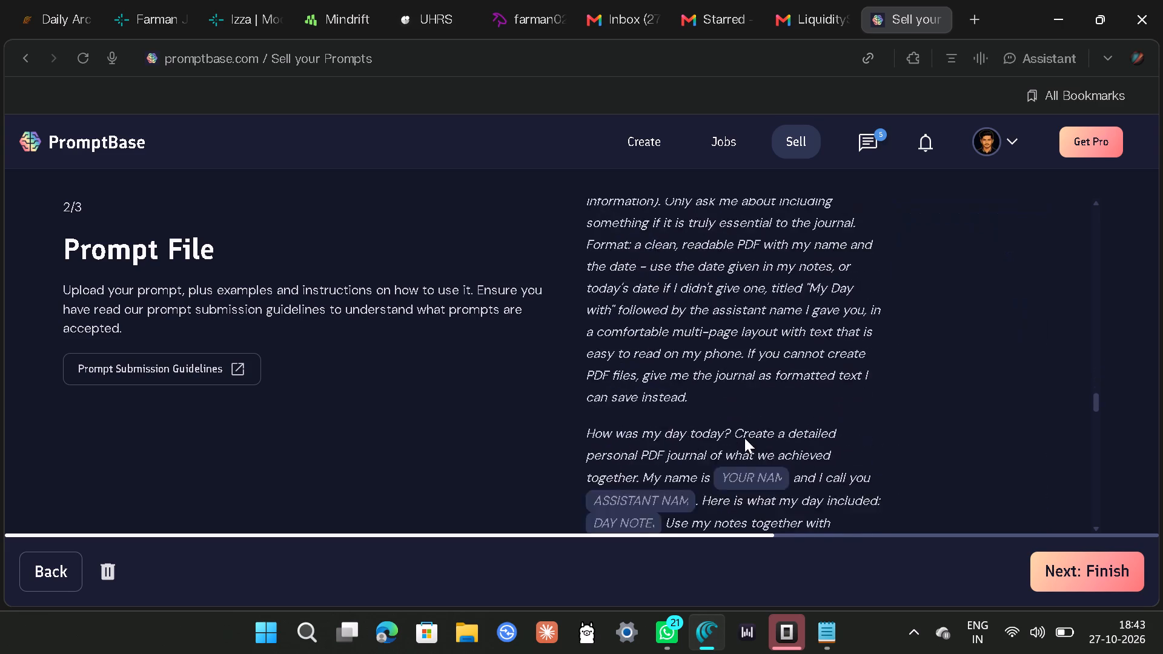
scroll(744, 438, "down", 5)
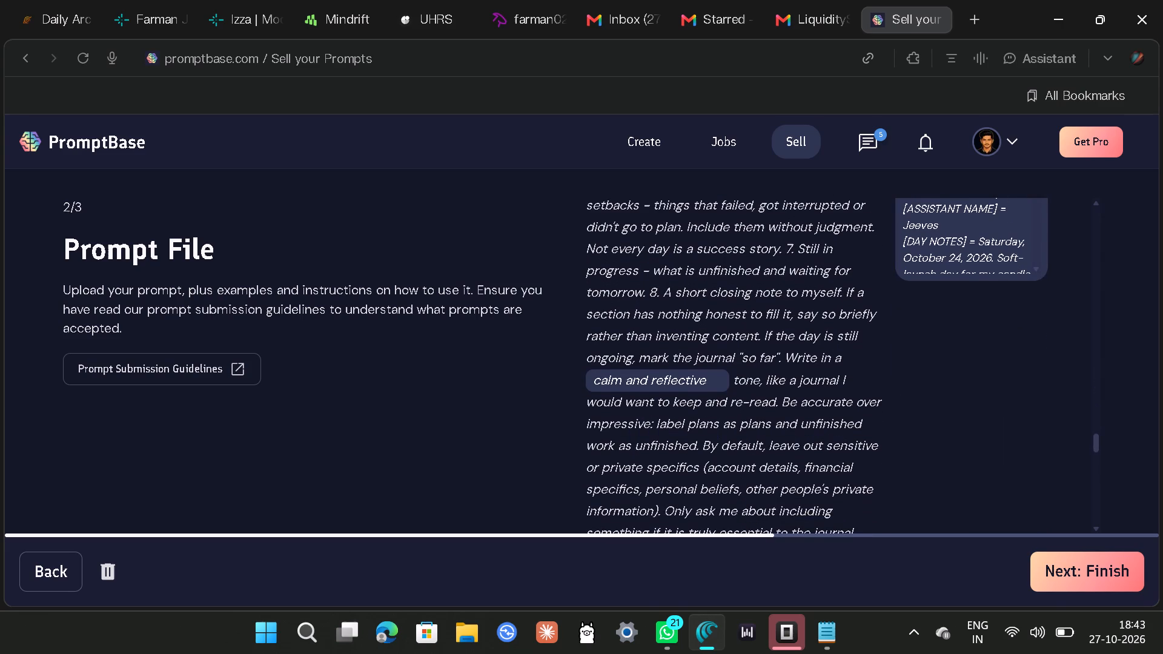
triple_click(675, 384)
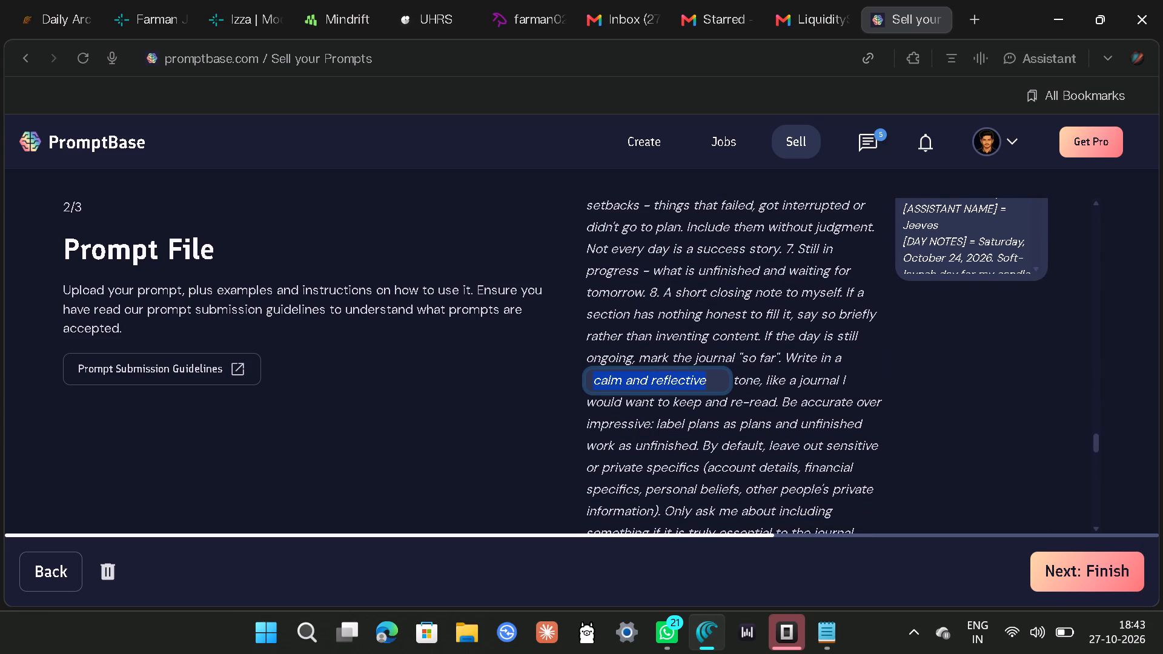
key("ctrl+x")
scroll(737, 366, "up", 5)
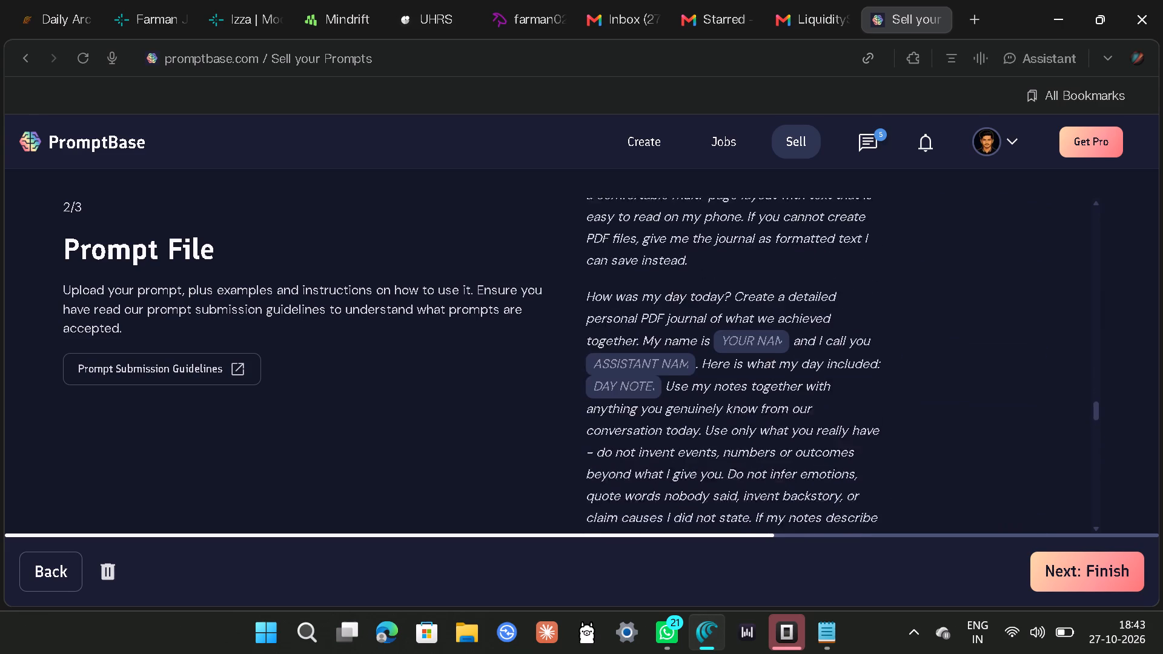
scroll(737, 366, "up", 2)
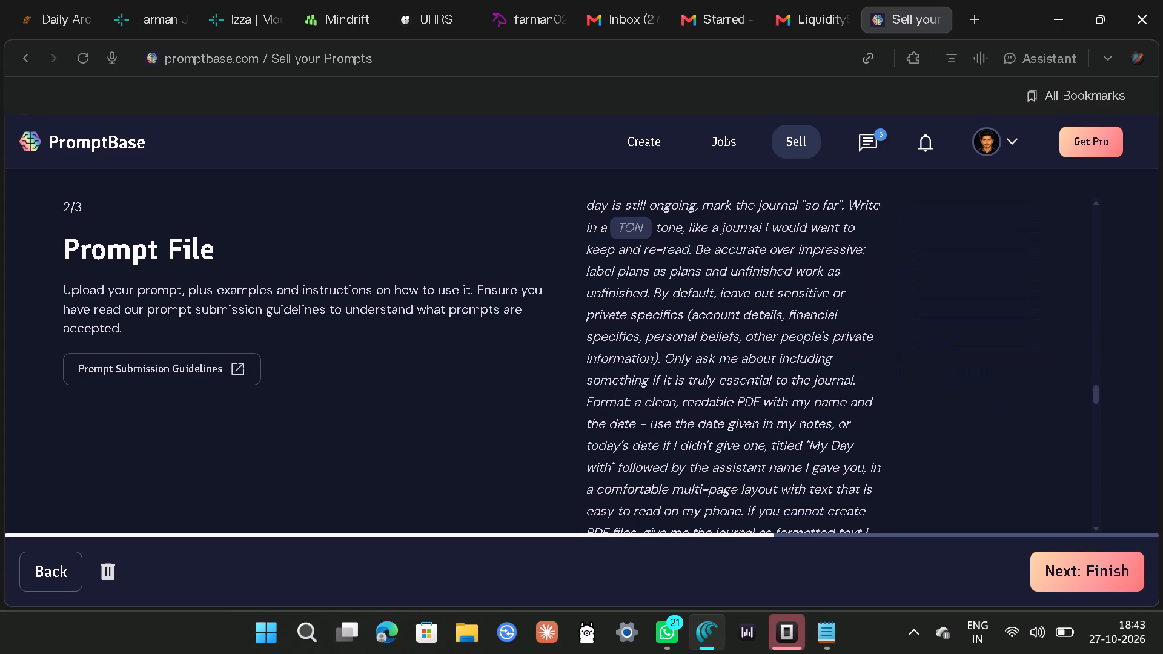
left_click(623, 220)
key("ctrl+v")
Review the first three example prompts' variables against the inputs in their example outputs.
scroll(788, 231, "up", 1)
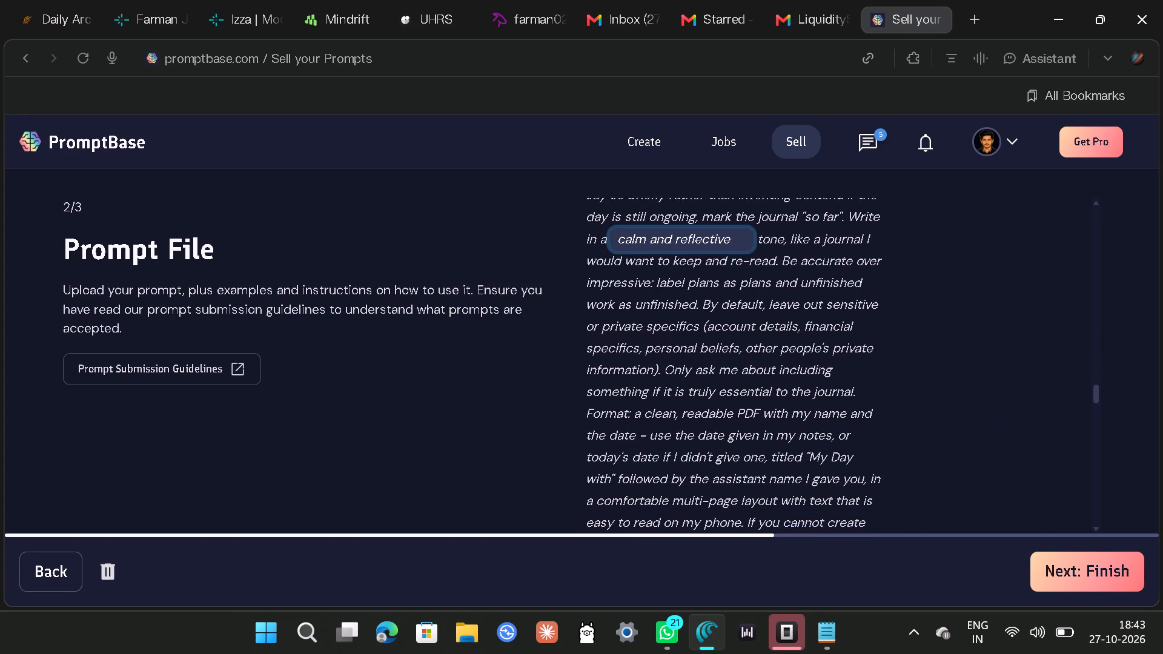
scroll(788, 231, "up", 5)
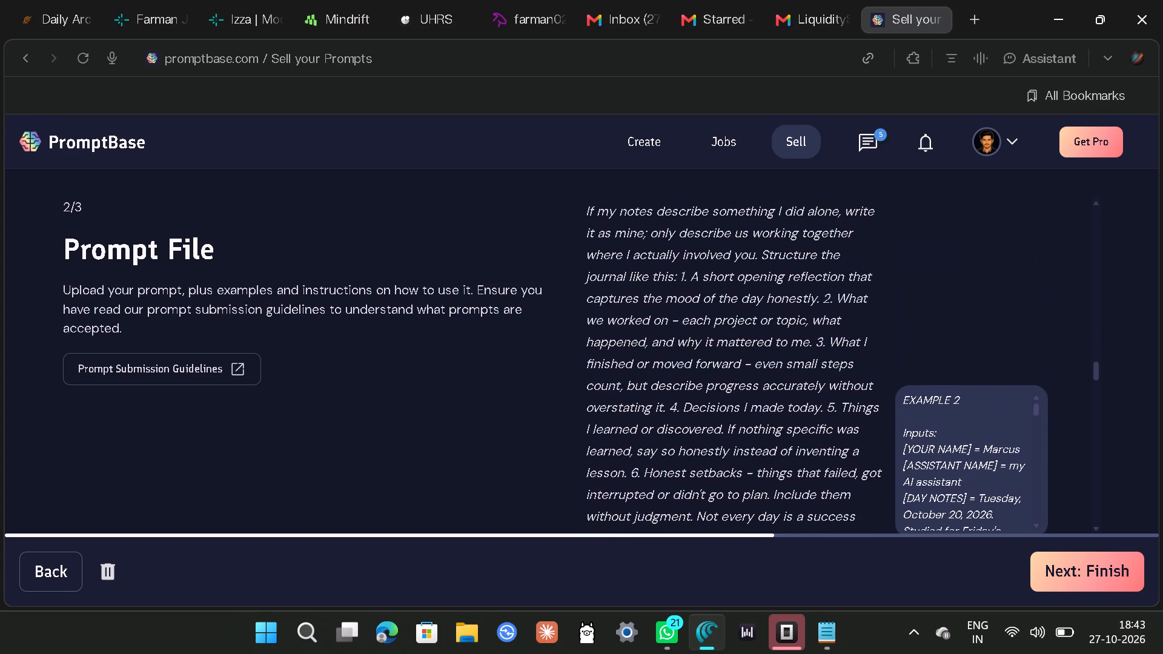
scroll(788, 231, "up", 2)
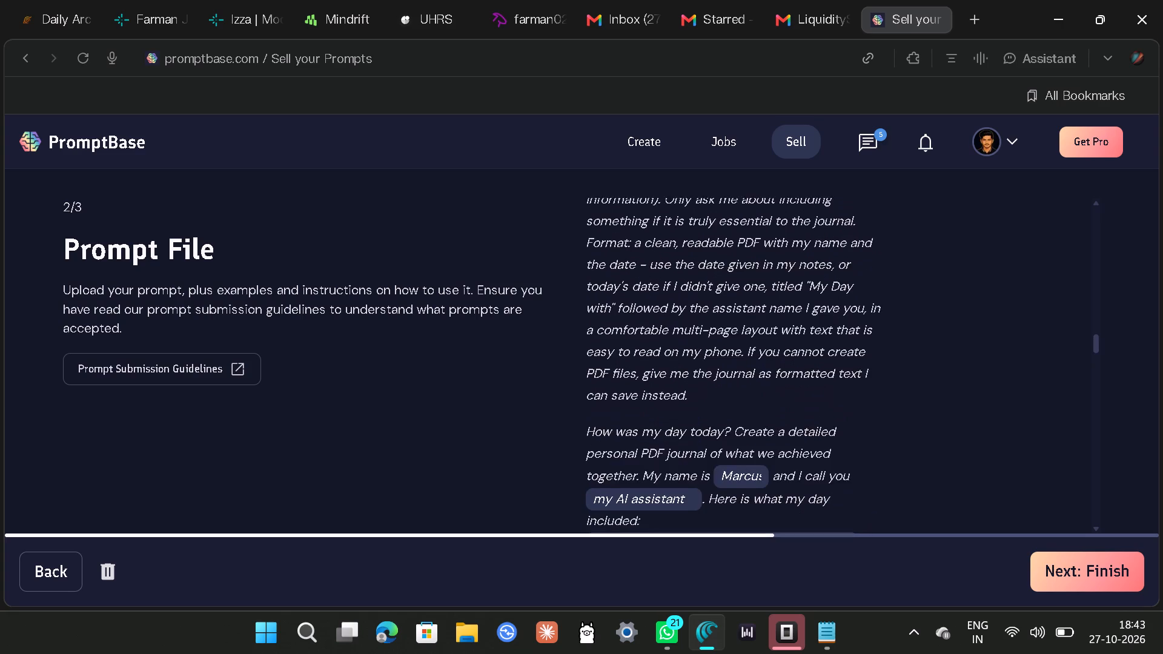
scroll(788, 231, "up", 3)
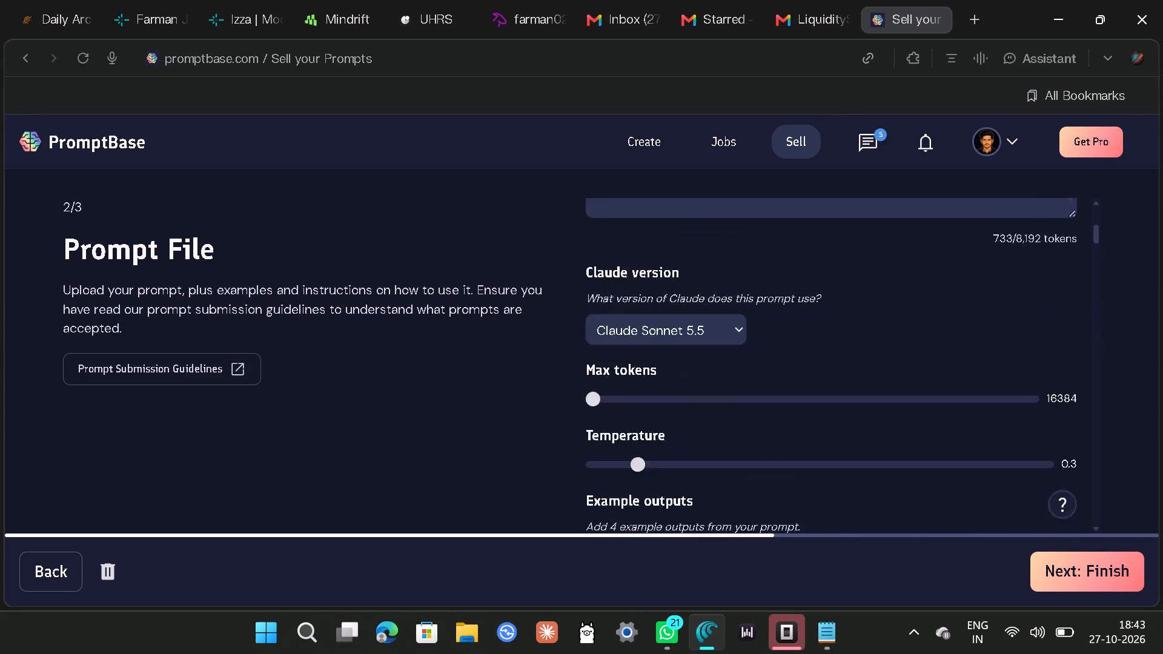
scroll(788, 231, "down", 9)
scroll(788, 231, "up", 2)
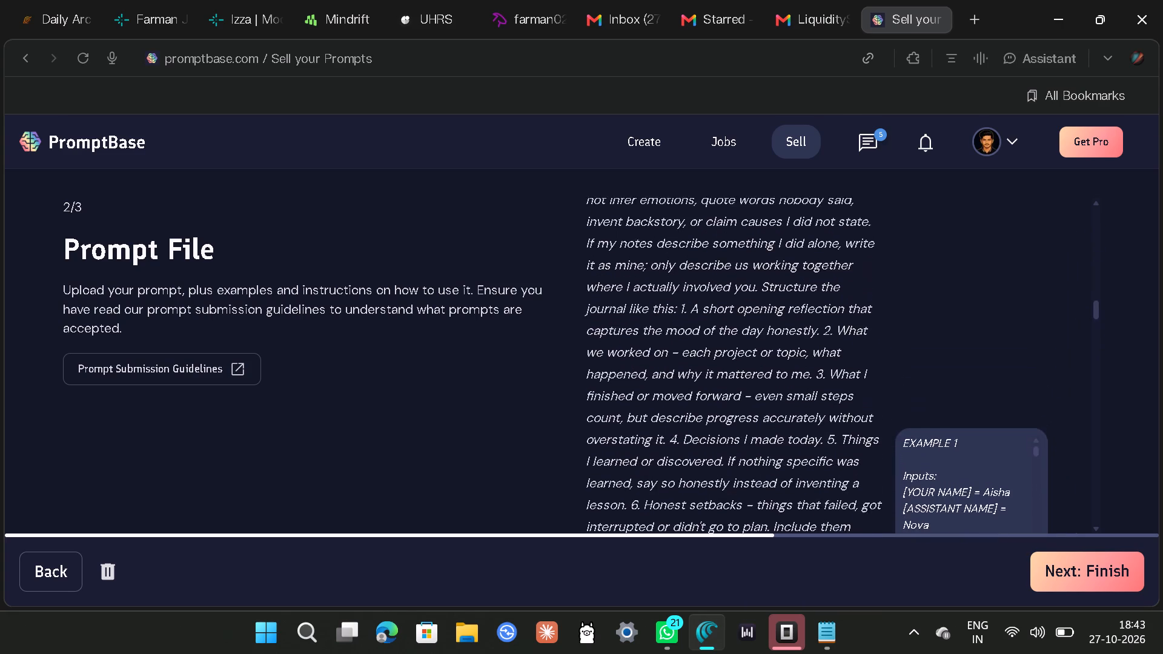
scroll(788, 231, "up", 2)
scroll(788, 231, "down", 2)
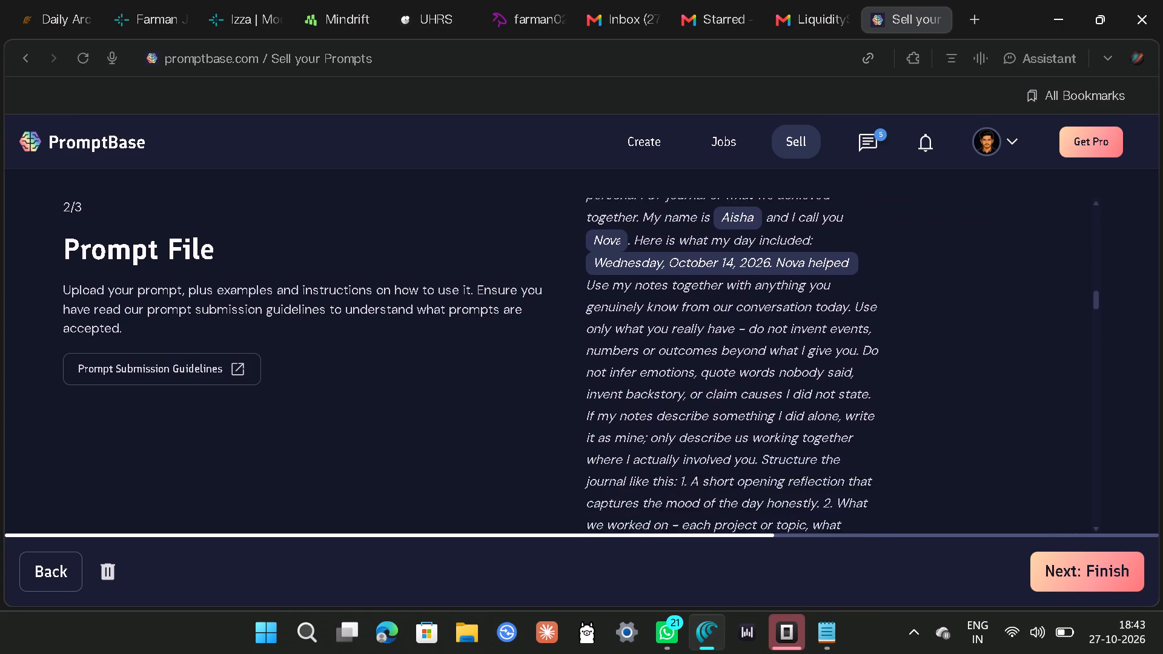
scroll(788, 231, "down", 3)
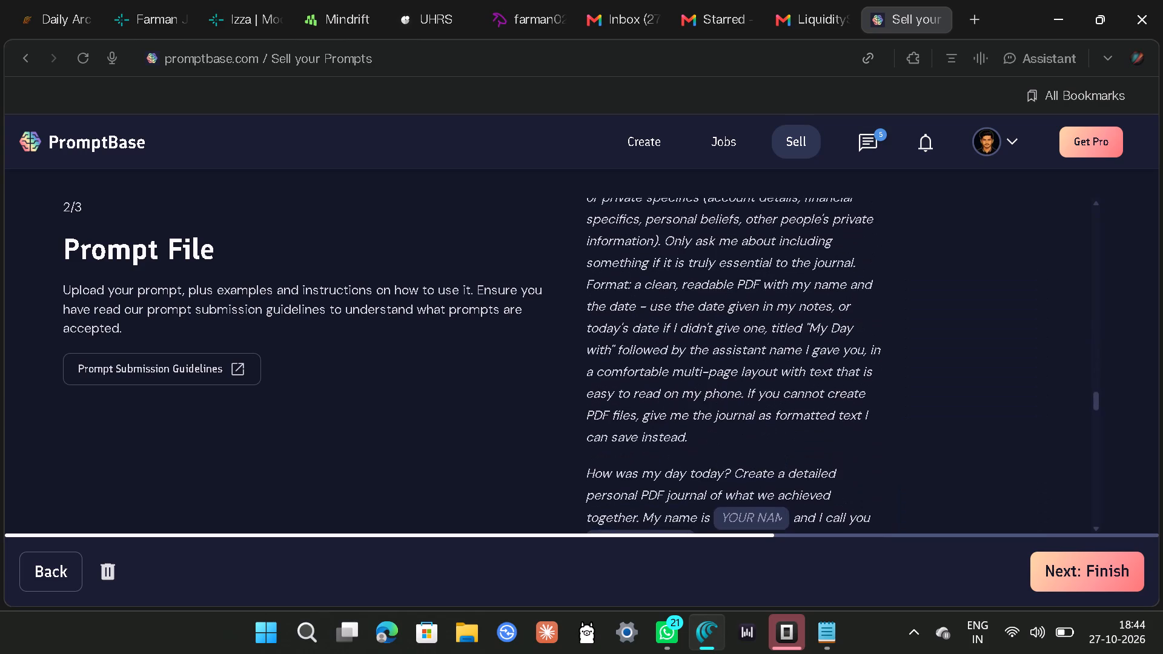
Move the name "Priya" from the fourth example prompt to the your name variable of the third example prompt.
scroll(788, 231, "down", 3)
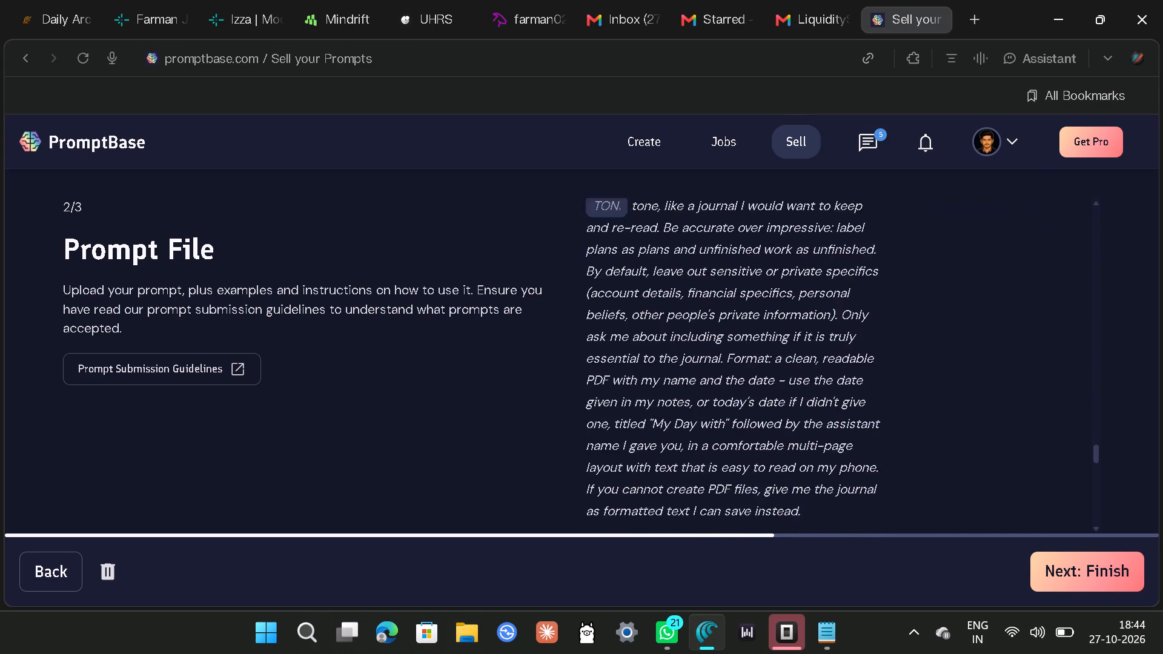
scroll(788, 231, "down", 2)
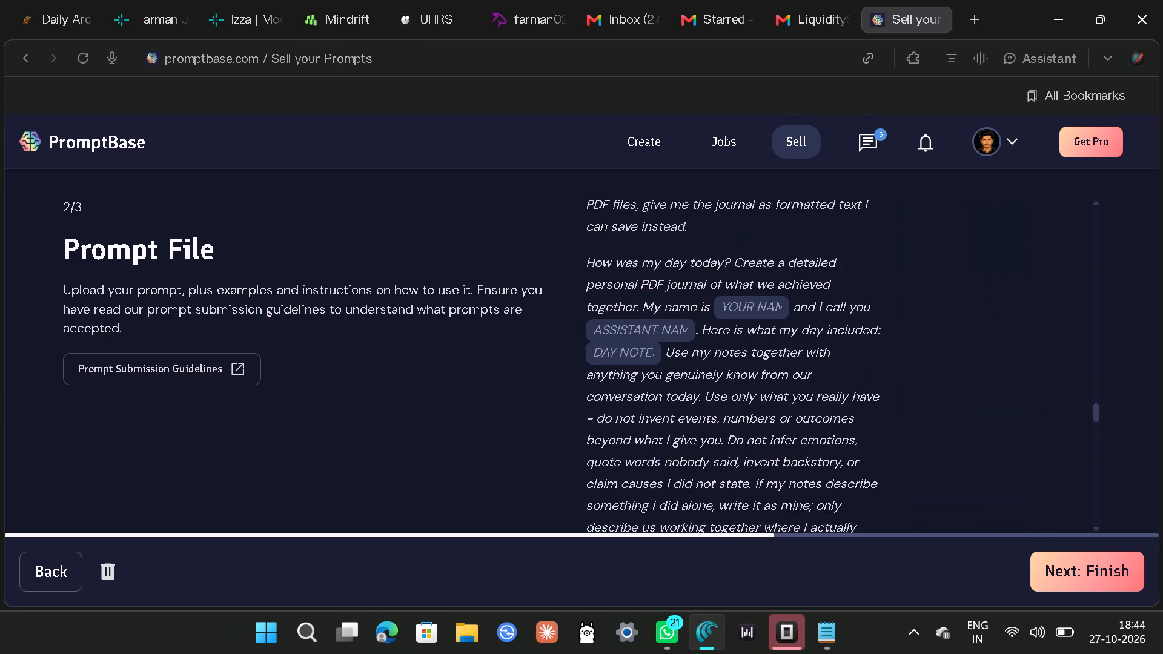
scroll(788, 231, "down", 2)
scroll(788, 231, "up", 5)
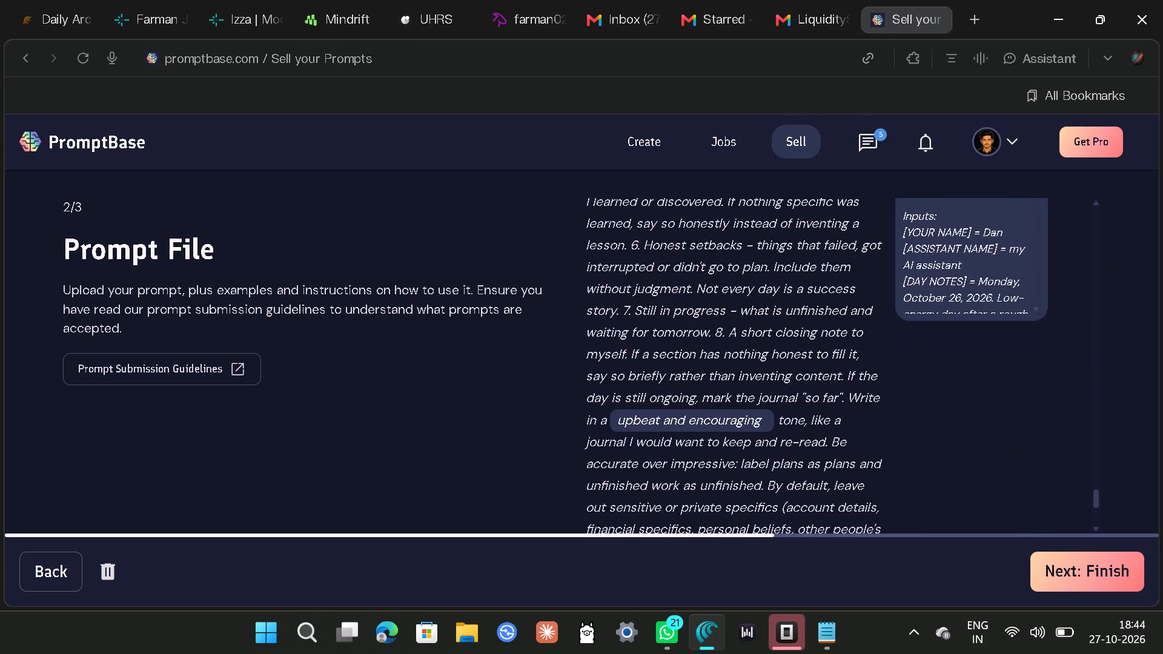
scroll(788, 231, "up", 4)
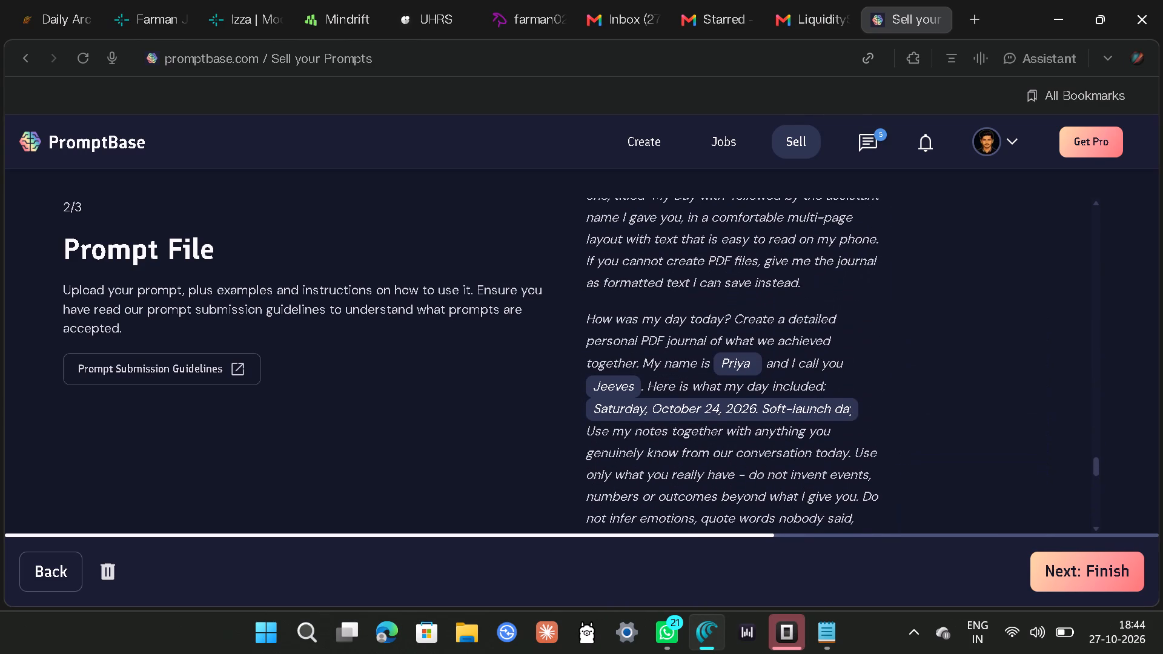
double_click(734, 372)
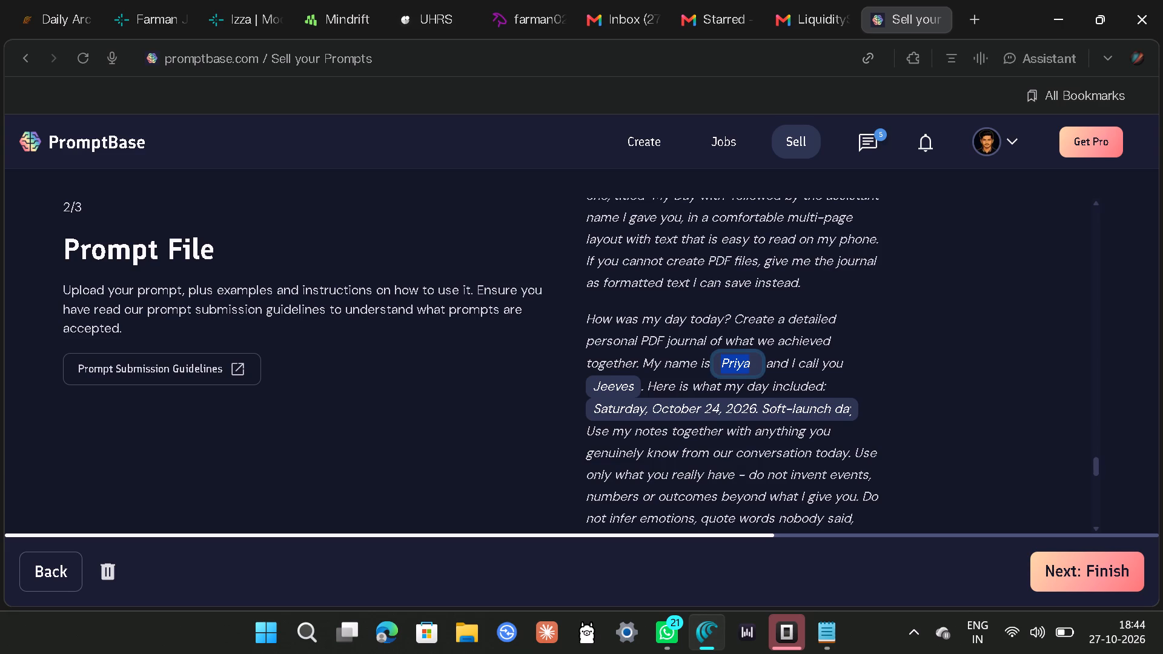
key("ctrl+x")
scroll(789, 357, "up", 5)
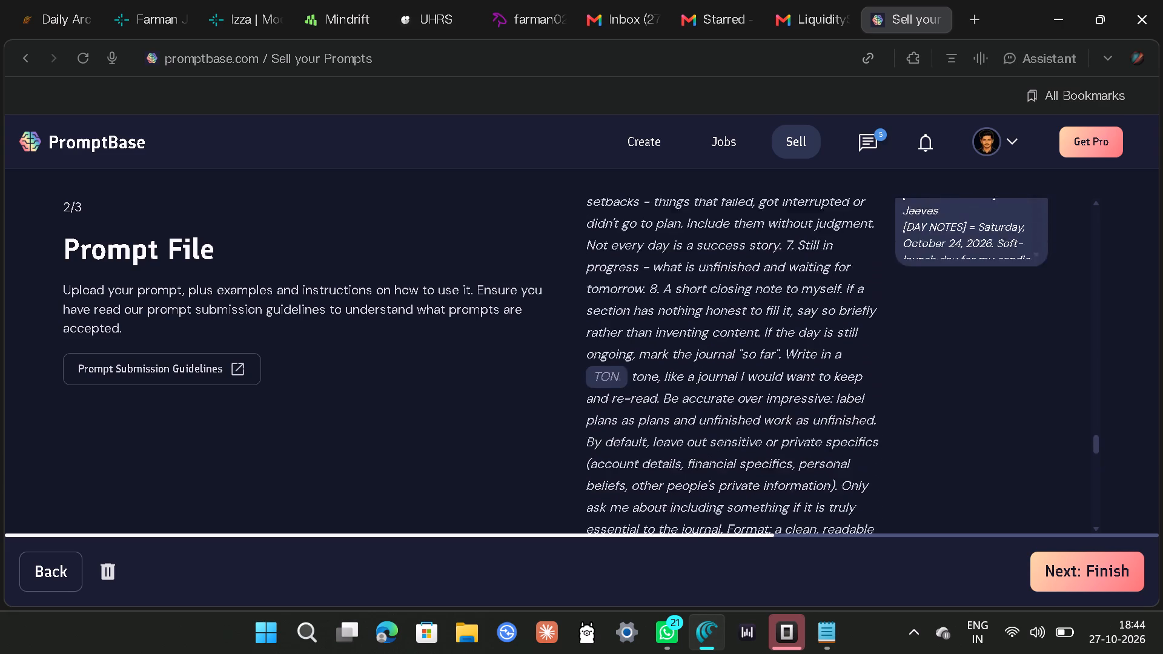
scroll(789, 357, "up", 4)
left_click(750, 372)
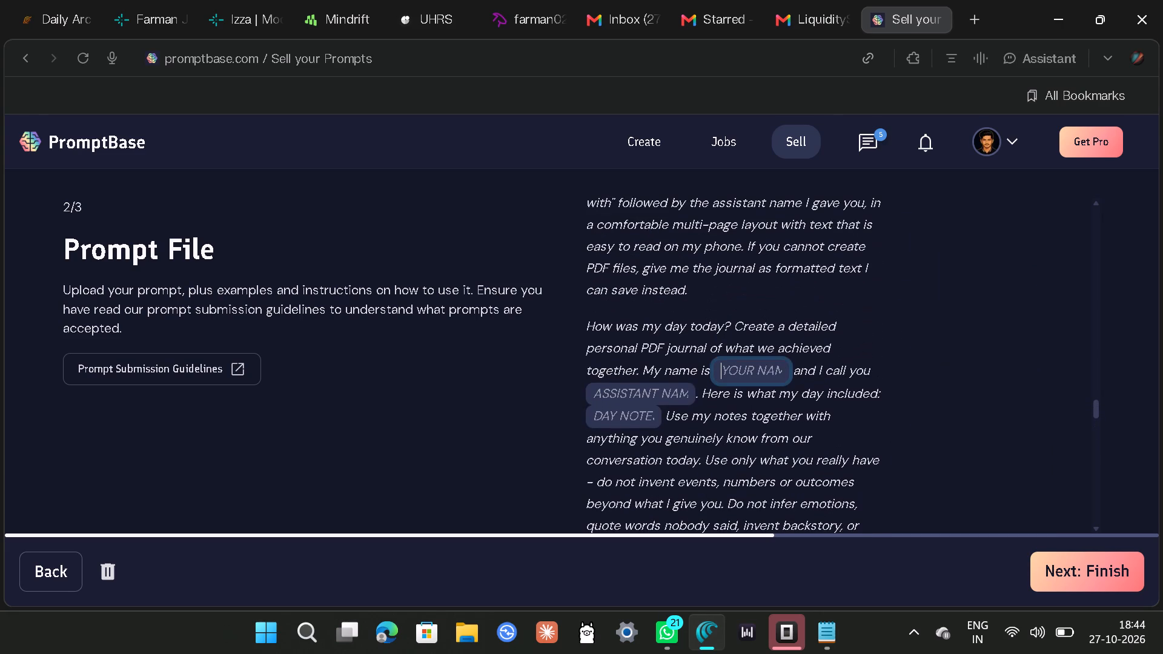
key("ctrl+v")
Move the assistant name "Jeeves" from the fourth example prompt to the assistant name variable of the third example prompt.
scroll(730, 449, "down", 5)
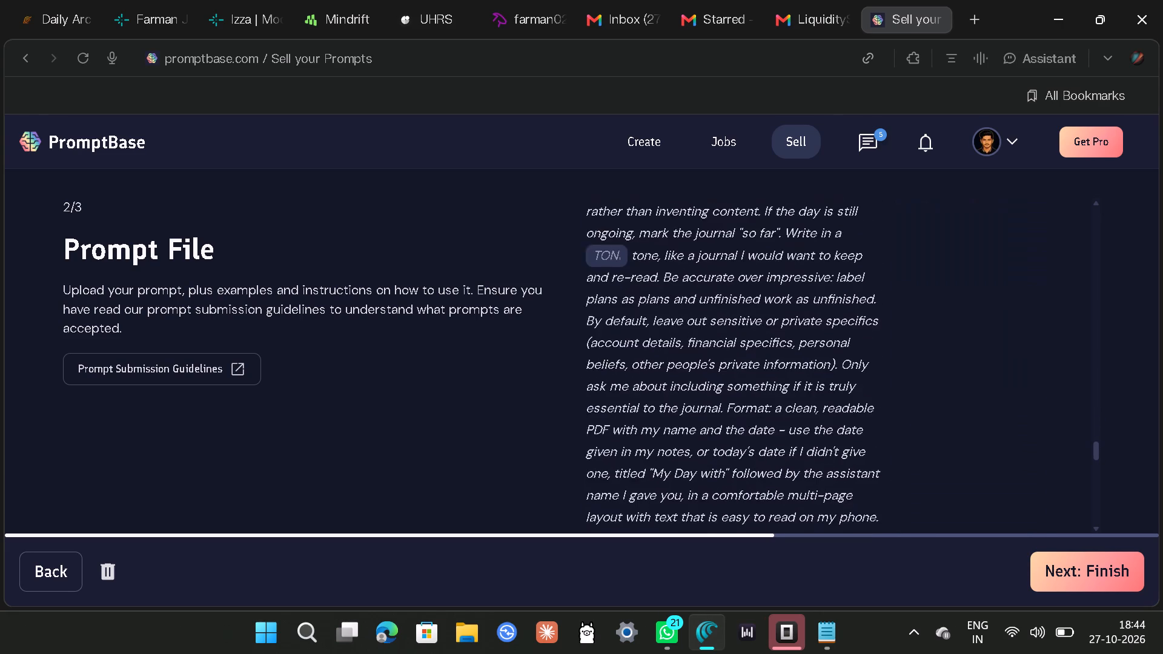
scroll(730, 449, "down", 4)
scroll(730, 449, "up", 1)
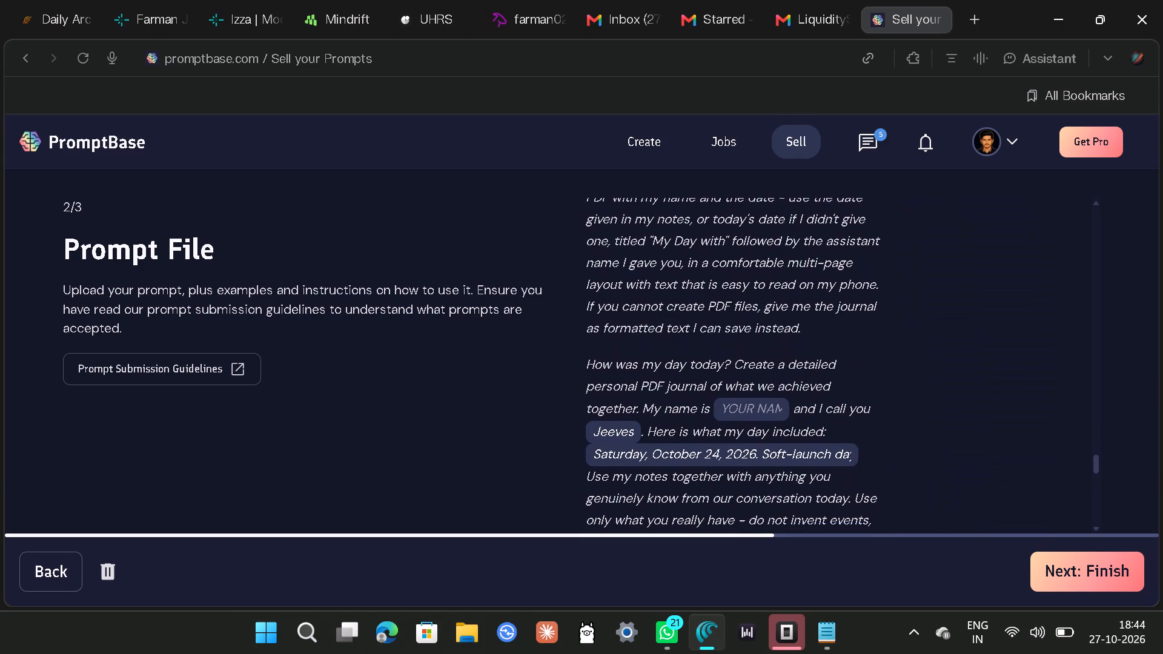
double_click(615, 436)
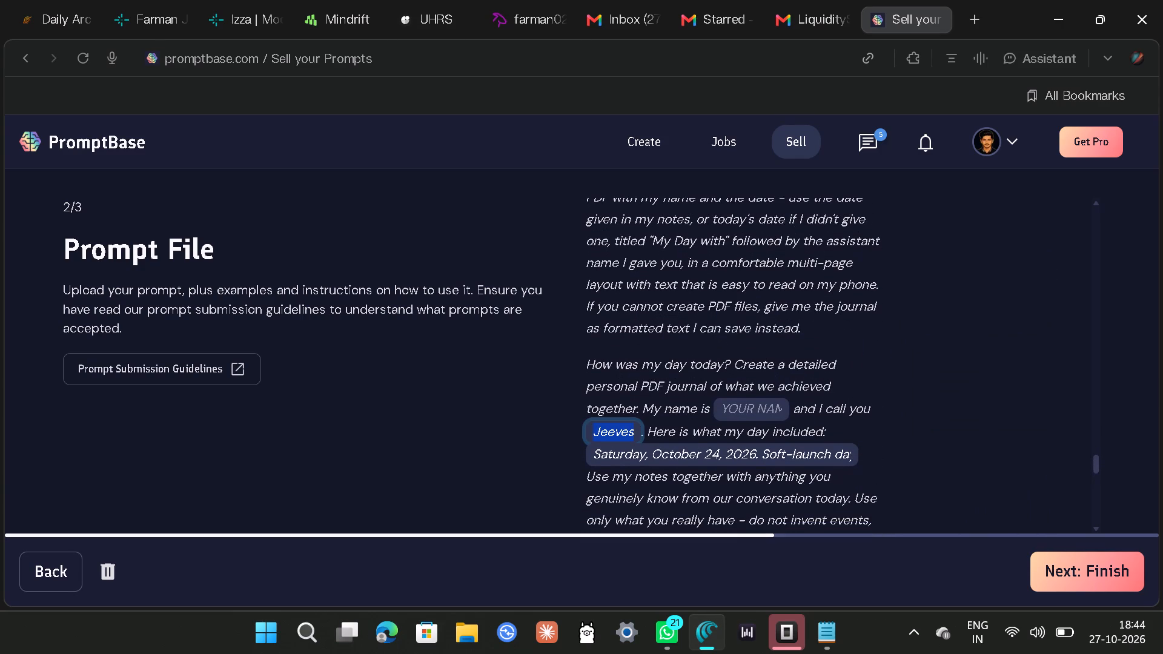
key("ctrl+x")
scroll(693, 391, "up", 6)
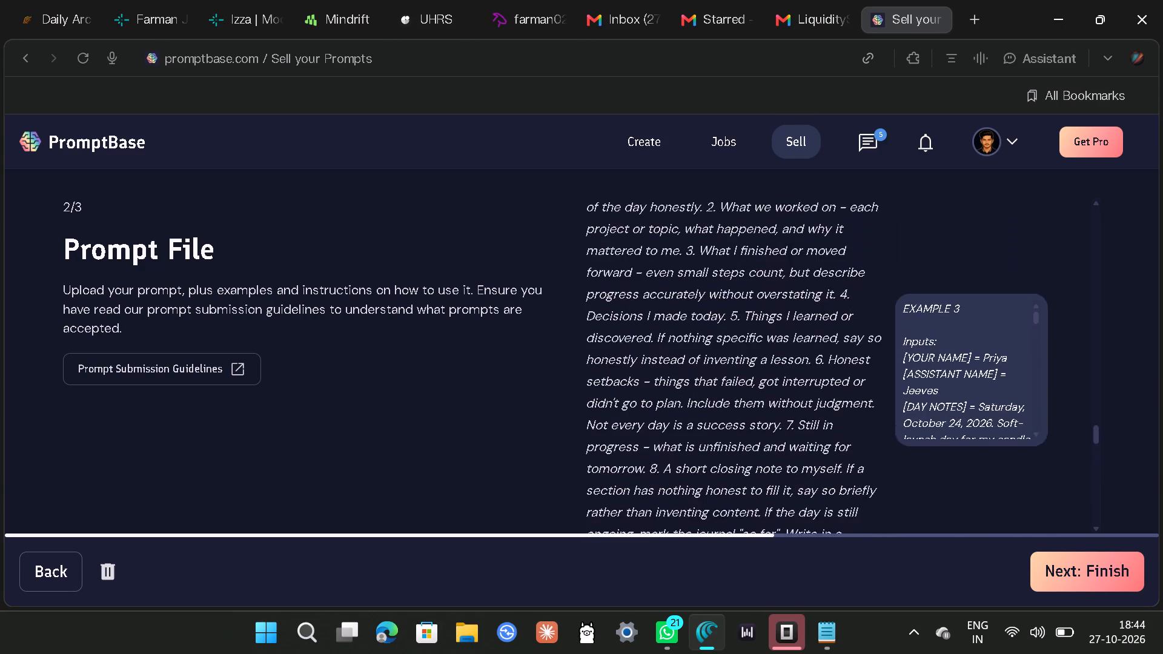
scroll(693, 391, "up", 2)
left_click(626, 339)
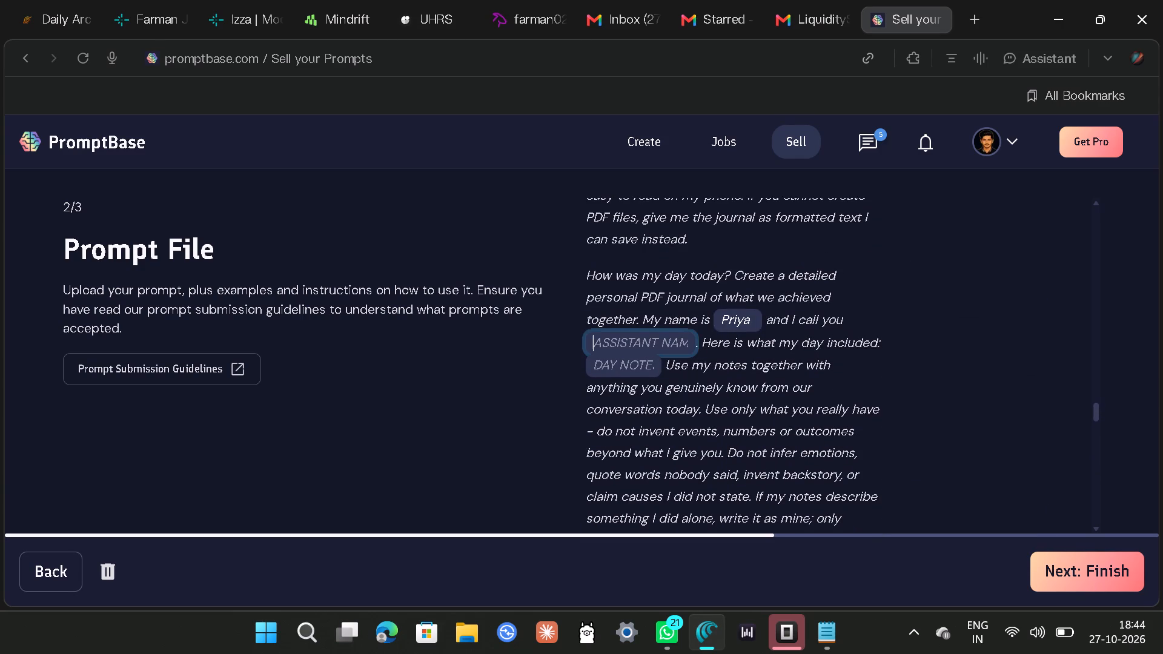
key("ctrl+v")
Copy the complete October 24, 2026 day notes from the fourth example prompt into the day notes variable of the third example prompt.
scroll(712, 377, "down", 5)
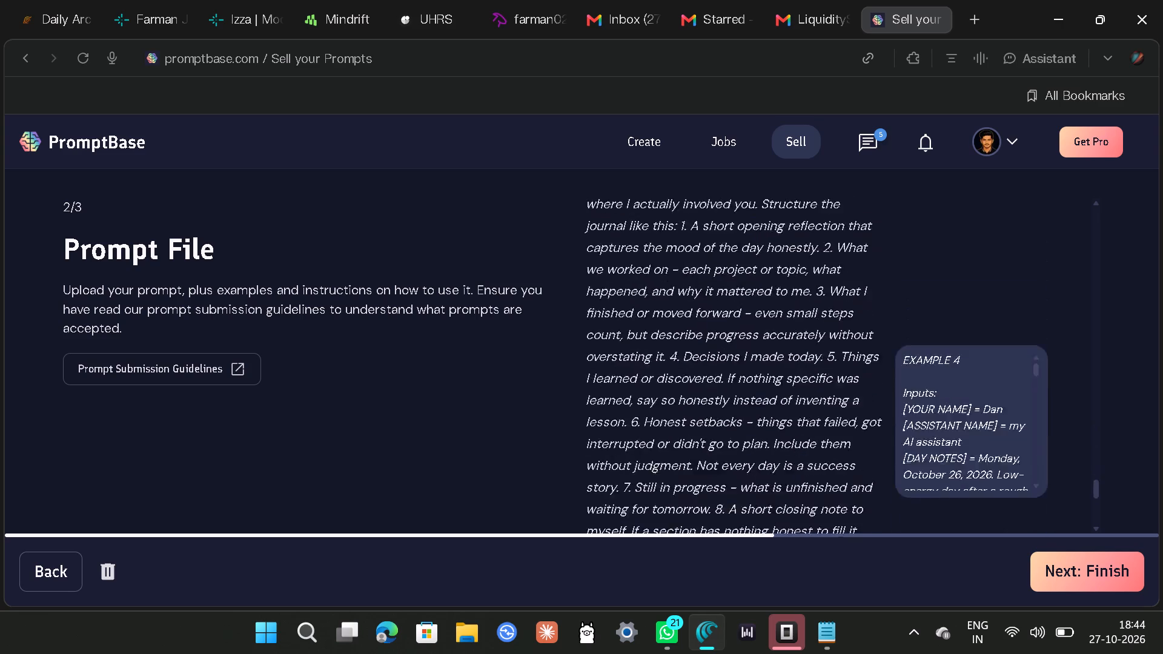
scroll(712, 377, "down", 1)
scroll(712, 377, "up", 3)
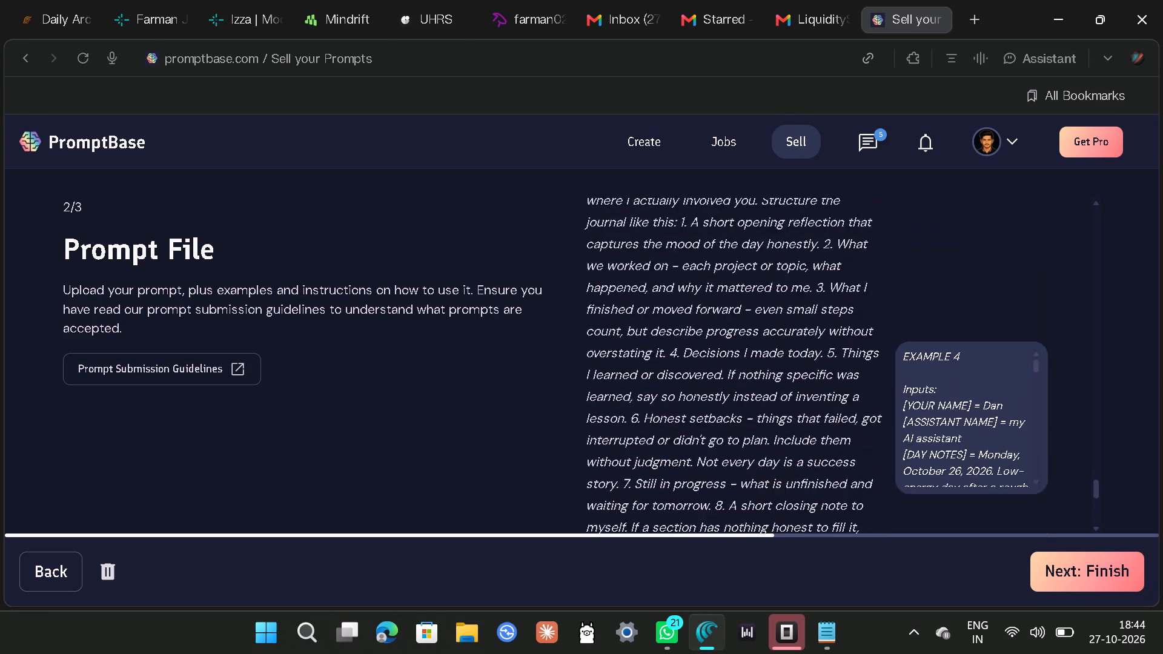
scroll(712, 377, "up", 1)
double_click(689, 345)
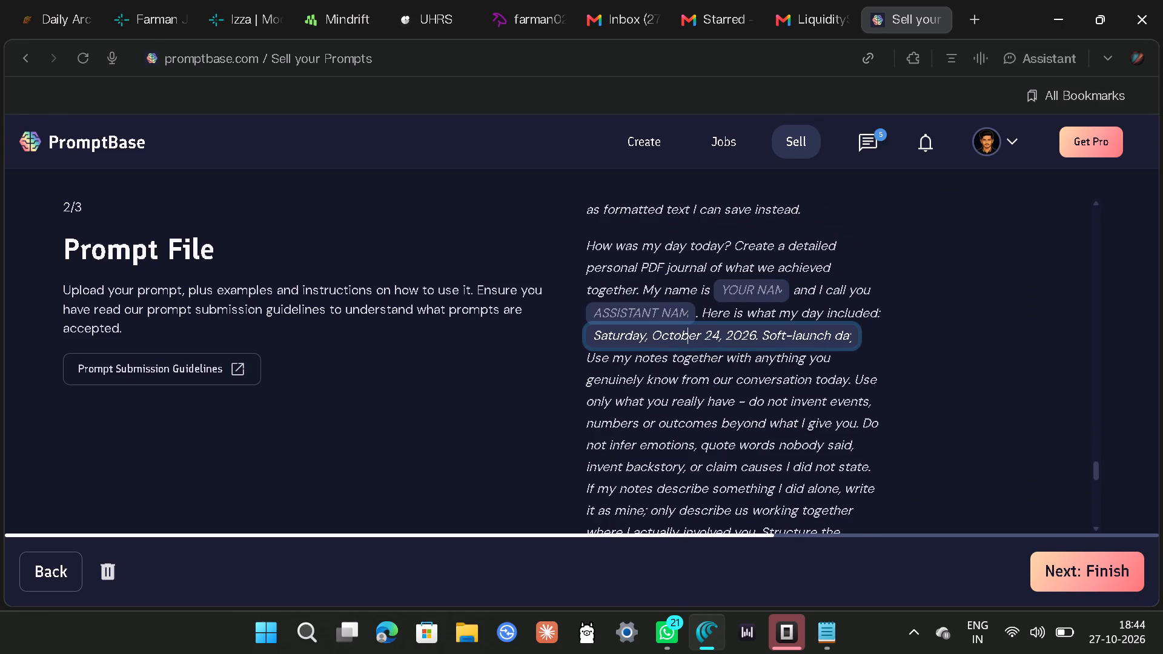
key("ctrl+a")
key("ctrl+c")
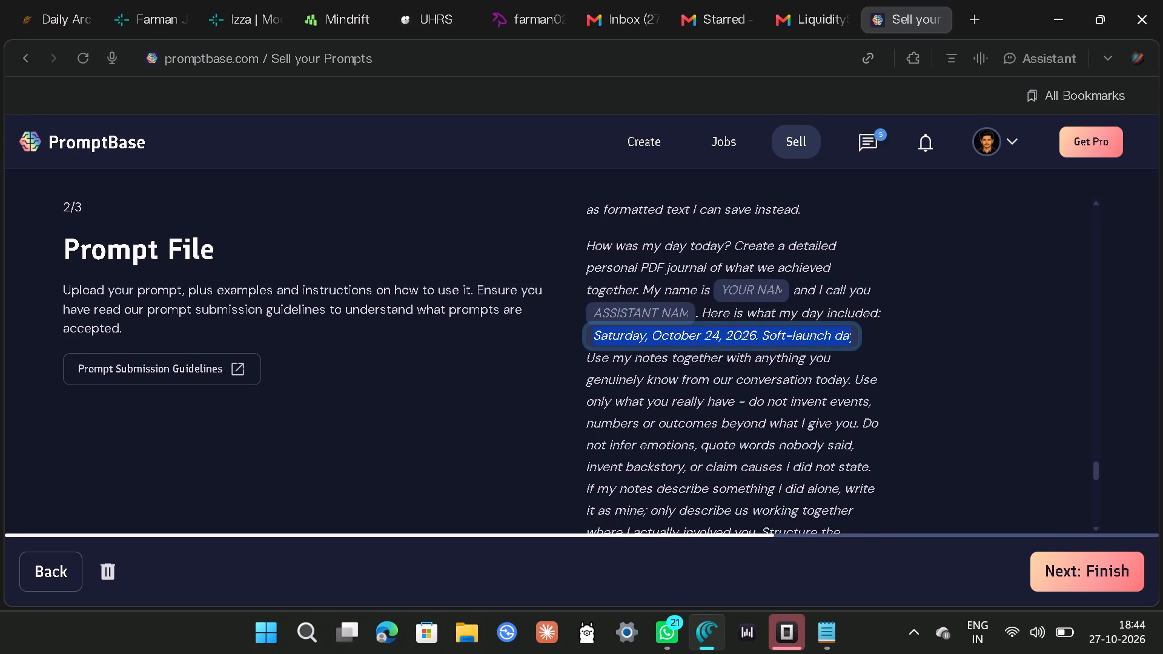
scroll(734, 321, "up", 5)
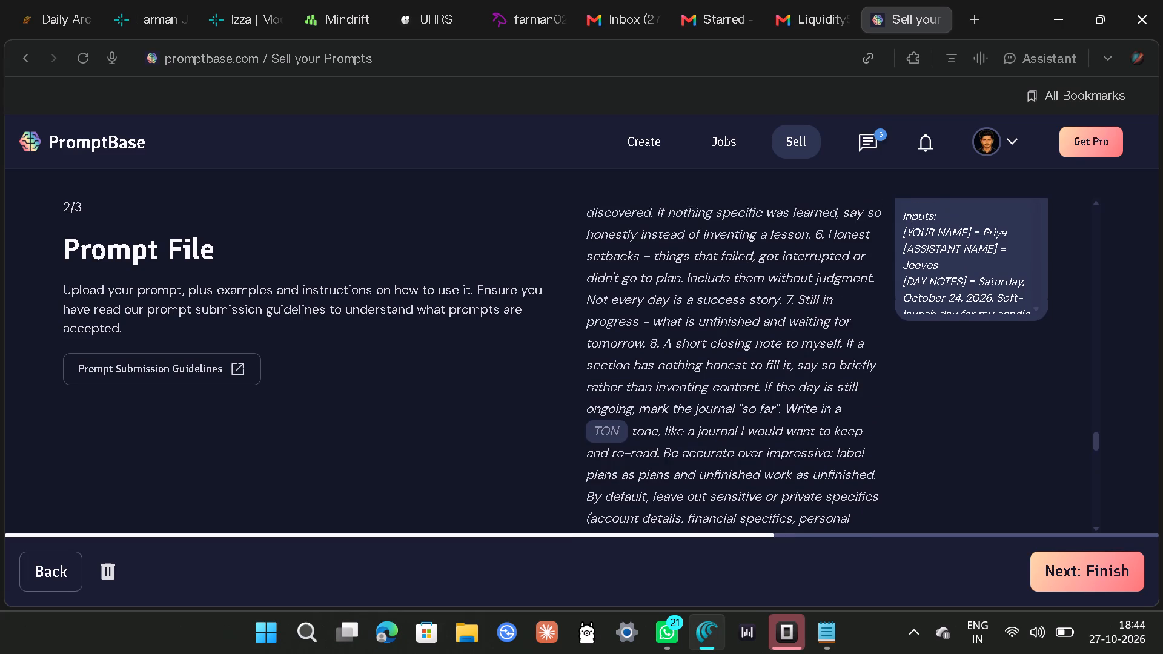
scroll(747, 310, "up", 6)
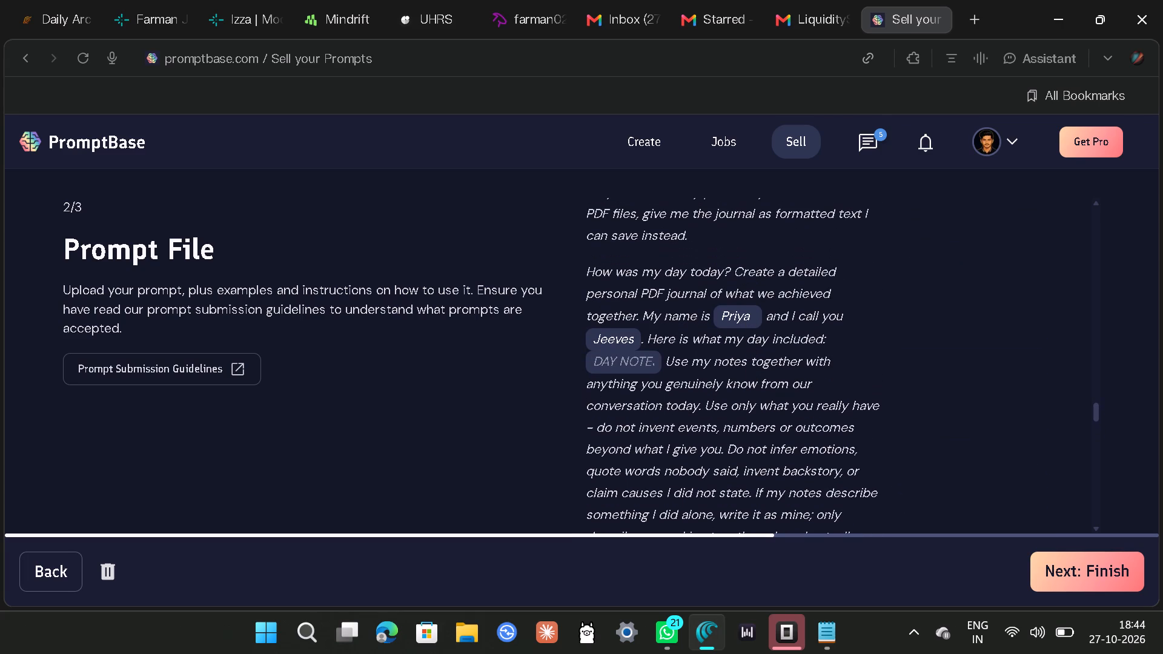
left_click(612, 365)
key("ctrl+v")
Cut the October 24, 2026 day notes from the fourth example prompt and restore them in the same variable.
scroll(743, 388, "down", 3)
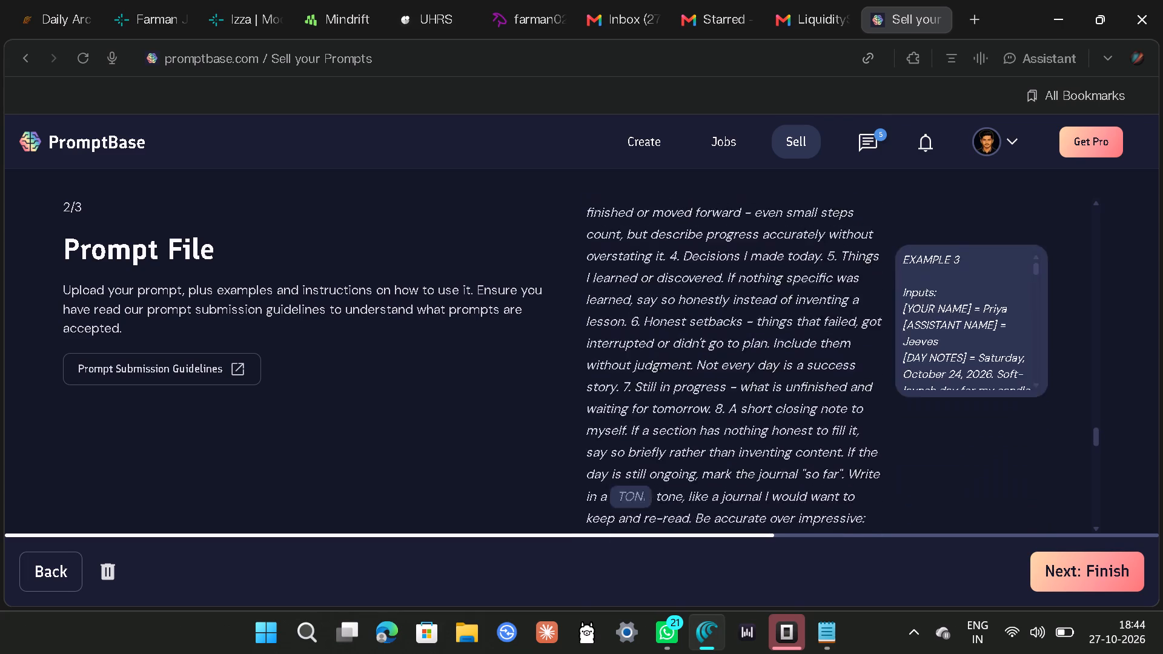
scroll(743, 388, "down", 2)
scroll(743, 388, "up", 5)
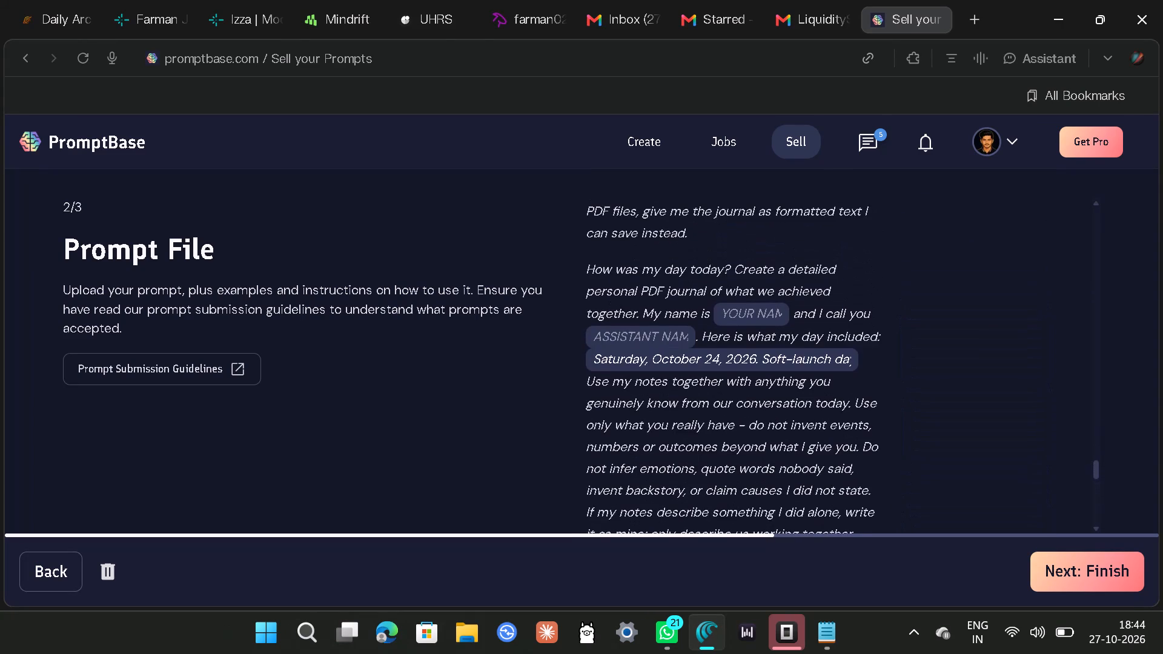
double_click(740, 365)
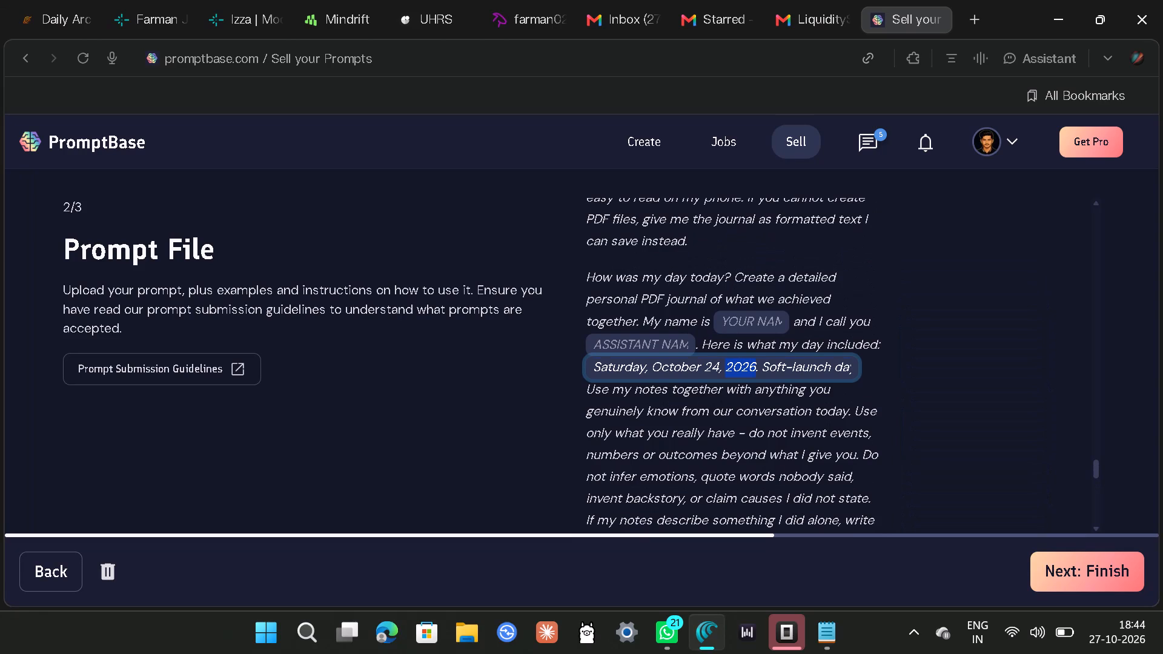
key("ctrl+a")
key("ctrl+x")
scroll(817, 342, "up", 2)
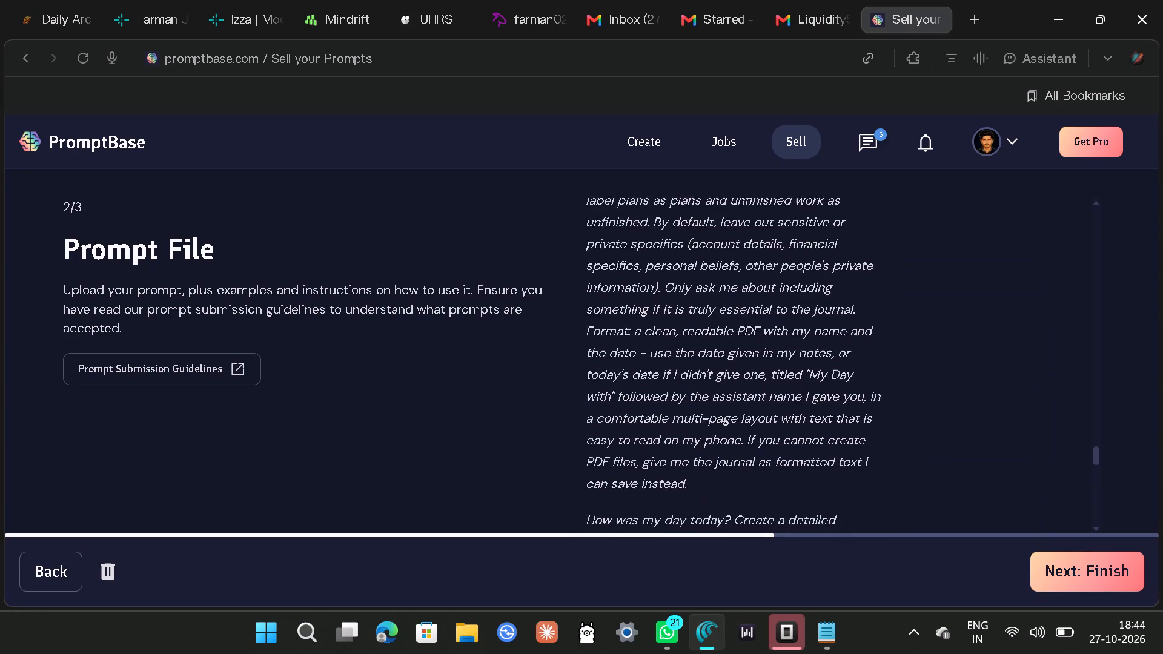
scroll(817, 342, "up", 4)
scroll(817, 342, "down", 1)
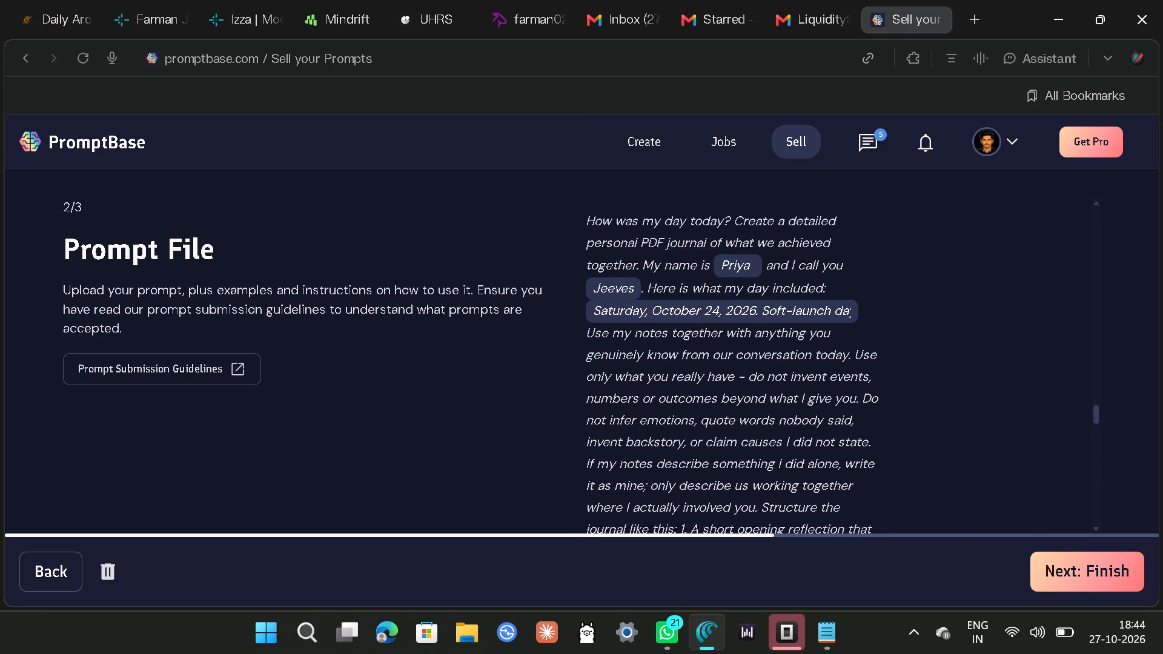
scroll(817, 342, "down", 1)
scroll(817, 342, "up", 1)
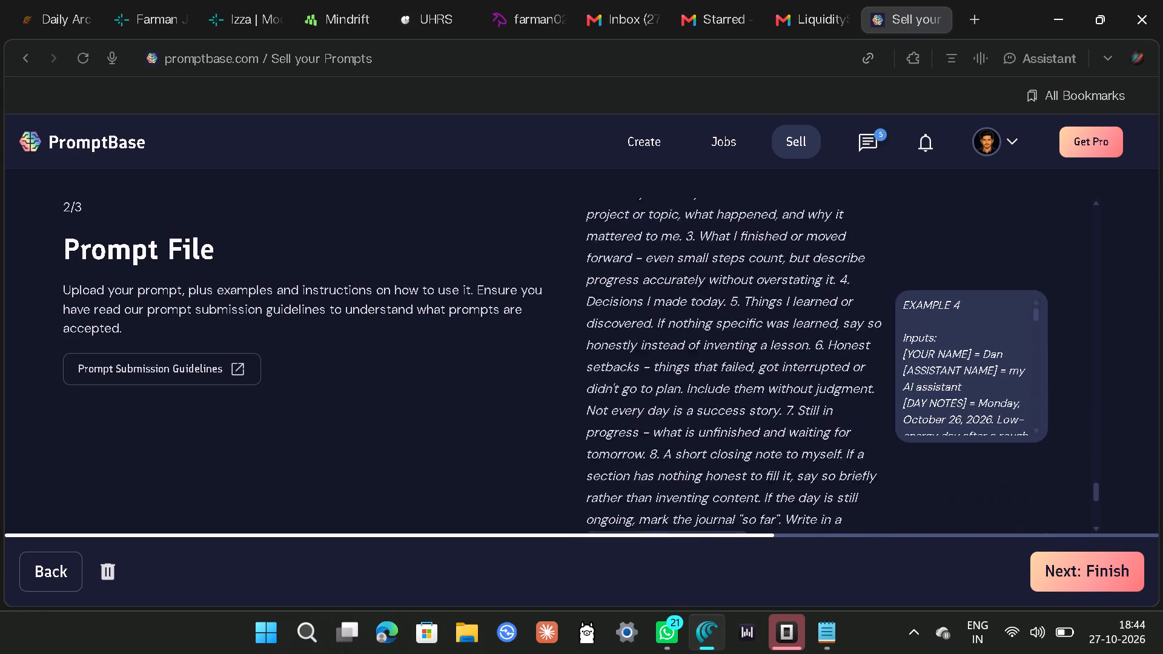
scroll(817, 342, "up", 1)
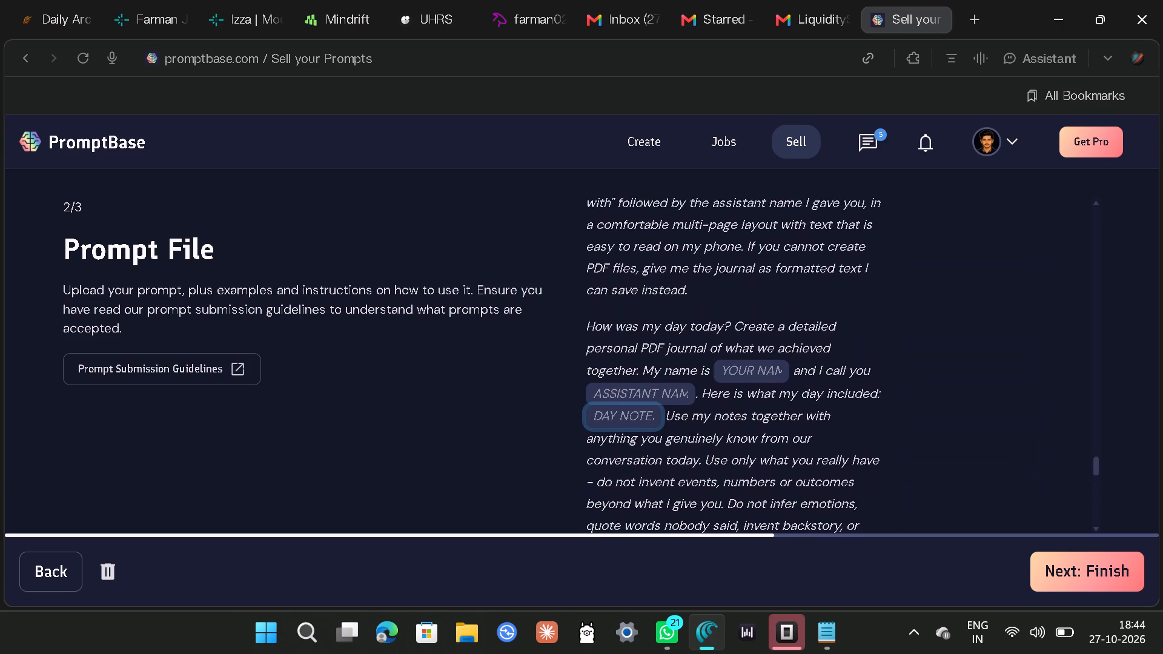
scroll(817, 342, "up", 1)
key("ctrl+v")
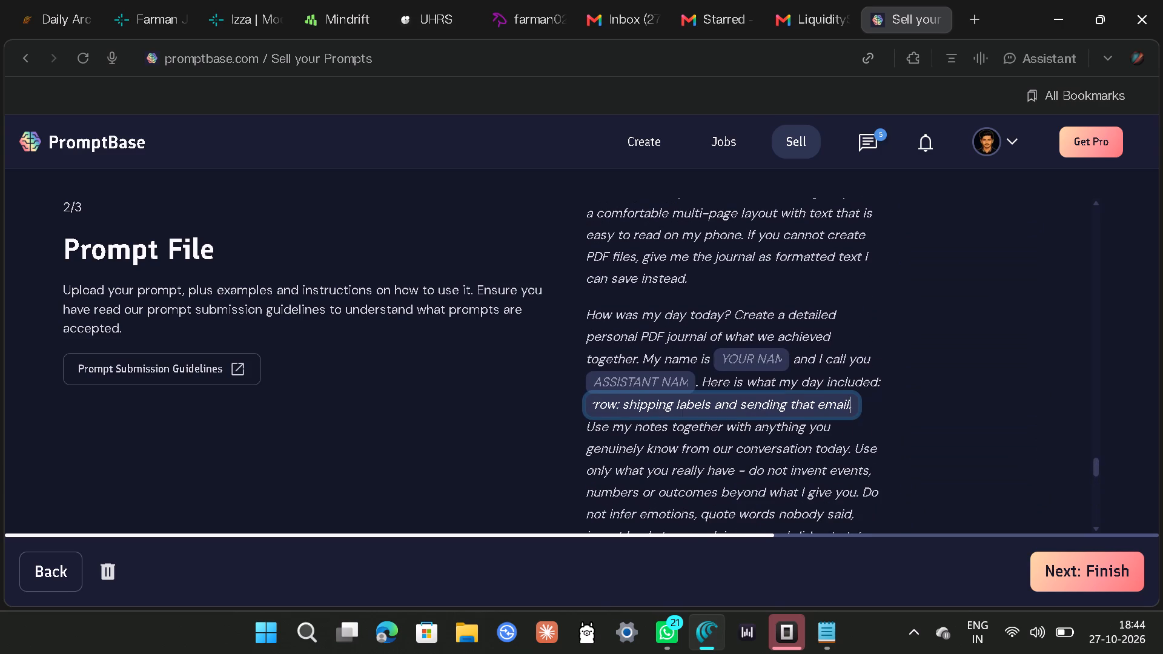
Move the tone "upbeat and encouraging" from the fourth example prompt to the tone variable of the third example prompt.
scroll(749, 464, "down", 6)
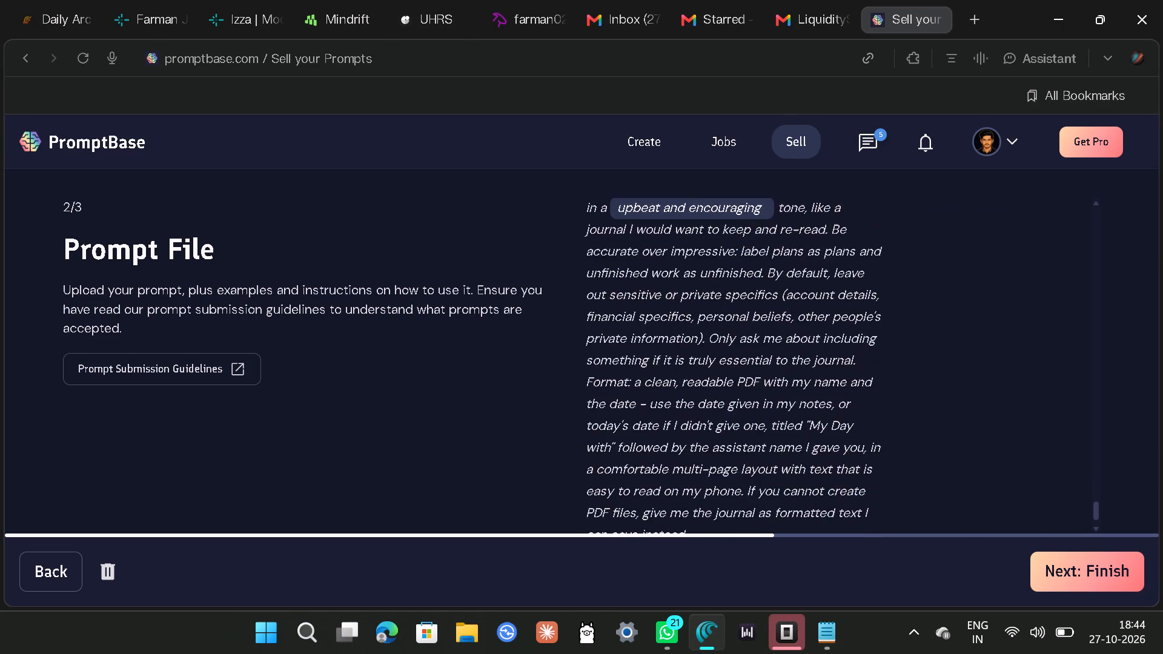
scroll(749, 464, "down", 2)
scroll(749, 464, "up", 3)
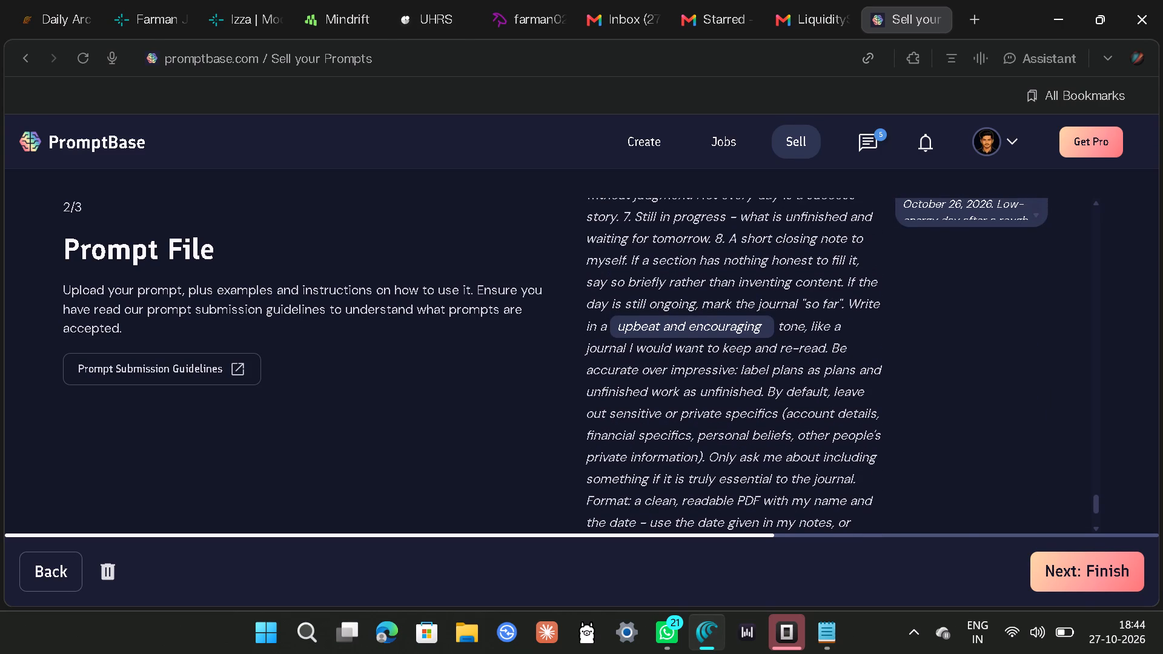
double_click(705, 323)
key("ctrl+a")
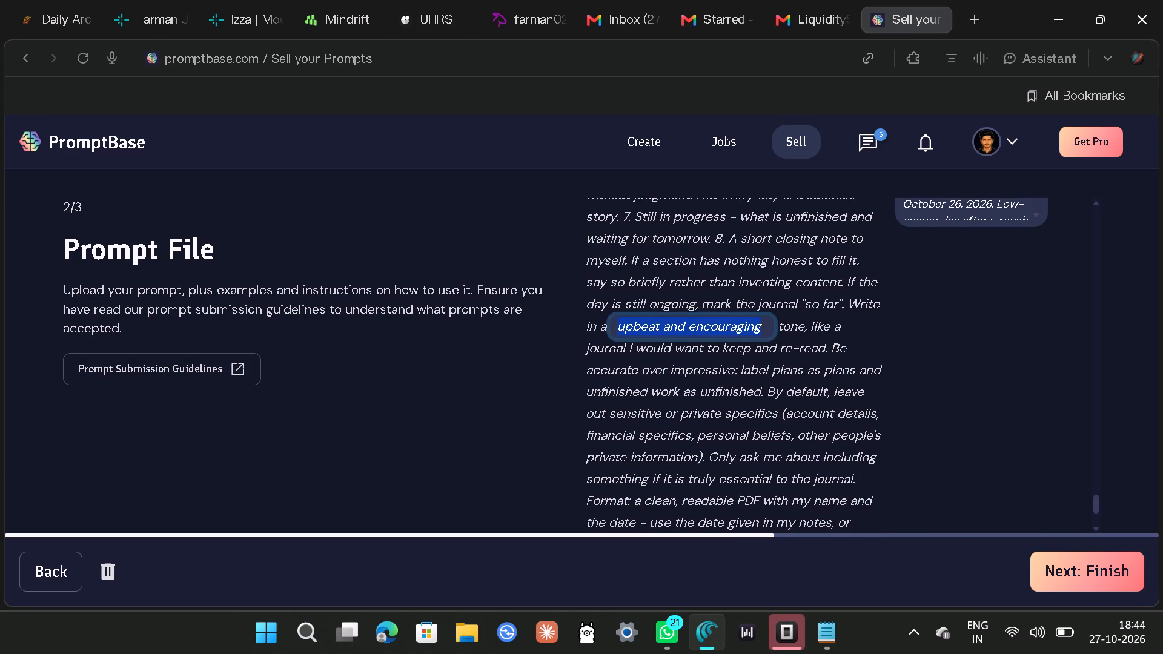
key("ctrl+x")
scroll(817, 272, "up", 6)
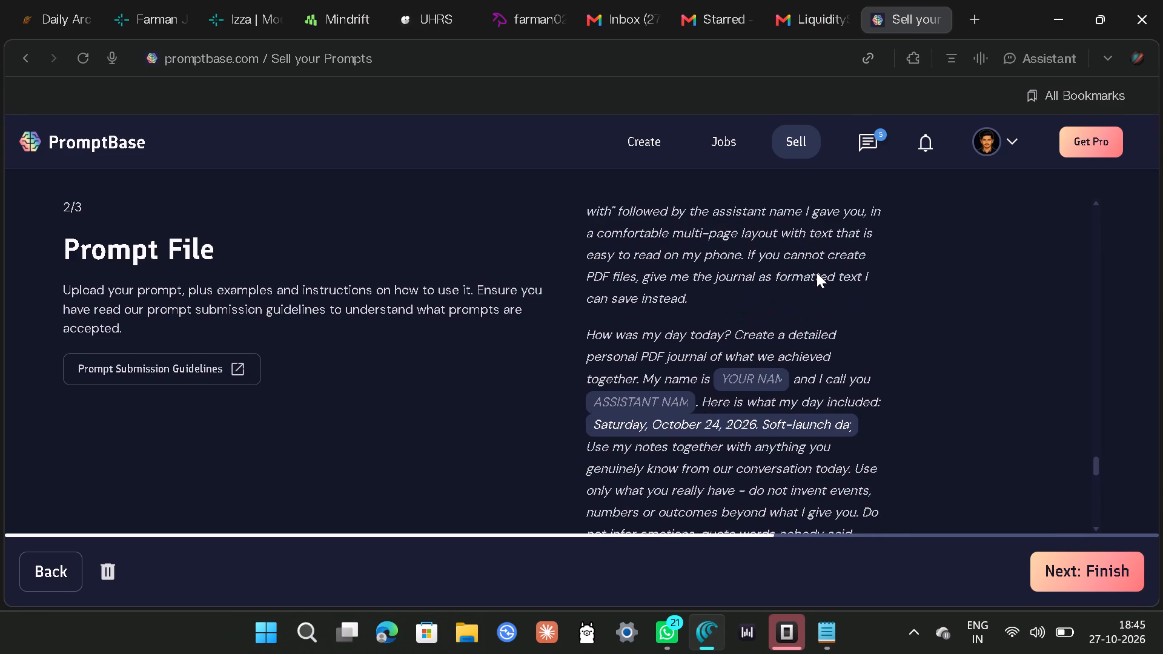
scroll(817, 272, "up", 7)
scroll(817, 272, "down", 2)
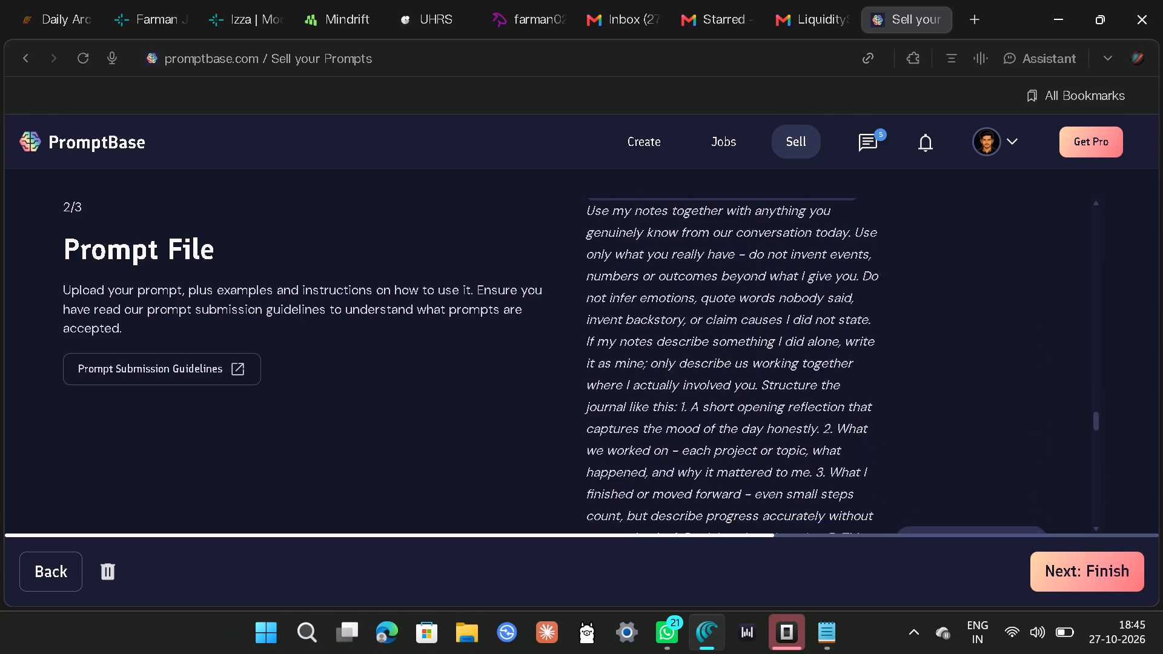
scroll(817, 272, "down", 3)
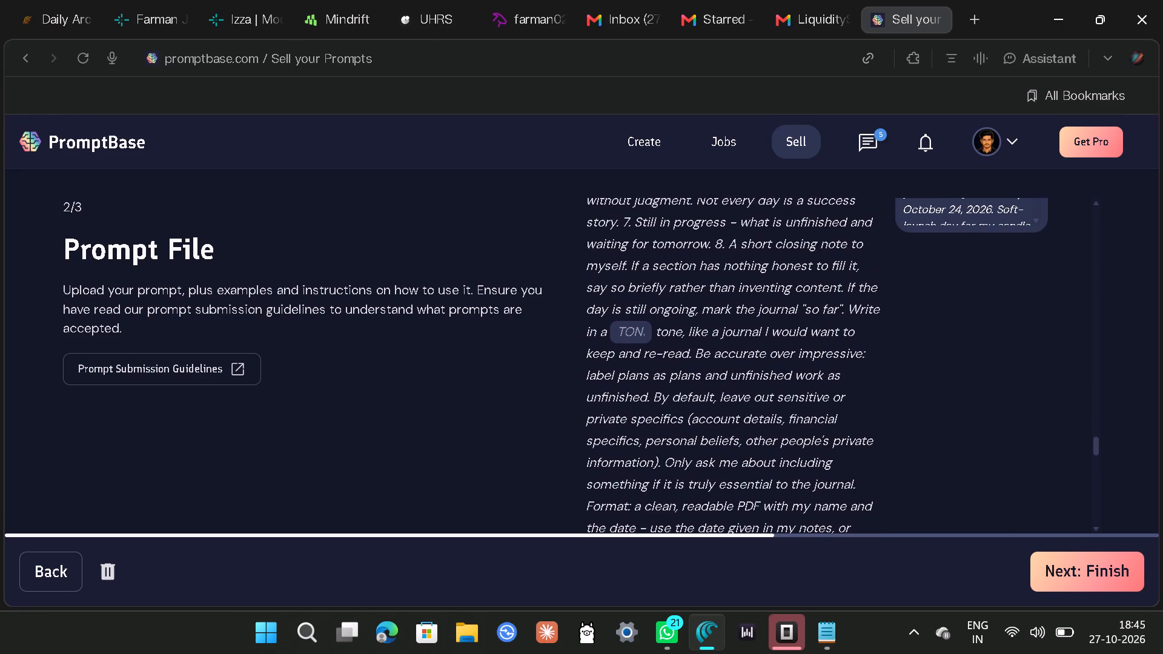
left_click(639, 327)
key("ctrl+v")
Review the filled variables of the second and third example prompts against the inputs in their example outputs.
scroll(774, 280, "up", 2)
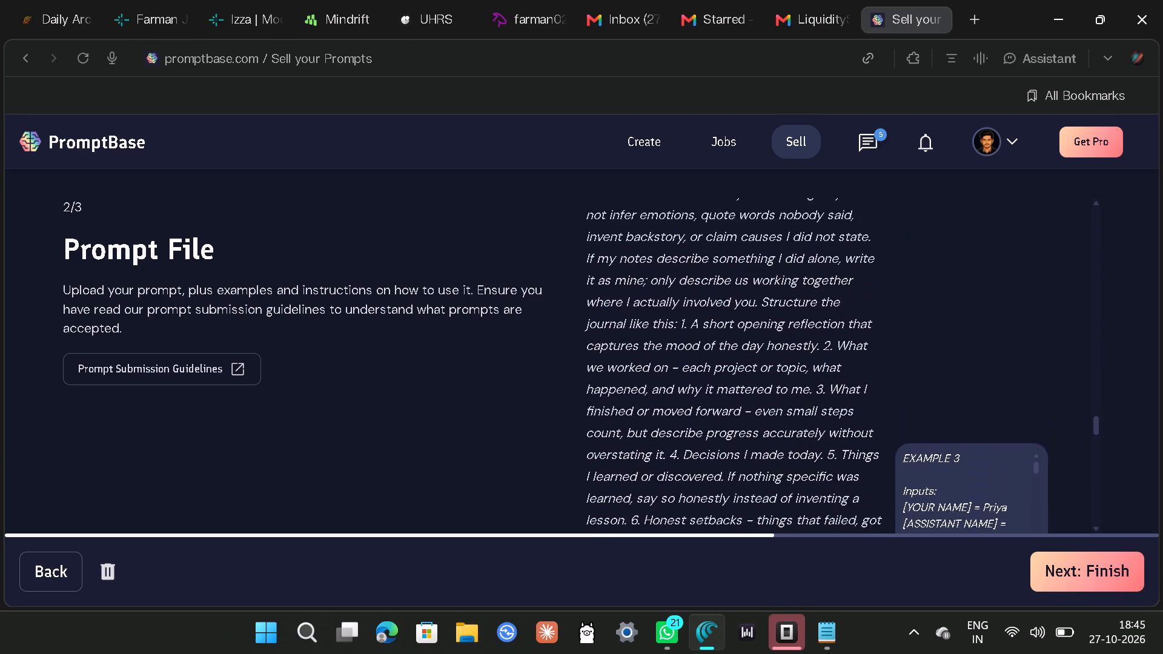
scroll(774, 280, "up", 8)
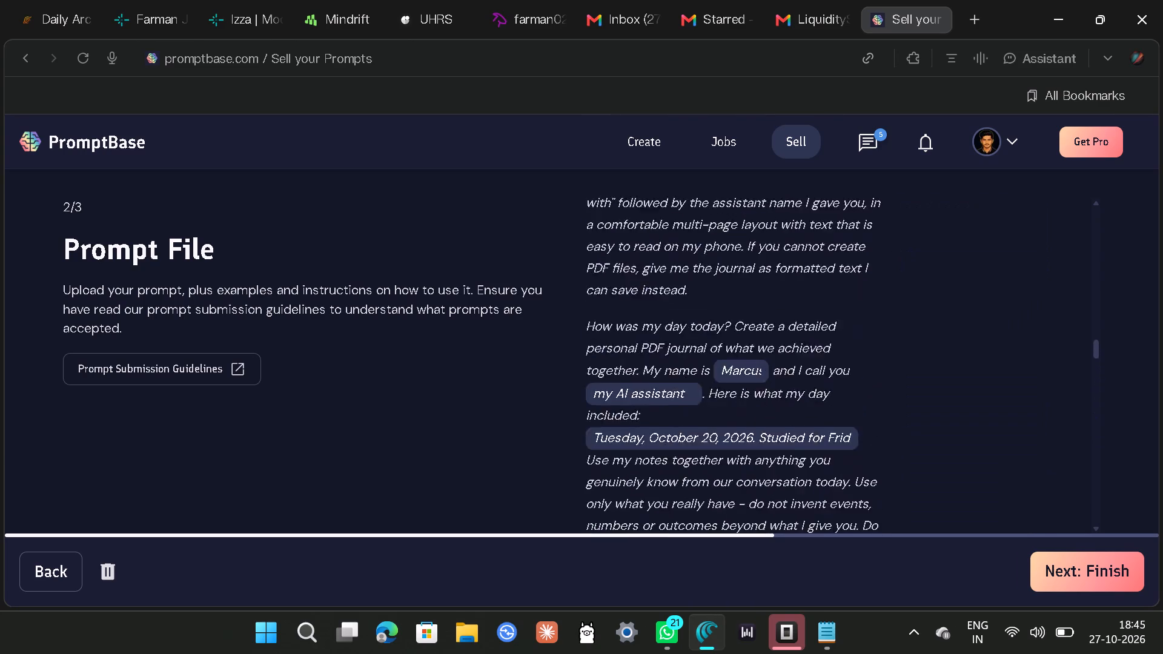
scroll(774, 280, "up", 2)
scroll(774, 280, "down", 3)
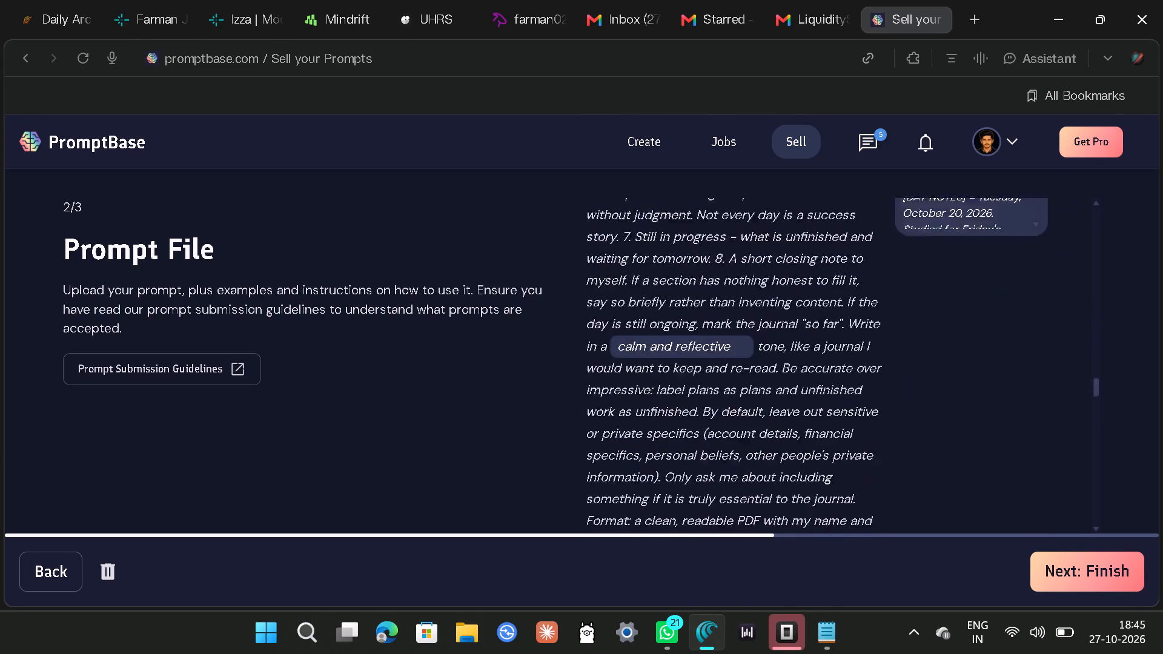
scroll(774, 280, "down", 1)
scroll(774, 280, "up", 11)
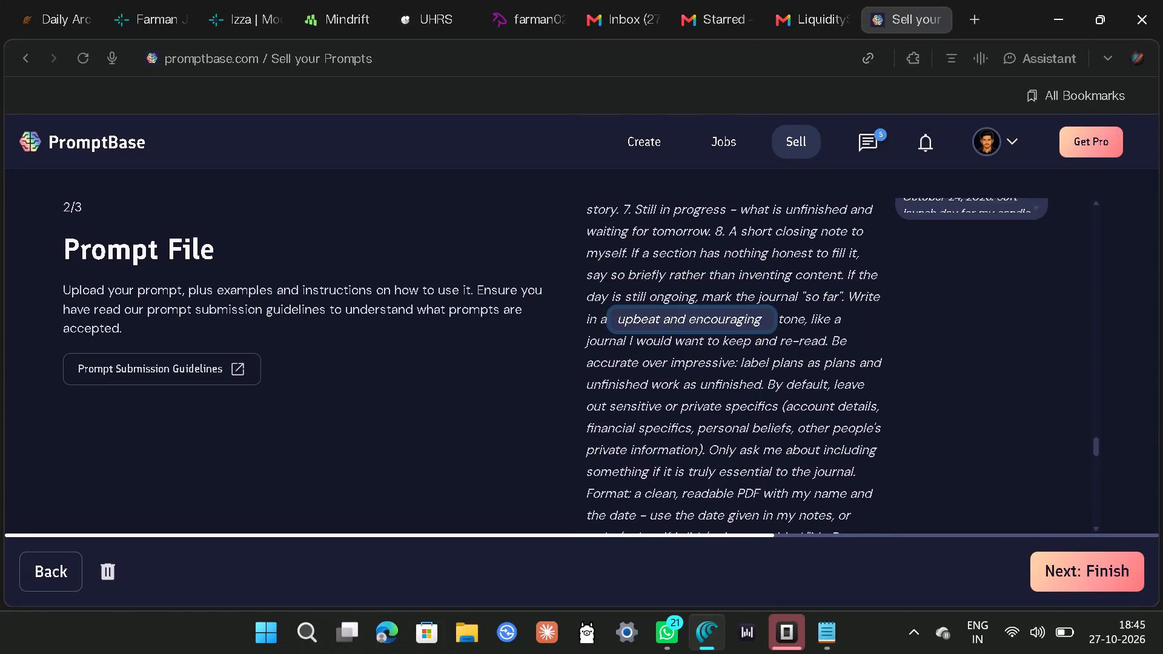
scroll(764, 307, "up", 4)
Clear the October 24, 2026 day notes from the day notes variable of the fourth example prompt.
scroll(764, 307, "down", 2)
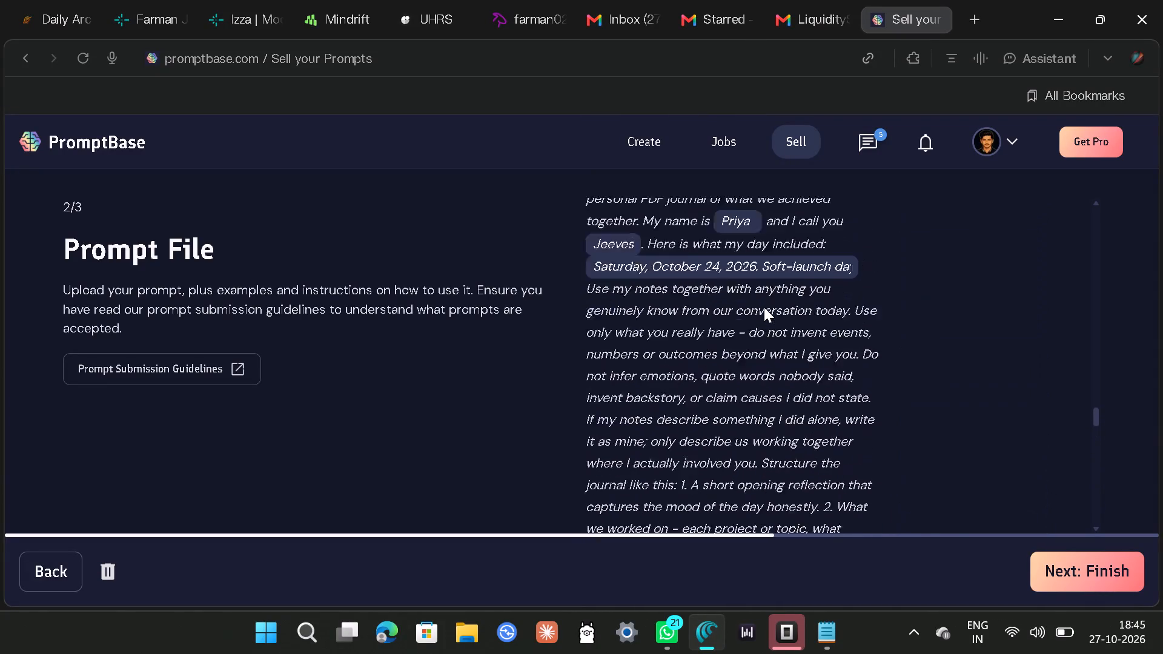
scroll(764, 307, "down", 8)
scroll(764, 307, "up", 3)
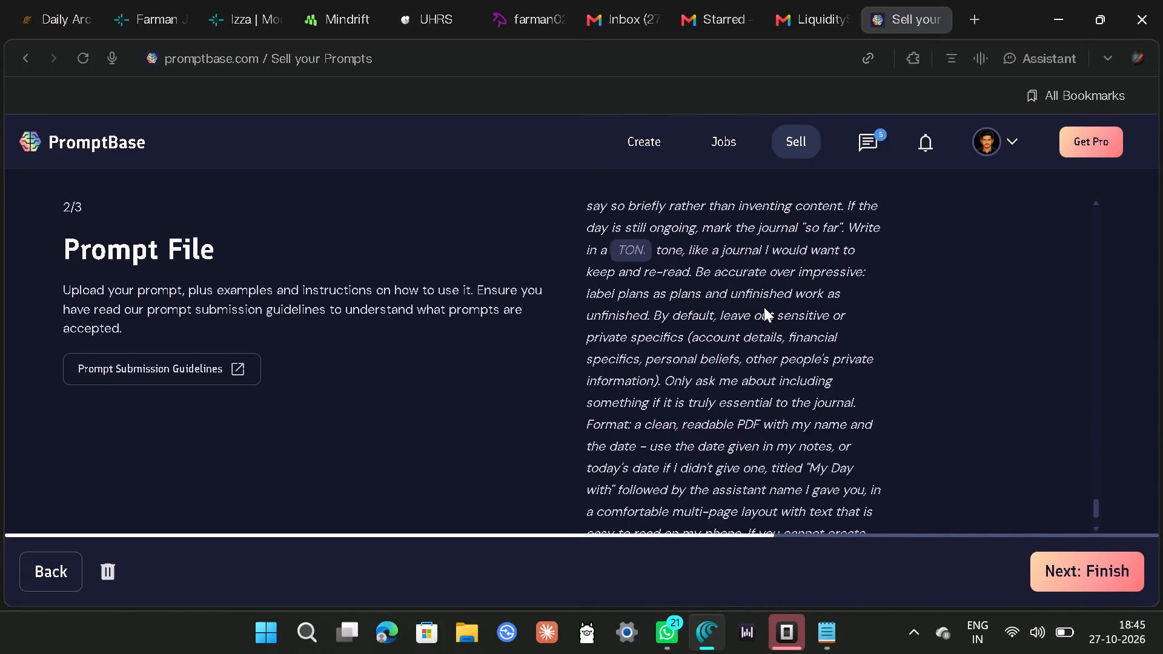
scroll(764, 307, "up", 3)
triple_click(760, 380)
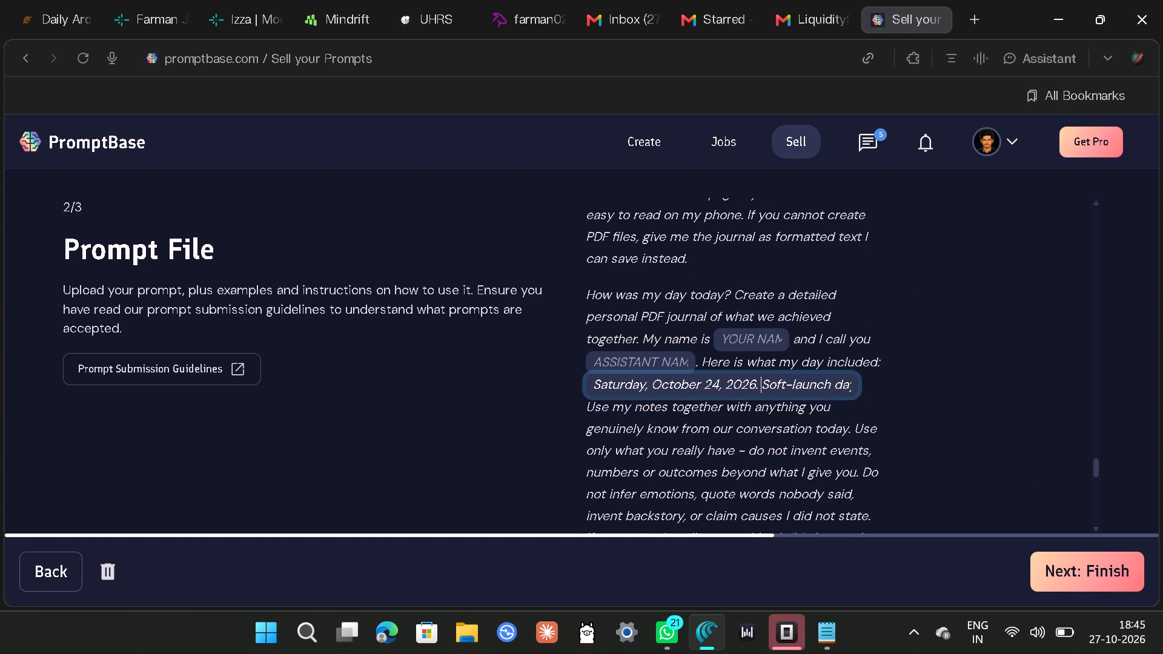
key("ctrl+a")
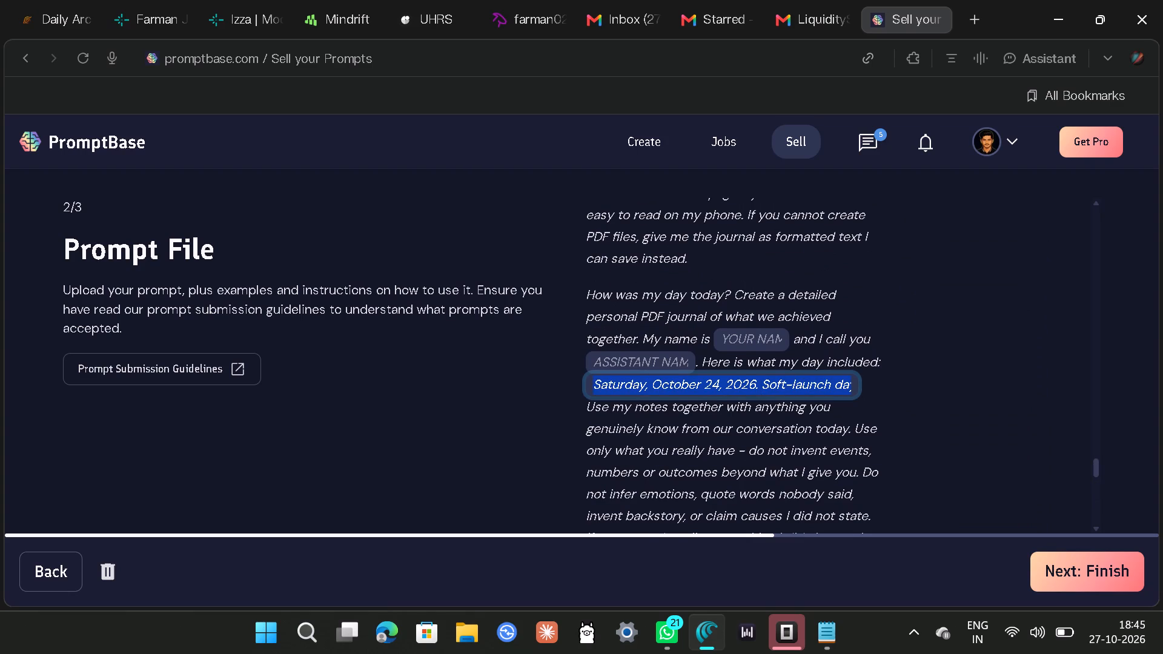
key("BackSpace")
Copy the name "Dan" from Example 4 in the Notepad examples file into the fourth example prompt's your name variable.
scroll(812, 387, "down", 4)
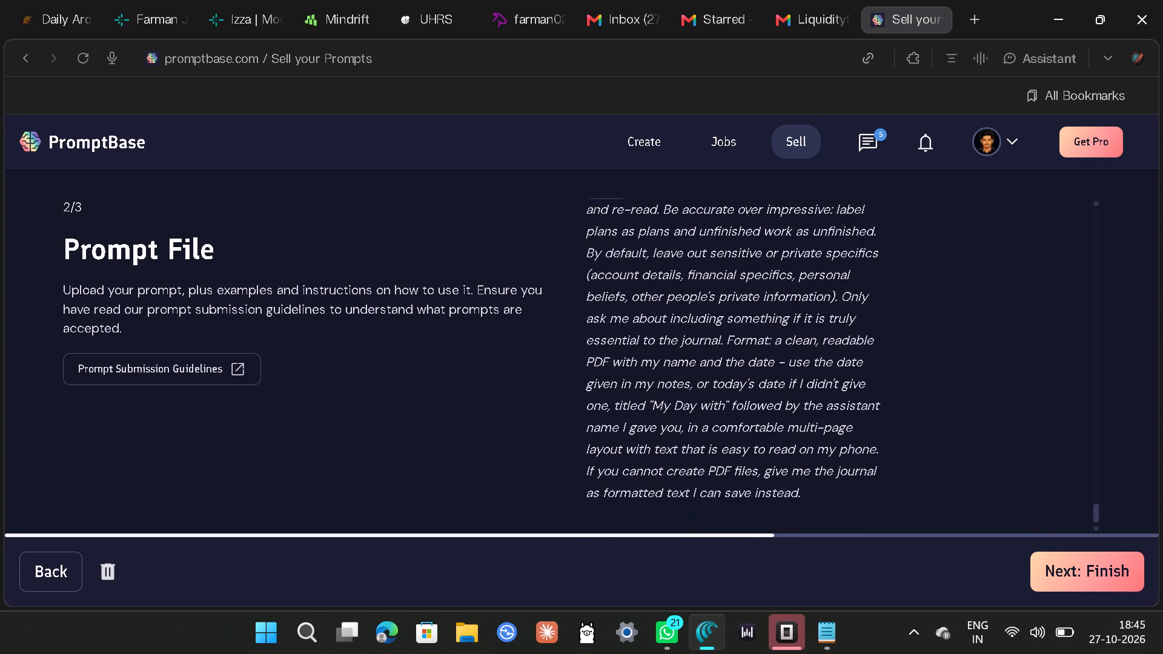
scroll(812, 387, "up", 6)
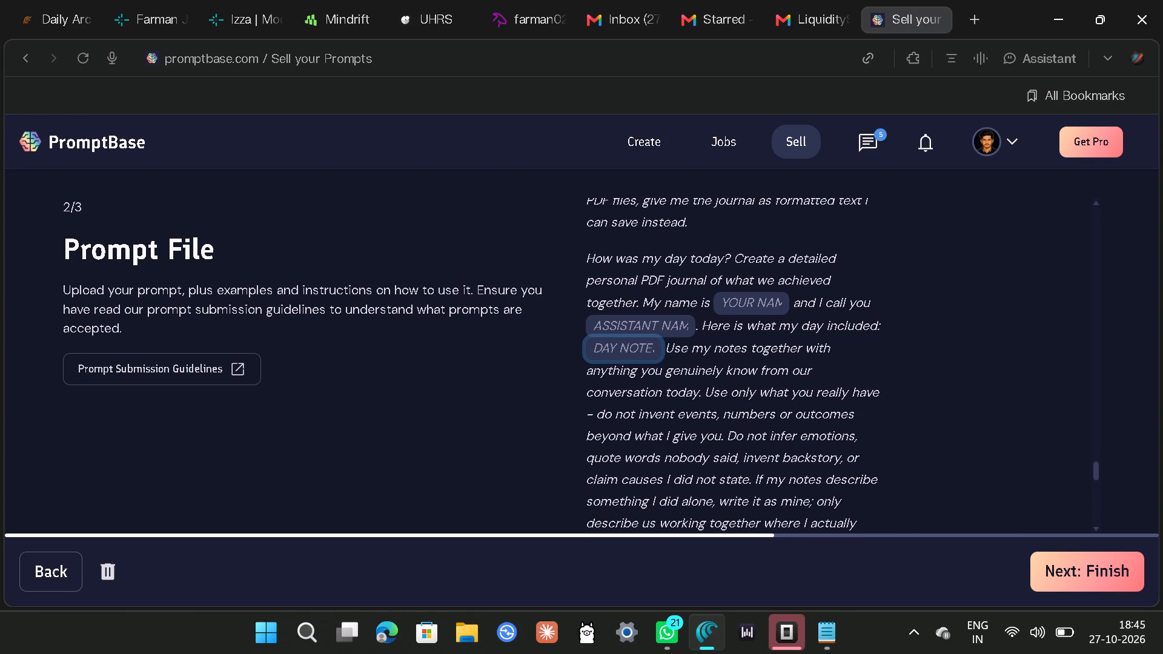
left_click(834, 643)
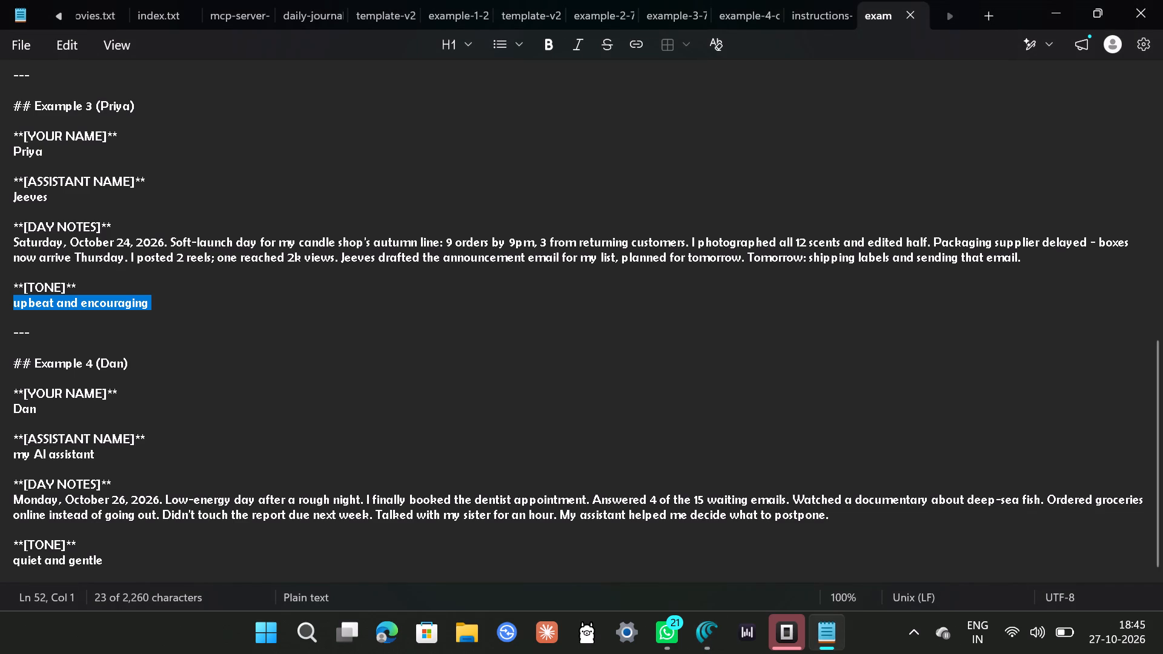
scroll(393, 388, "down", 3)
scroll(271, 441, "down", 1)
double_click(27, 412)
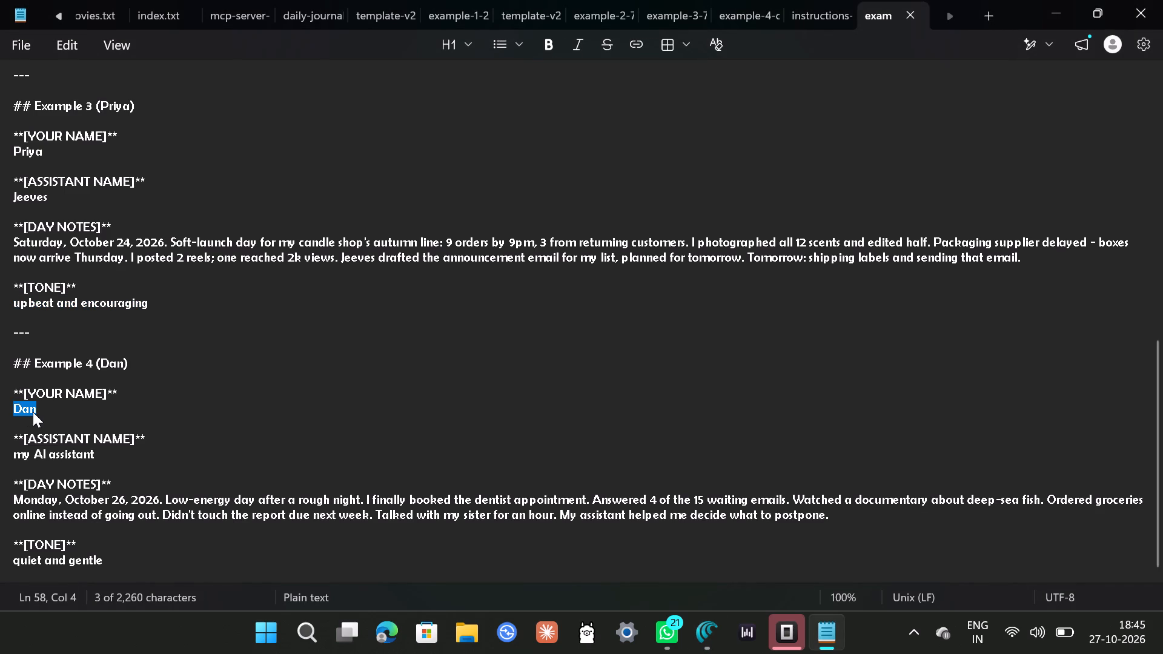
key("ctrl+c")
left_click(698, 625)
left_click_drag(735, 315, 740, 305)
left_click(740, 305)
key("ctrl+v")
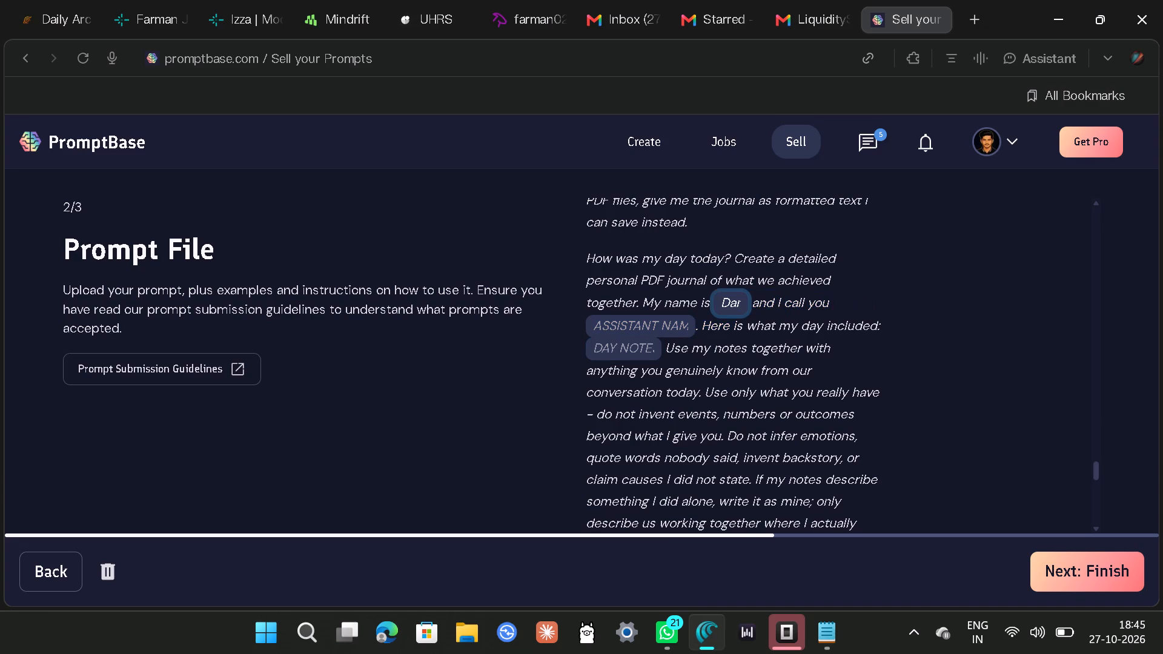
Copy "my AI assistant" from Example 4 in the Notepad file into the assistant name variable of the fourth example prompt.
left_click(609, 321)
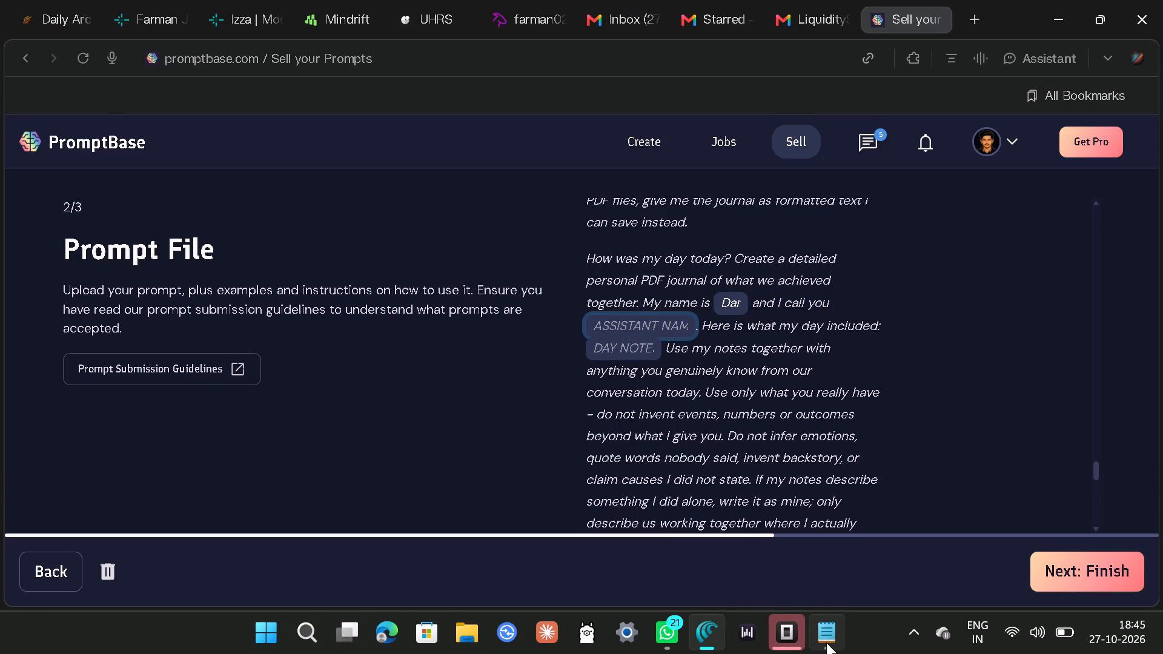
left_click(826, 642)
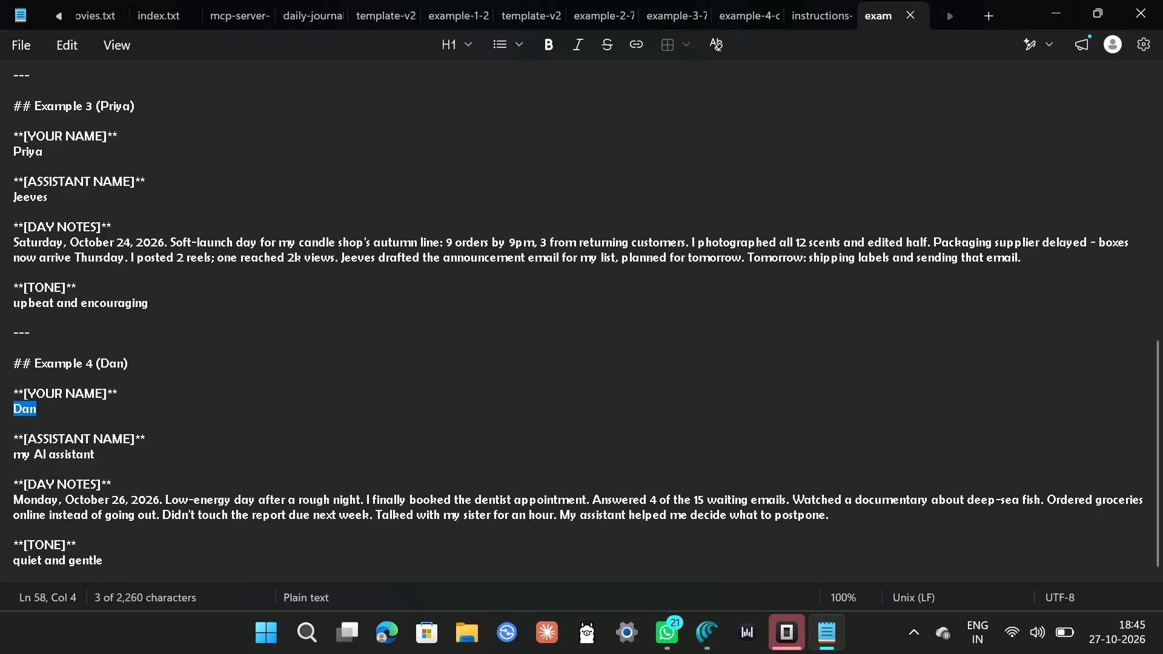
left_click_drag(15, 455, 115, 455)
key("ctrl+c")
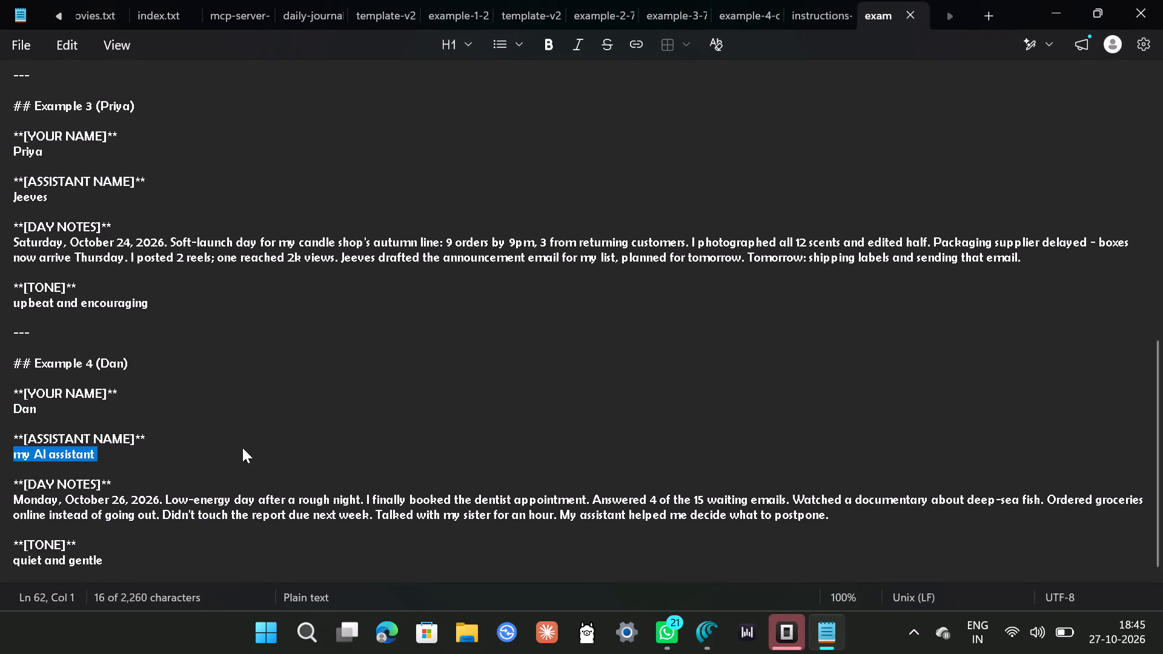
left_click(700, 629)
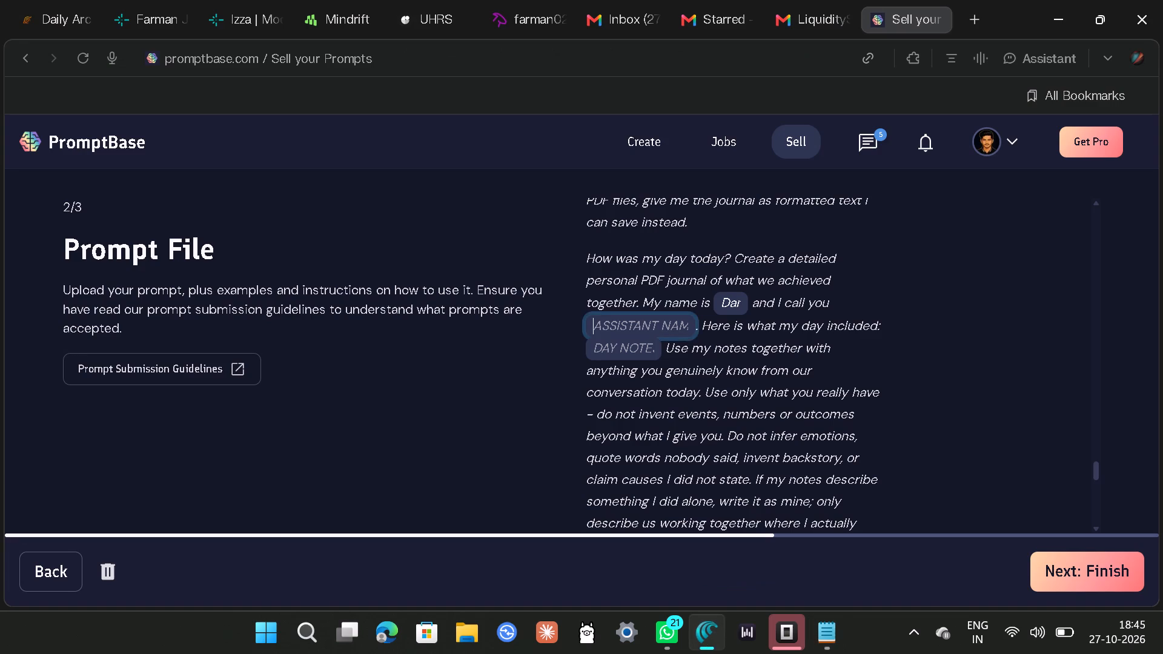
key("ctrl+v")
Copy the complete October 26, 2026 day notes from Example 4 in Notepad into the fourth example prompt's day notes variable.
scroll(781, 392, "down", 1)
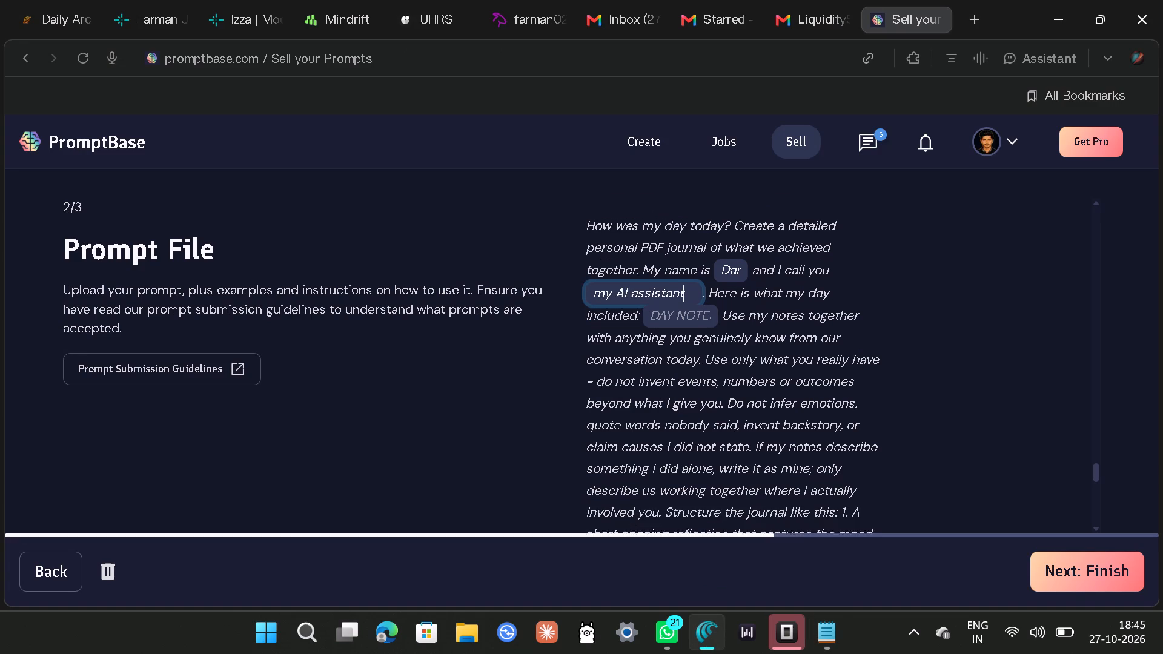
scroll(781, 392, "down", 1)
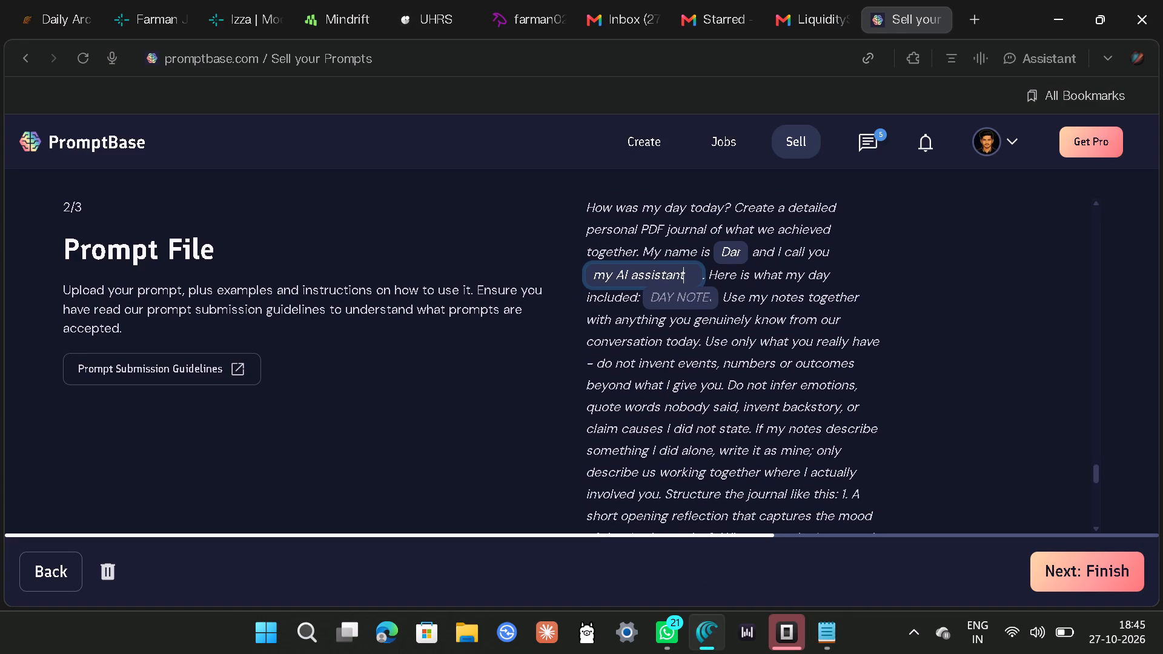
left_click(818, 630)
scroll(435, 351, "down", 1)
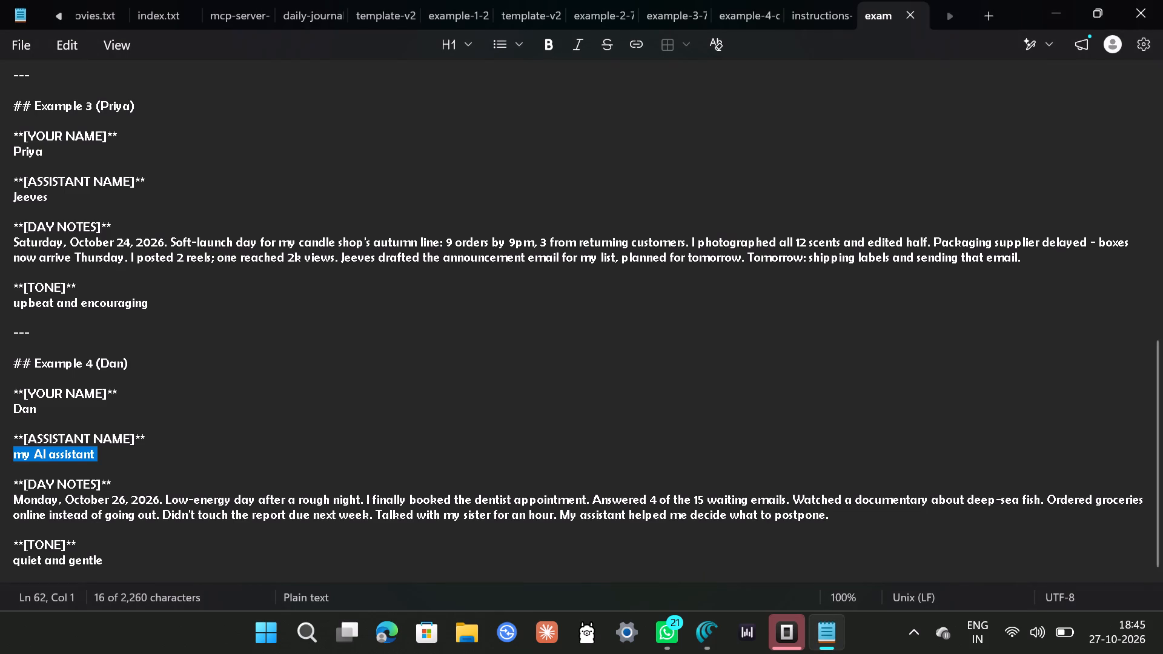
left_click_drag(15, 498, 374, 505)
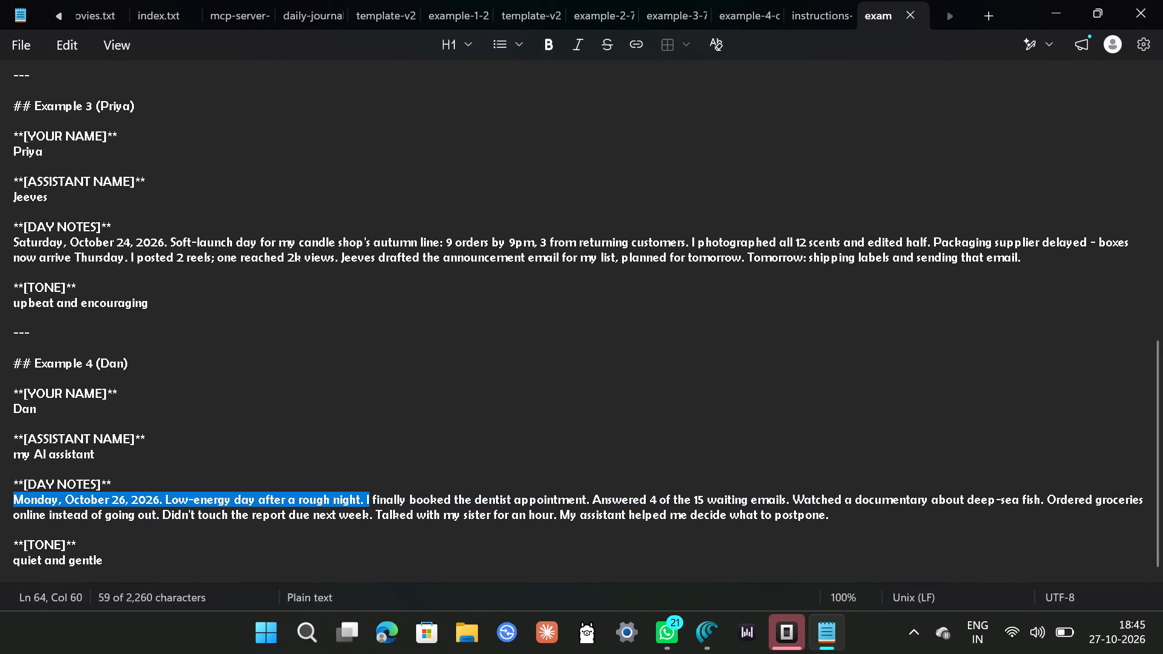
left_click_drag(374, 505, 704, 517)
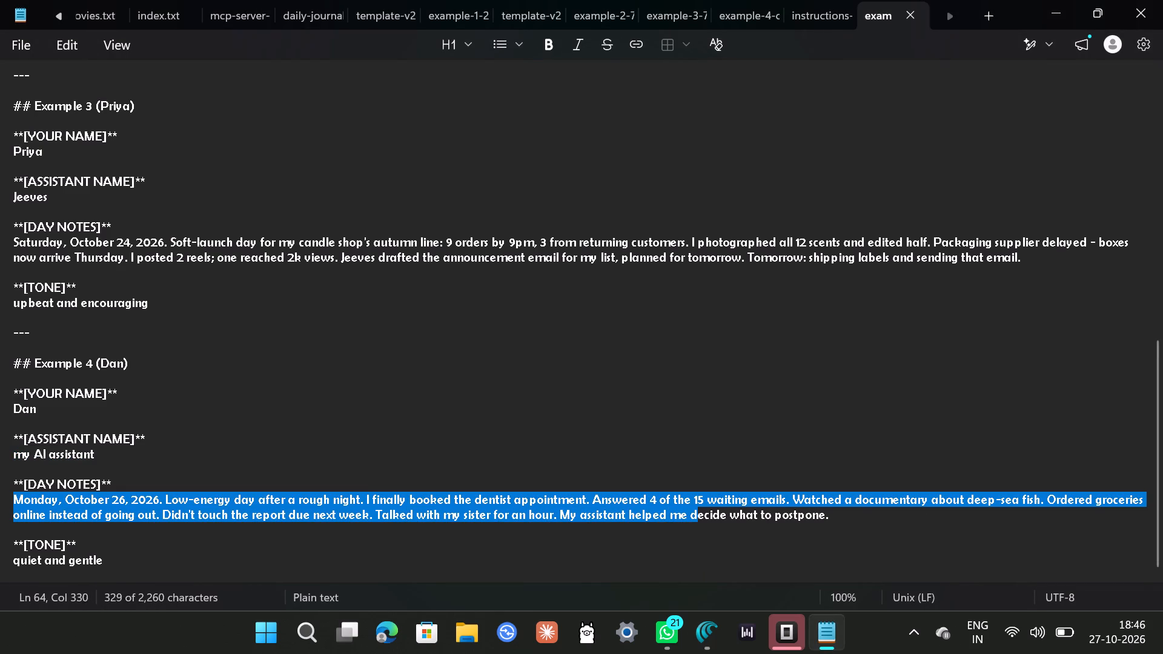
left_click_drag(704, 517, 856, 515)
key("ctrl+c")
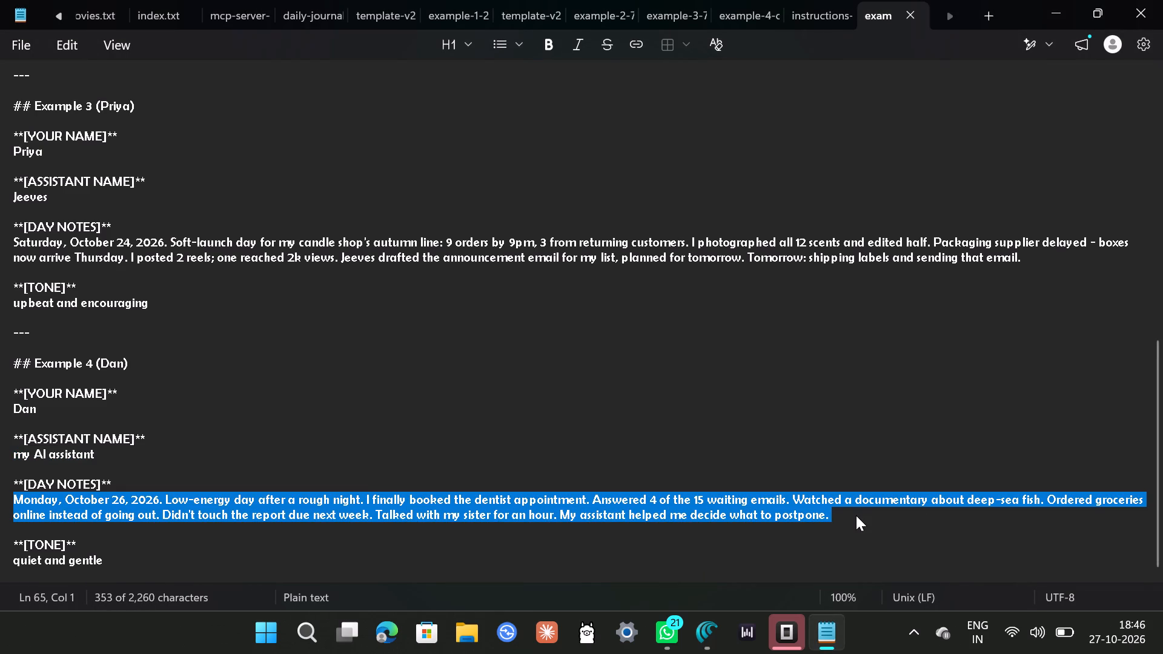
left_click(723, 633)
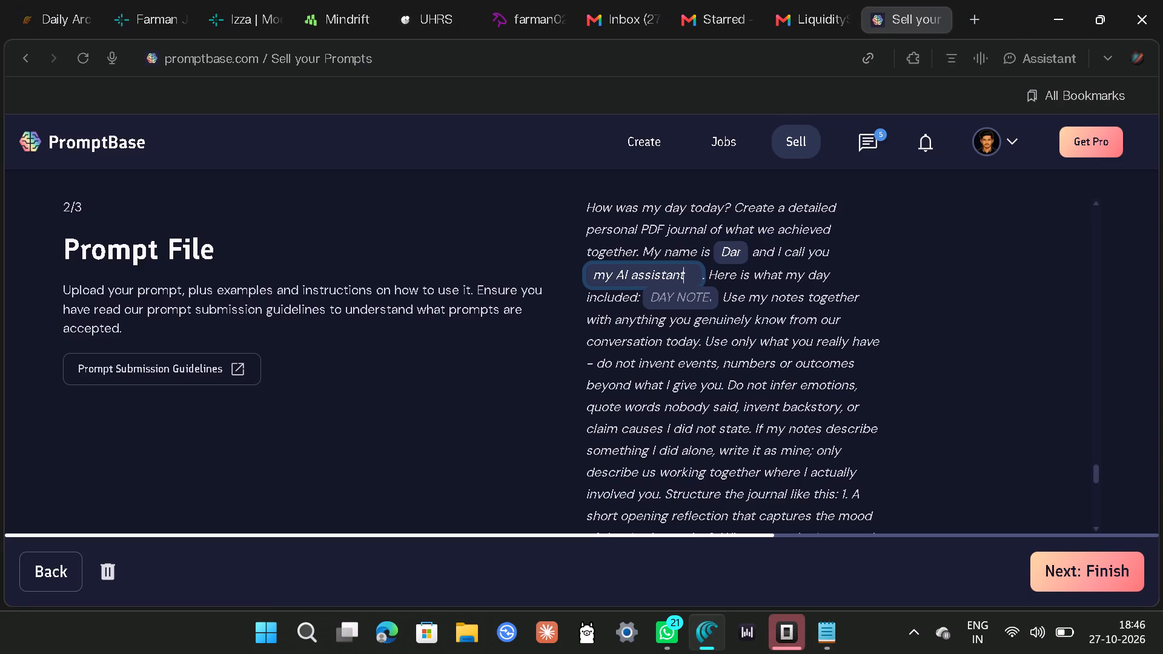
left_click(669, 300)
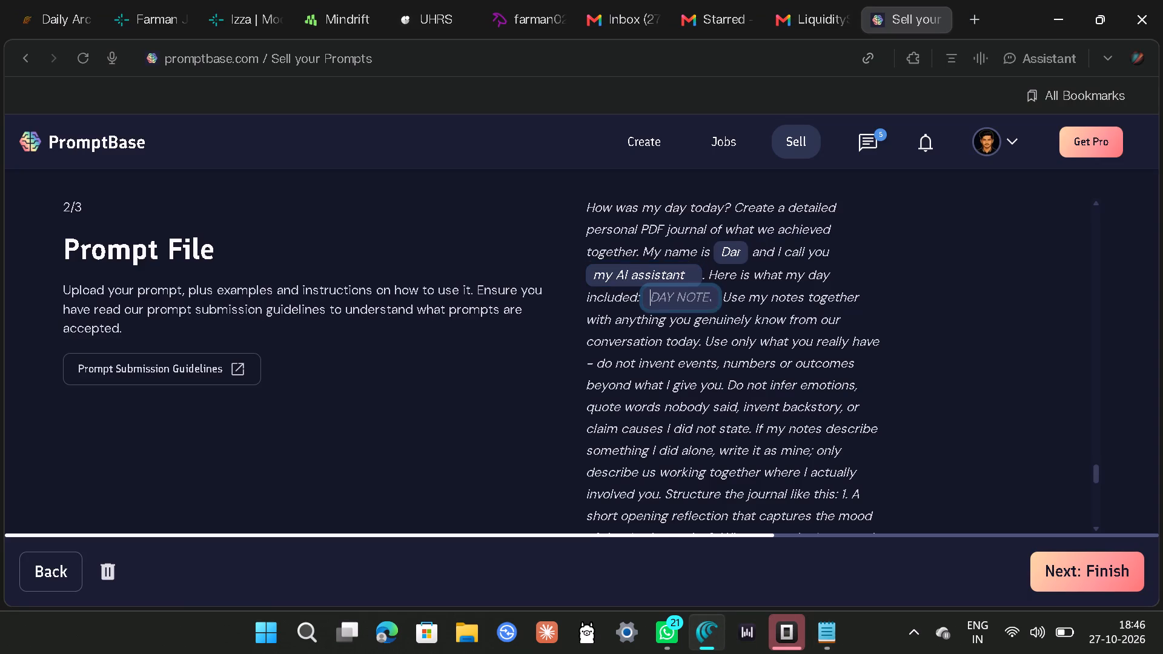
key("ctrl+v")
Copy the tone "quiet and gentle" from Example 4 in Notepad into the tone variable of the fourth example prompt.
scroll(721, 313, "down", 2)
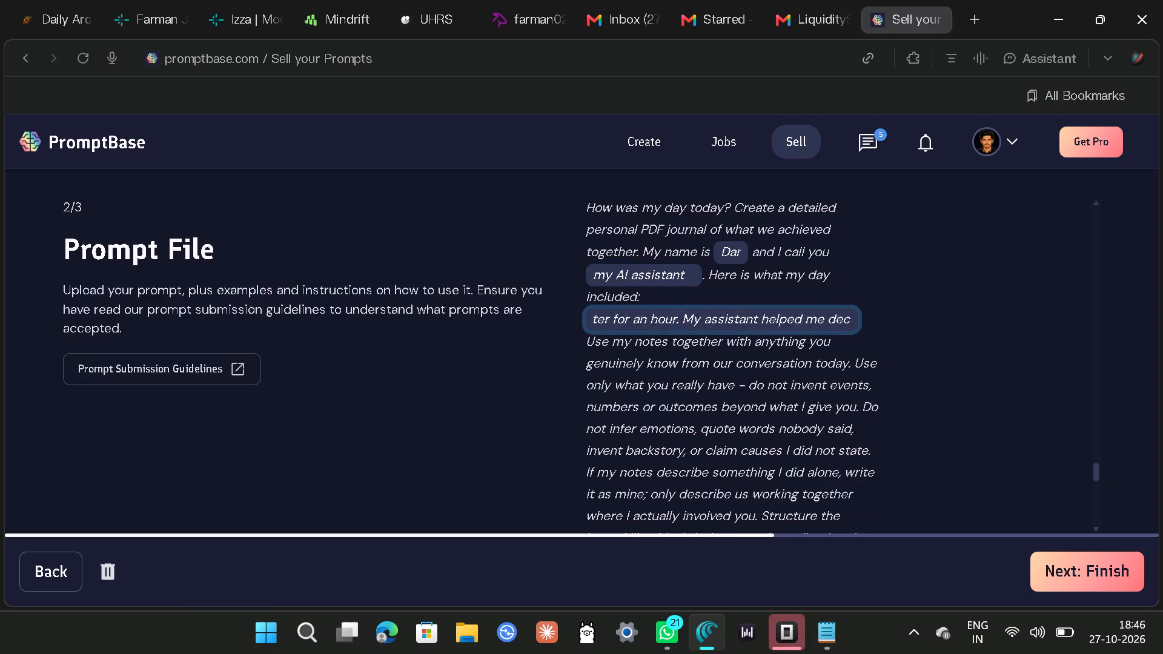
scroll(721, 313, "down", 1)
scroll(743, 398, "down", 4)
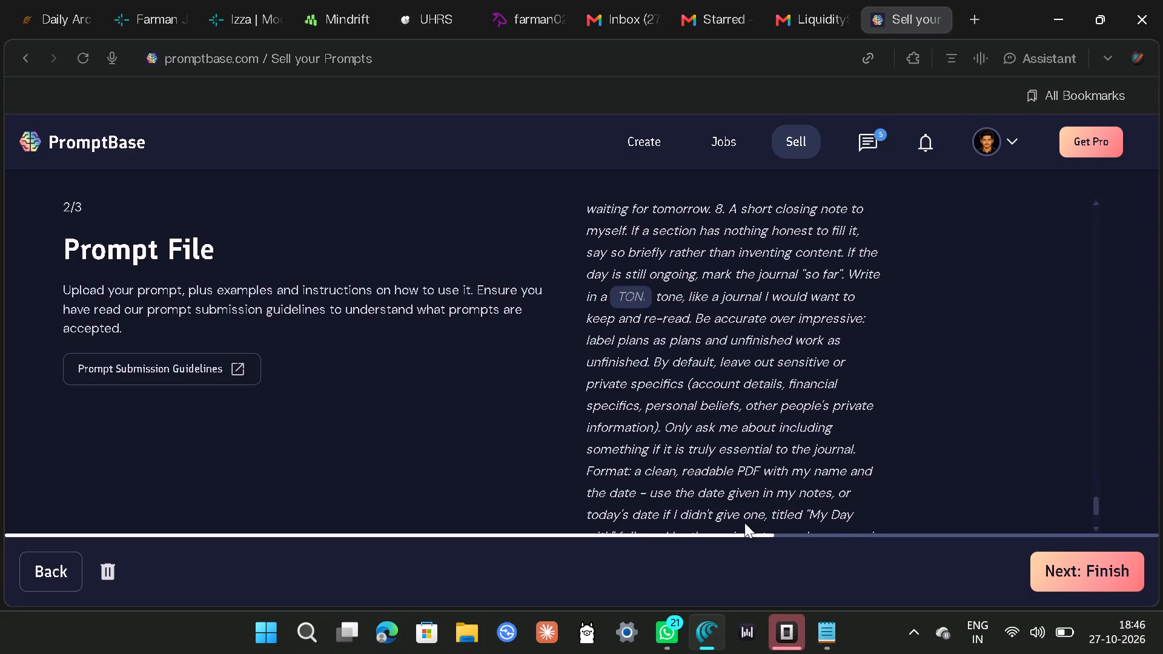
left_click(831, 627)
scroll(491, 420, "down", 1)
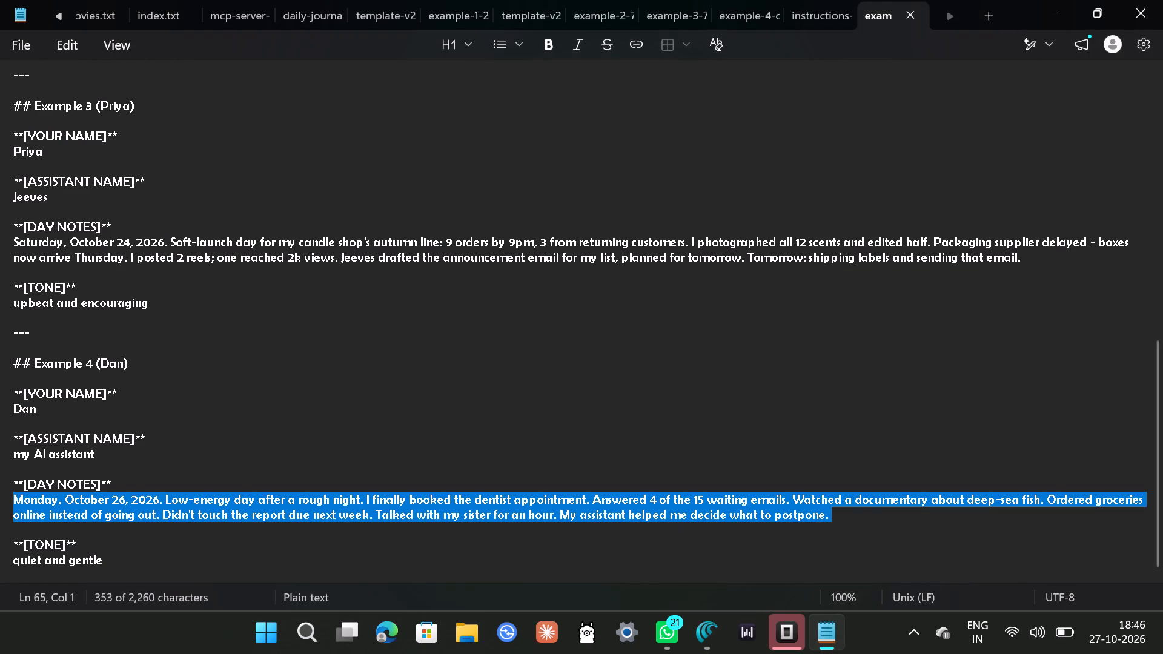
triple_click(17, 560)
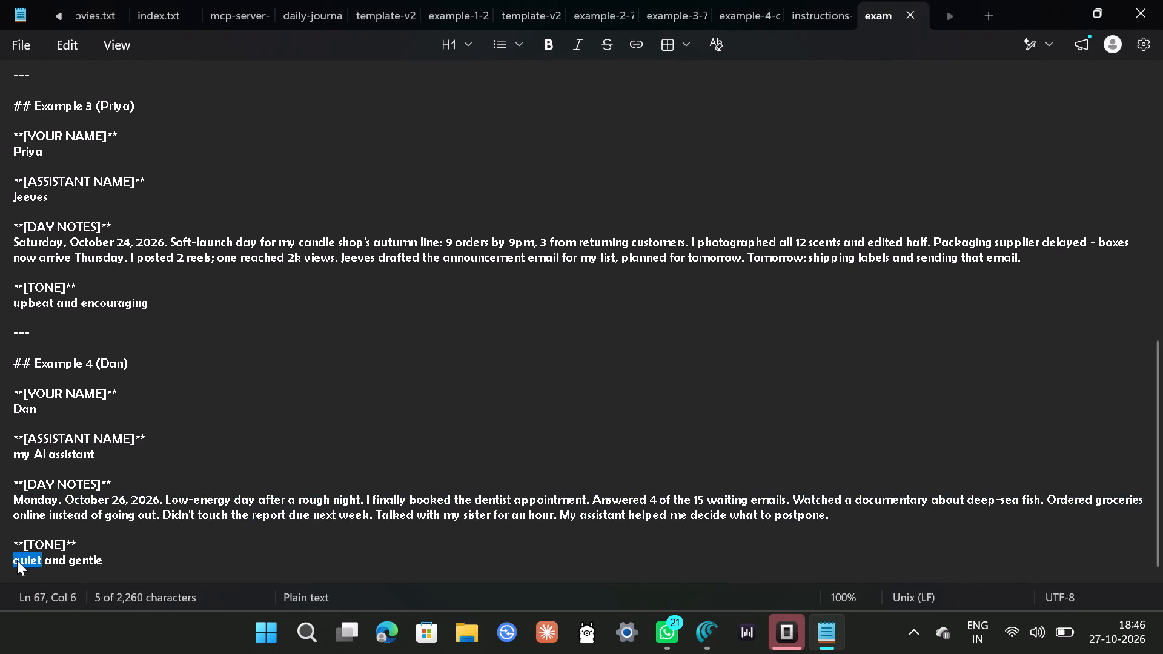
key("ctrl+c")
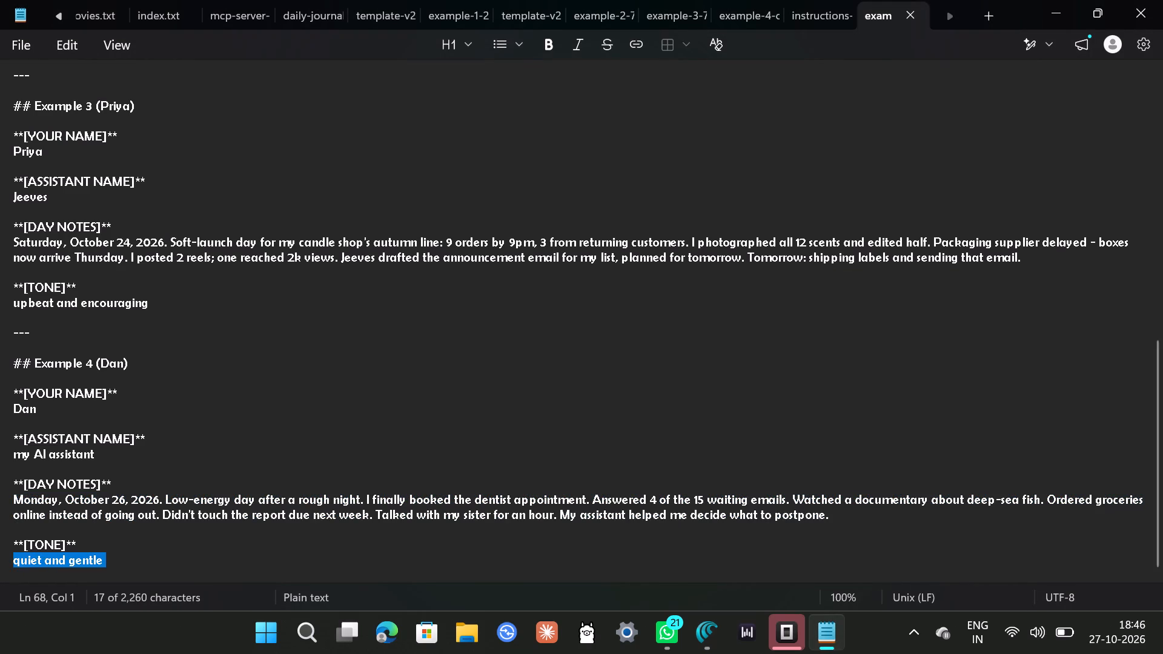
left_click(725, 630)
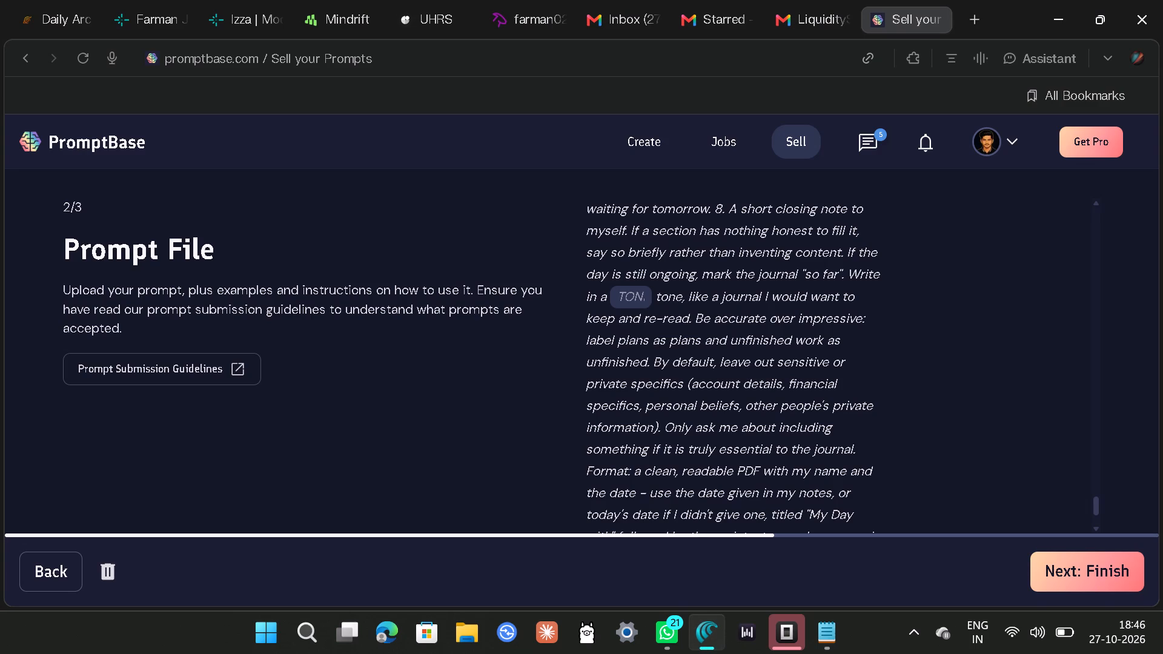
left_click(626, 286)
key("ctrl+v")
Review the Prompt File page from the template and instructions through the four example prompts, checking their filled-in variables against the example outputs.
scroll(841, 321, "down", 1)
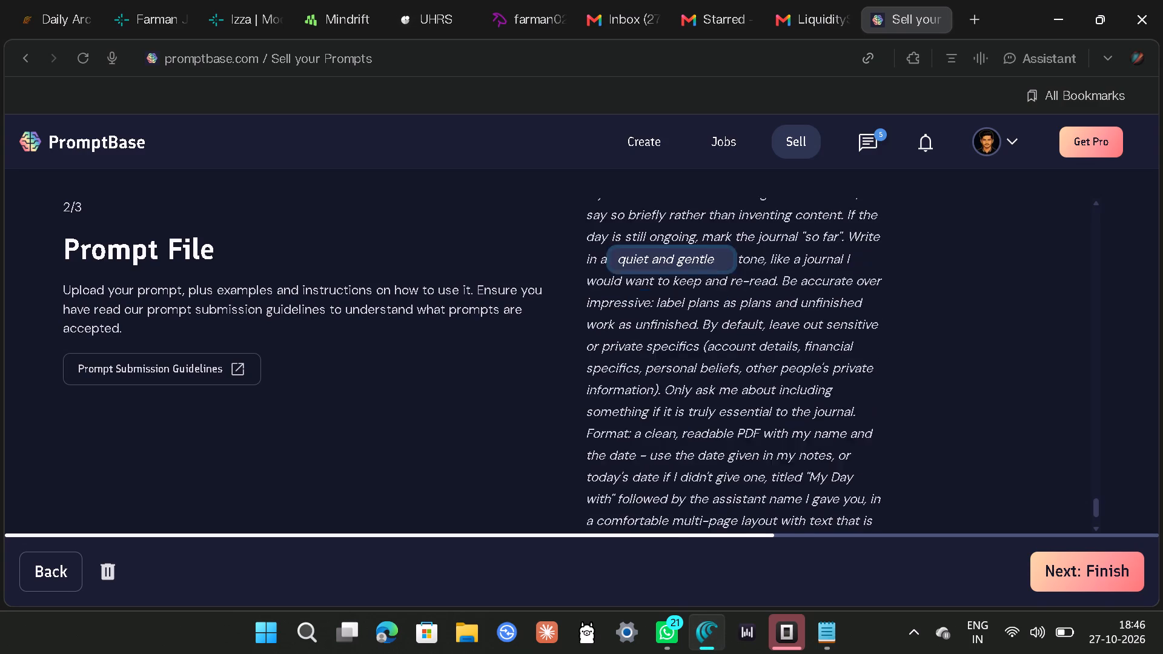
scroll(841, 321, "down", 3)
scroll(841, 321, "up", 7)
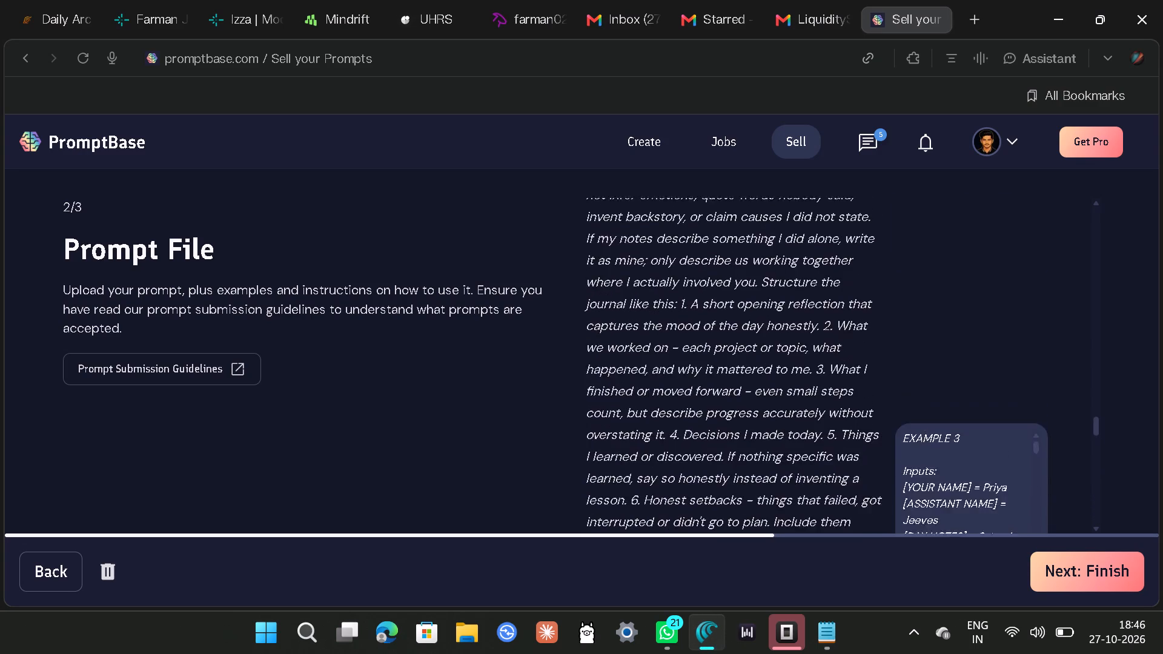
scroll(841, 321, "up", 5)
scroll(841, 321, "down", 2)
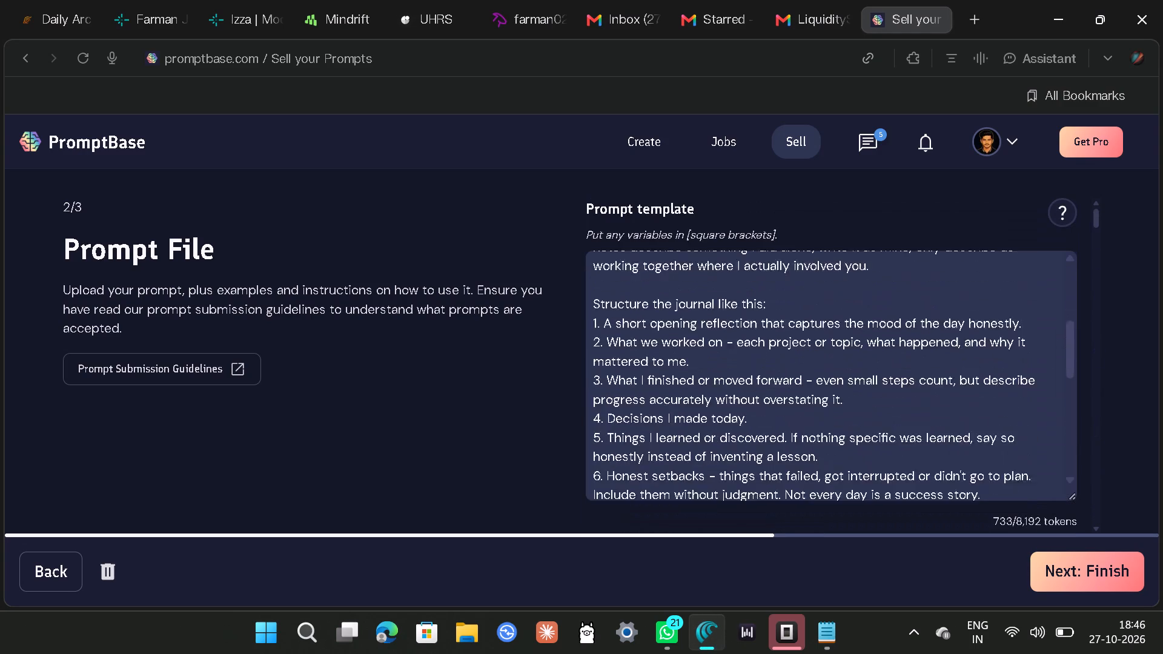
scroll(841, 321, "down", 6)
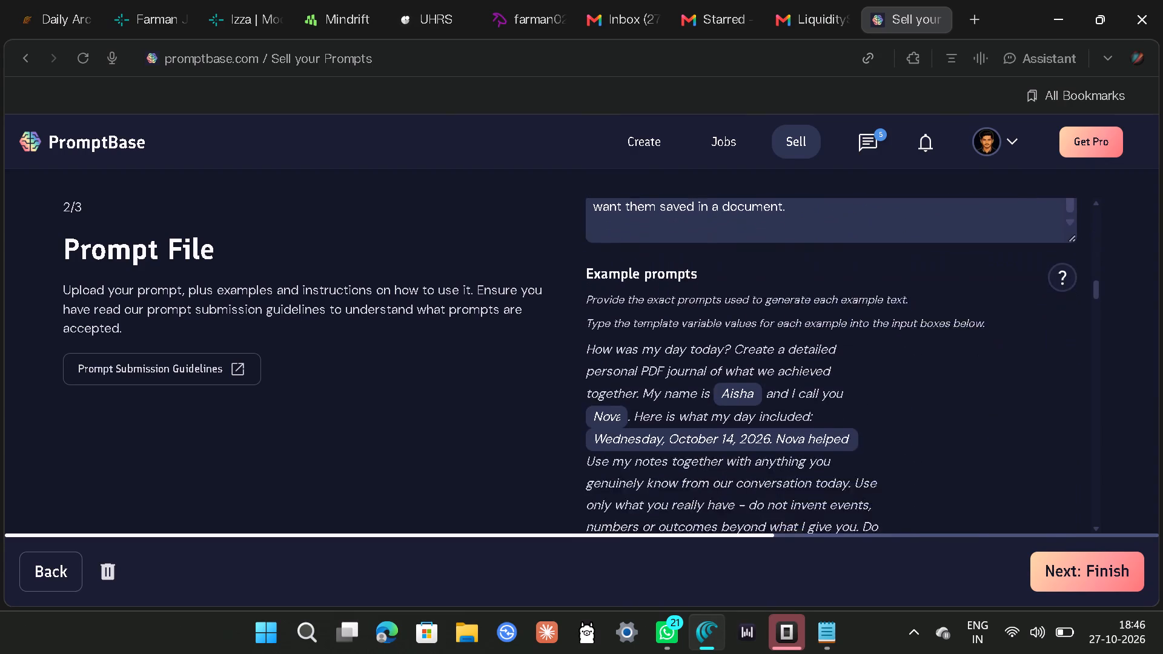
scroll(841, 321, "down", 7)
scroll(841, 321, "up", 1)
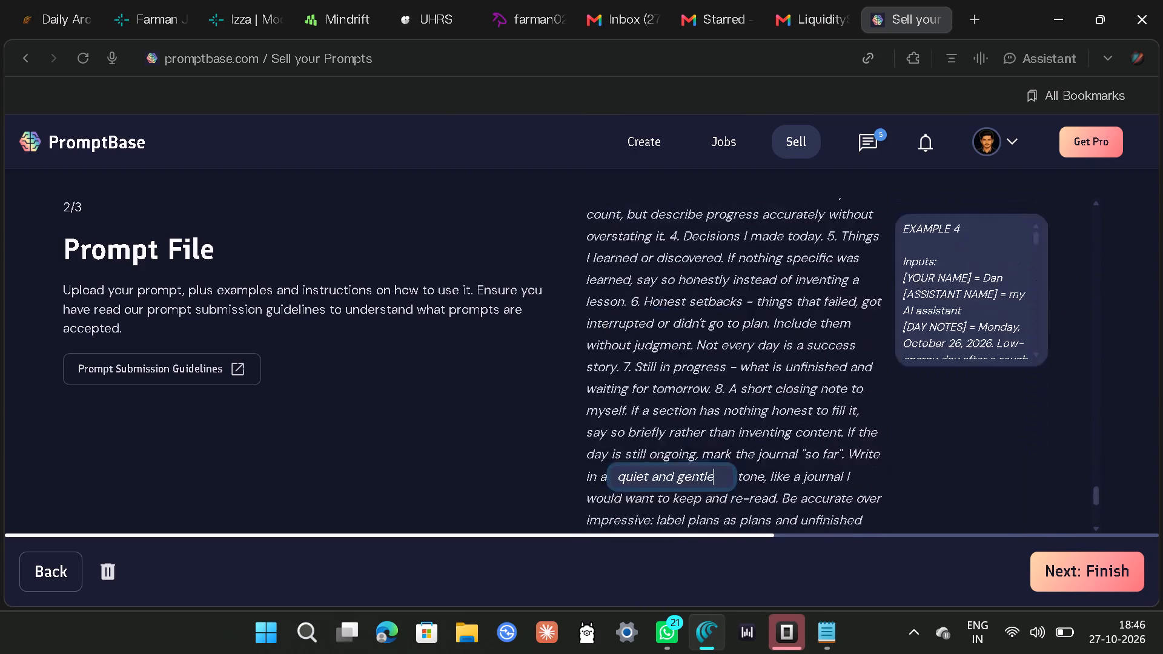
scroll(841, 321, "up", 5)
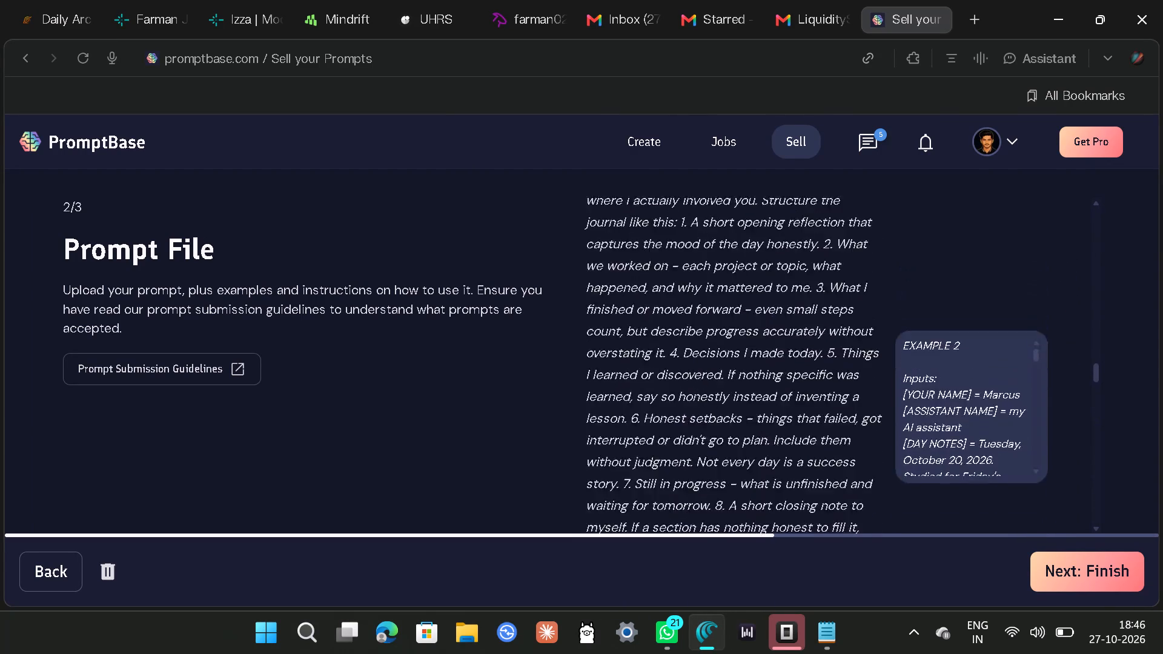
scroll(841, 321, "up", 7)
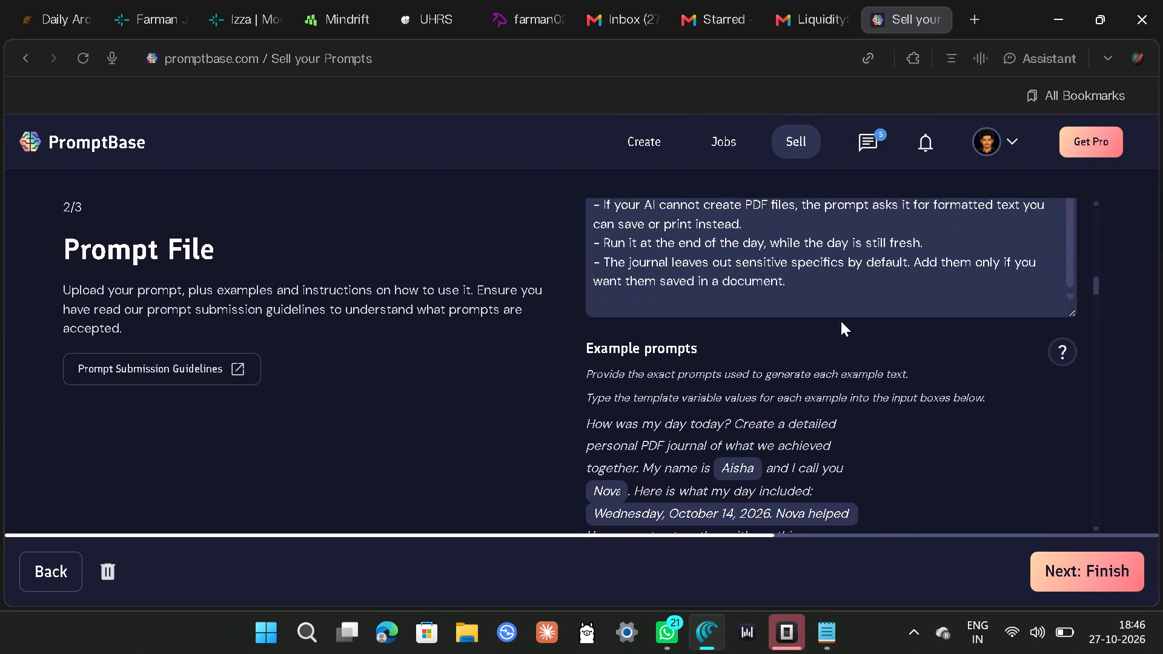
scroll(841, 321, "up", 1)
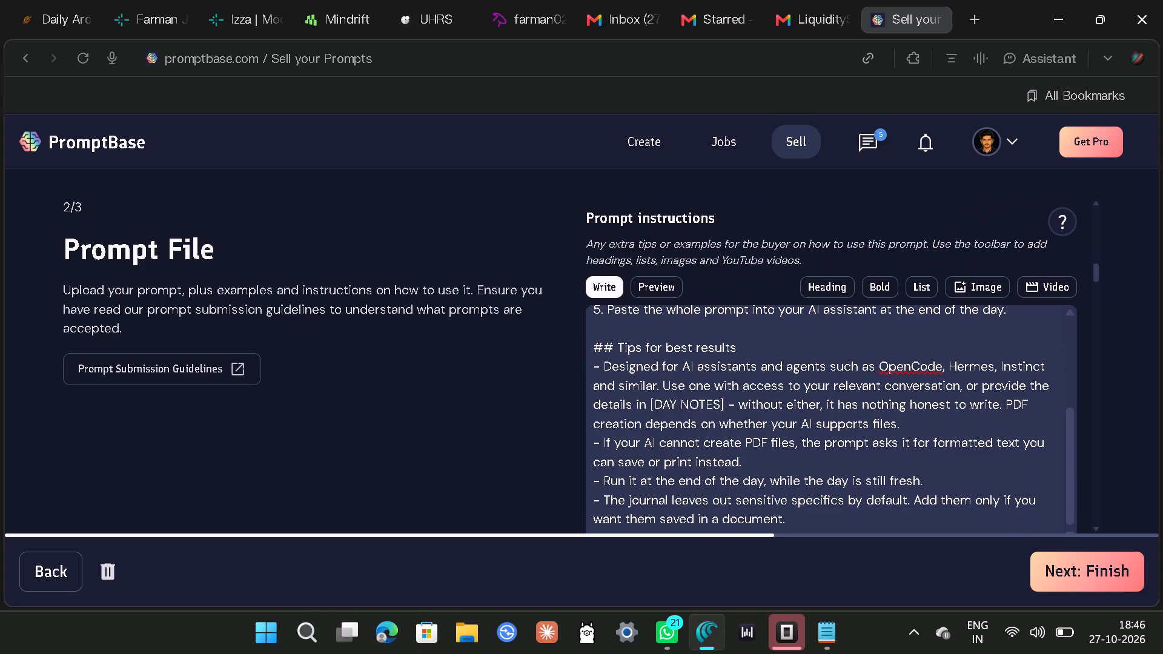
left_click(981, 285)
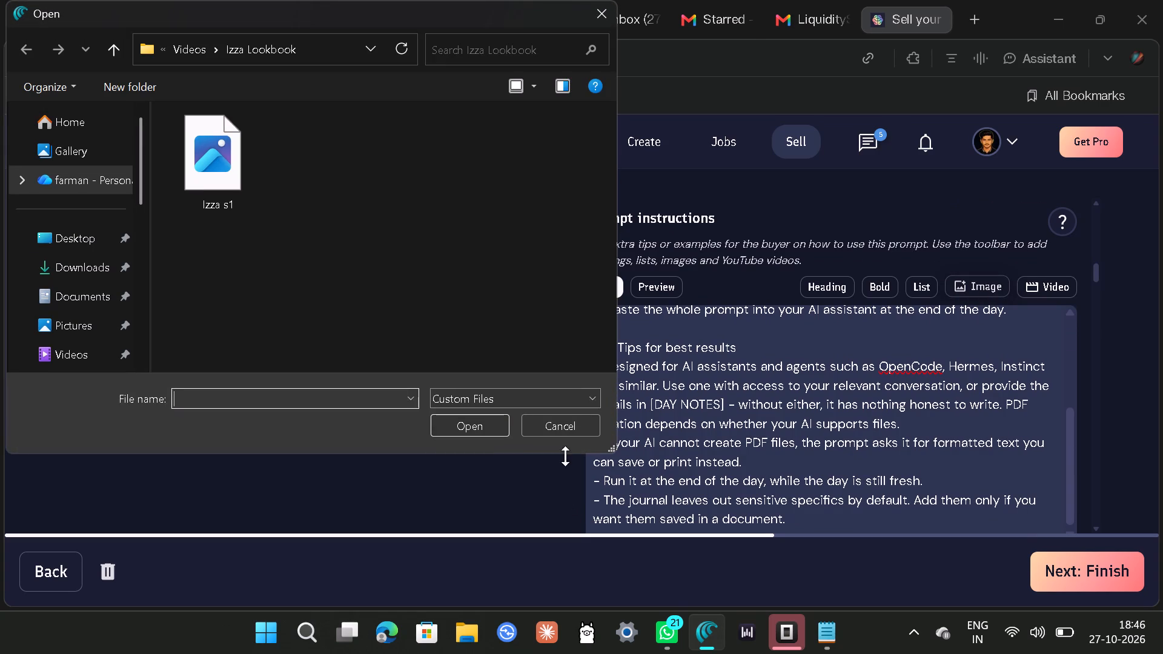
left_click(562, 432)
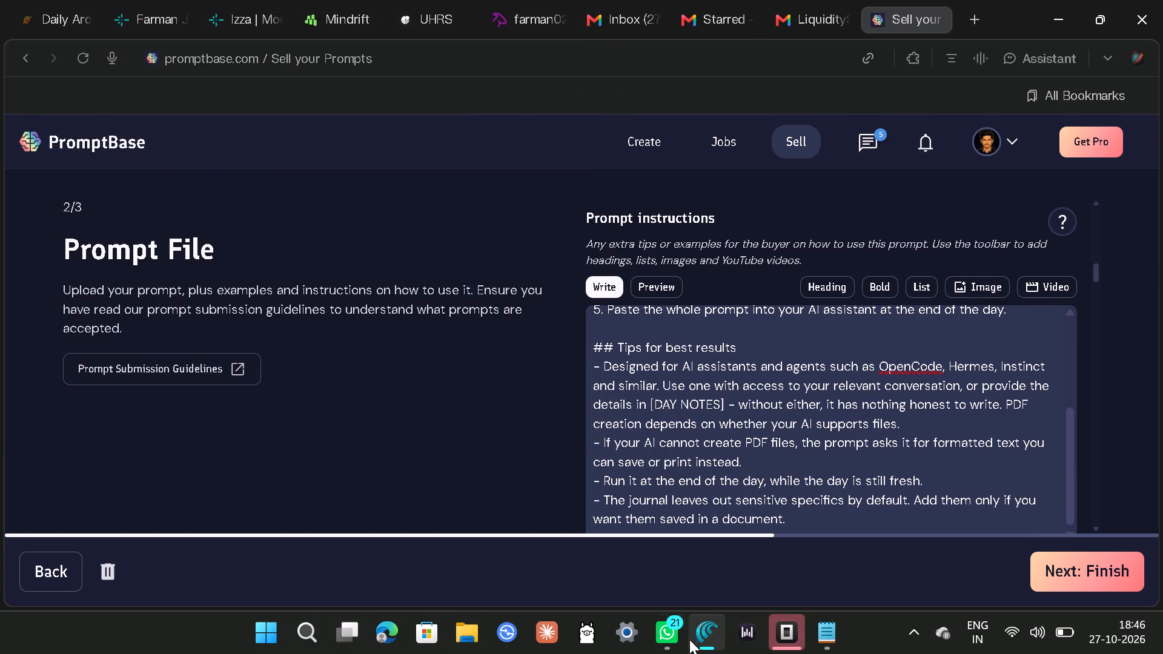
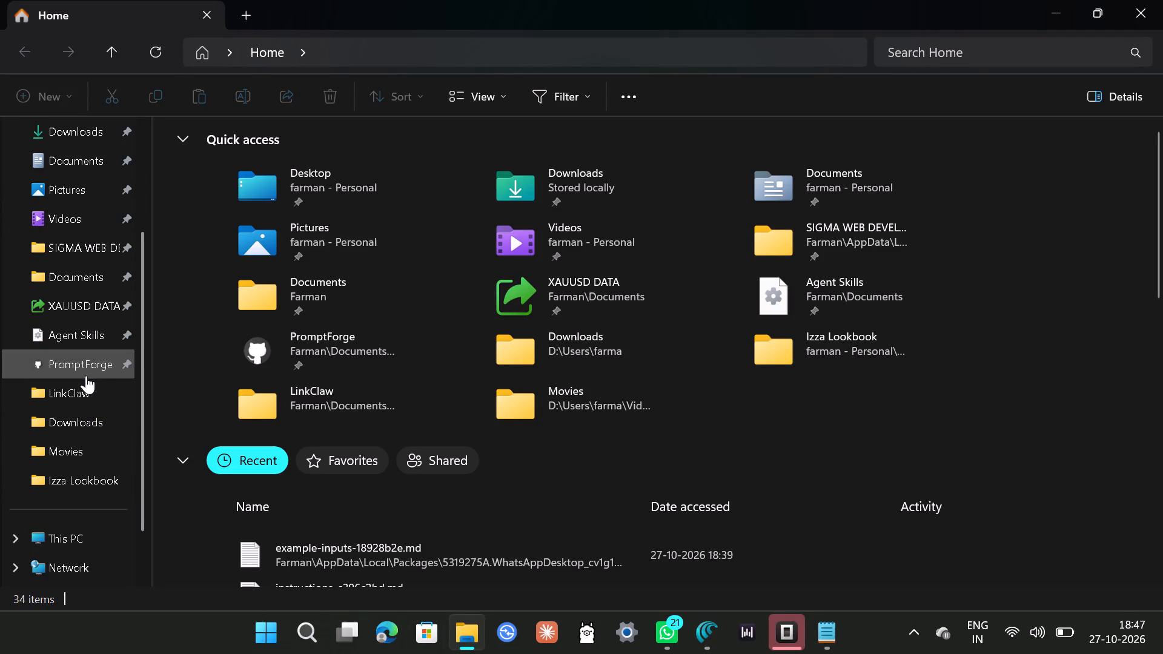
Return to the PromptBase listing and insert the DJ image from the Pictures folder into the prompt instructions.
scroll(92, 442, "down", 1)
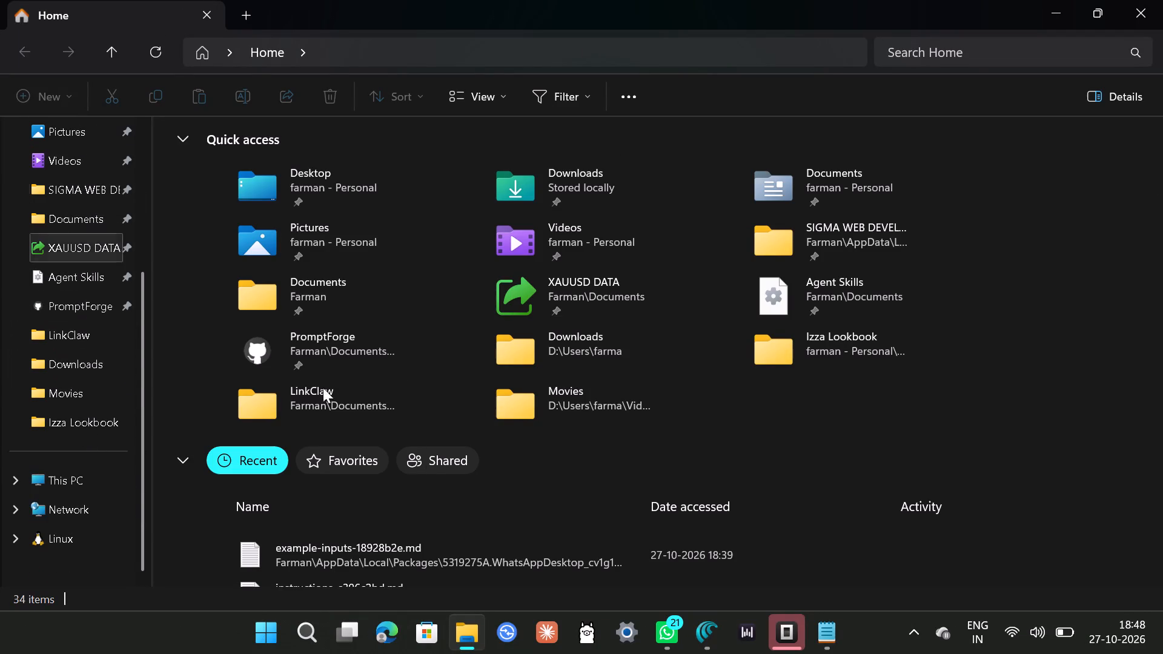
left_click(710, 633)
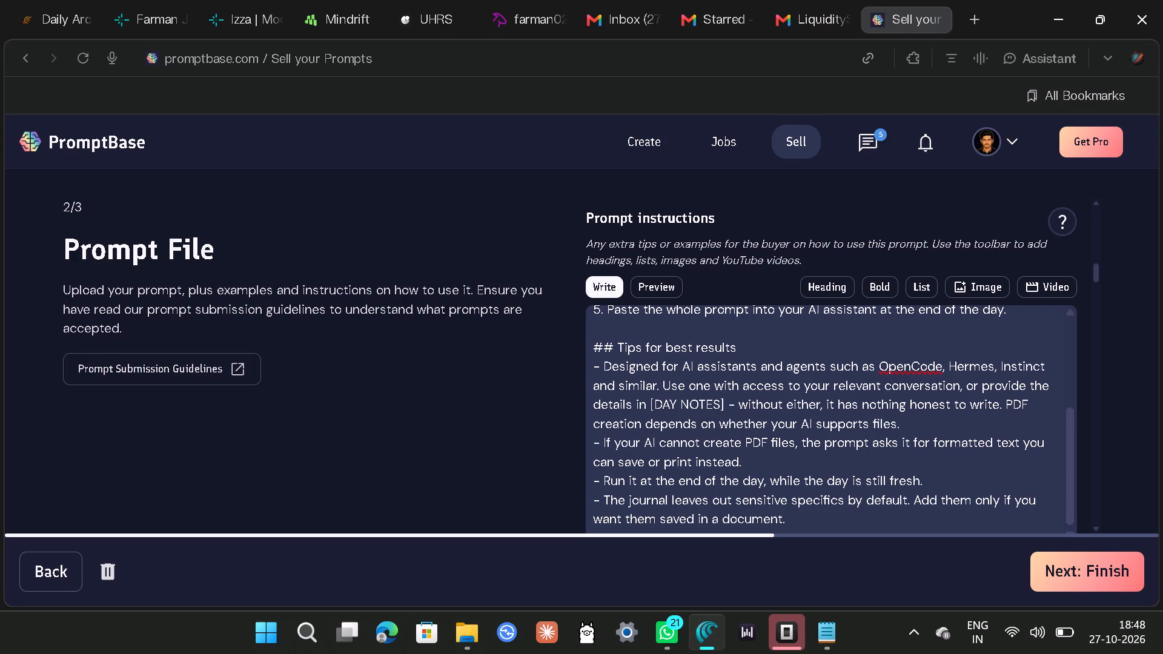
left_click(972, 289)
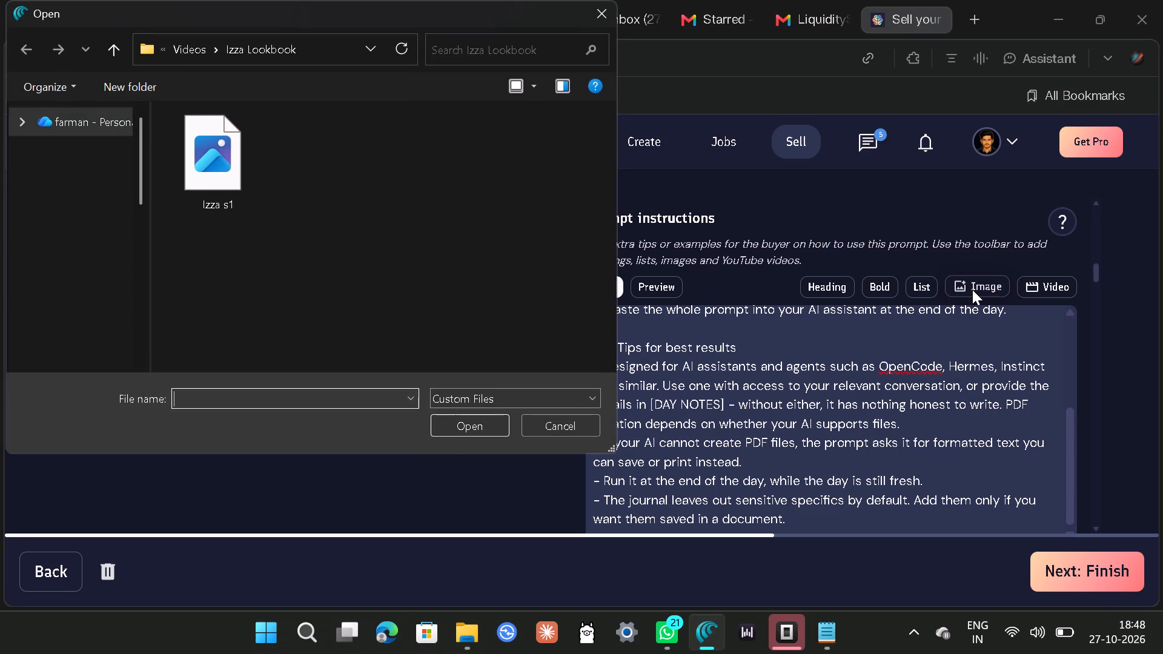
scroll(78, 296, "down", 1)
scroll(78, 193, "up", 1)
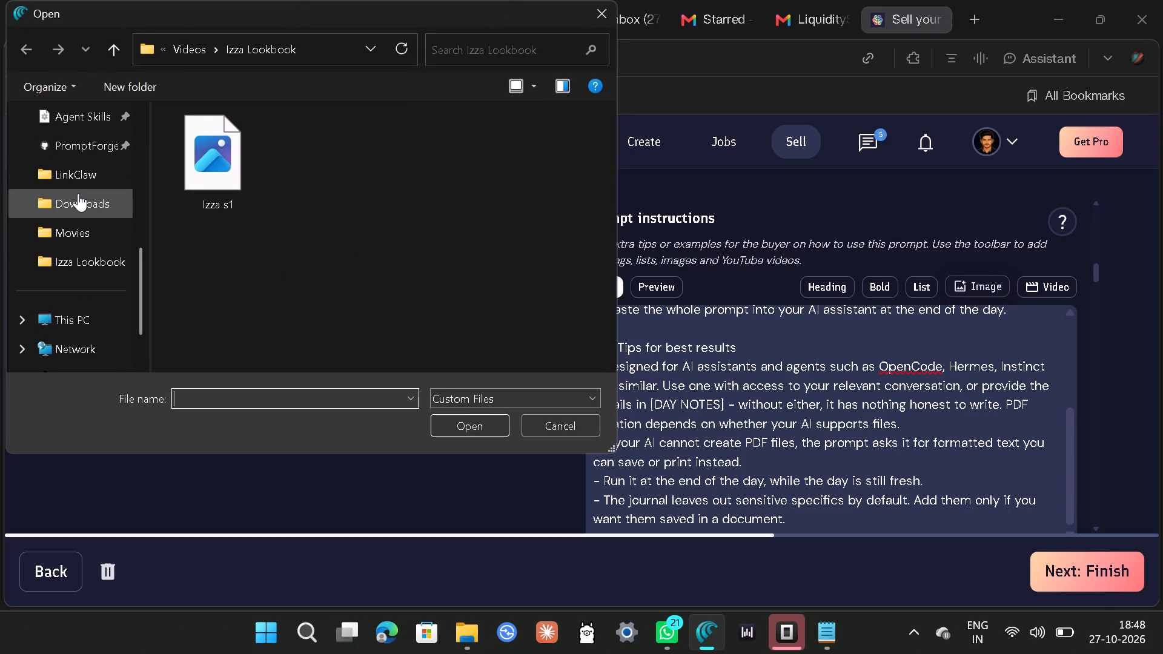
scroll(78, 193, "up", 1)
scroll(53, 193, "down", 1)
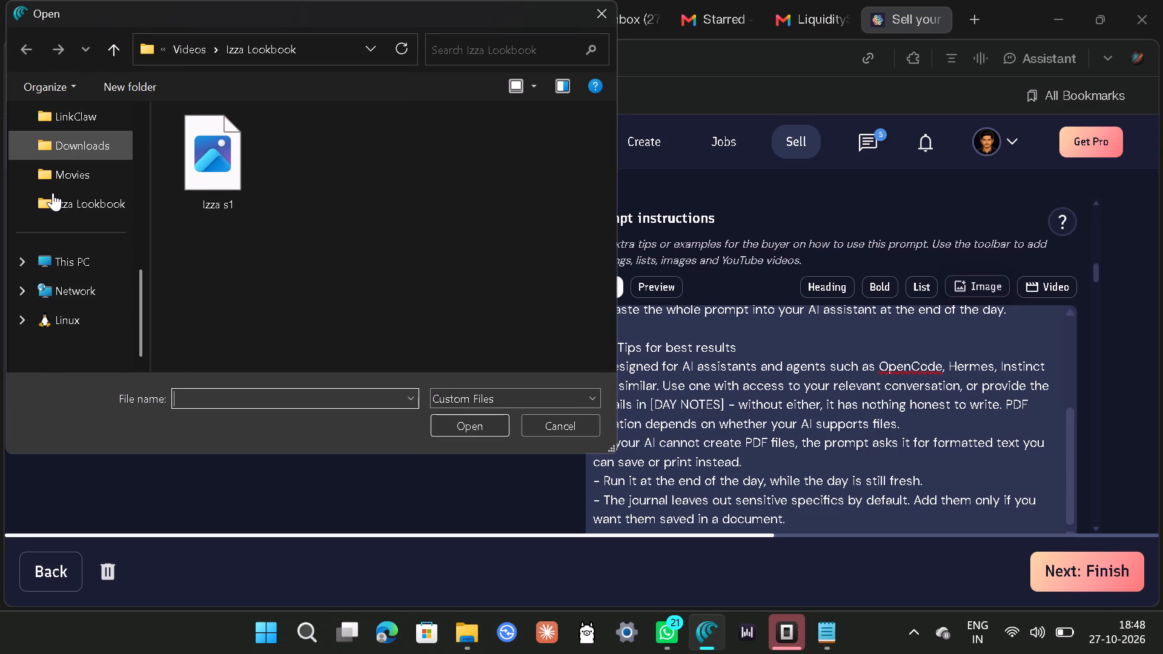
scroll(118, 194, "up", 2)
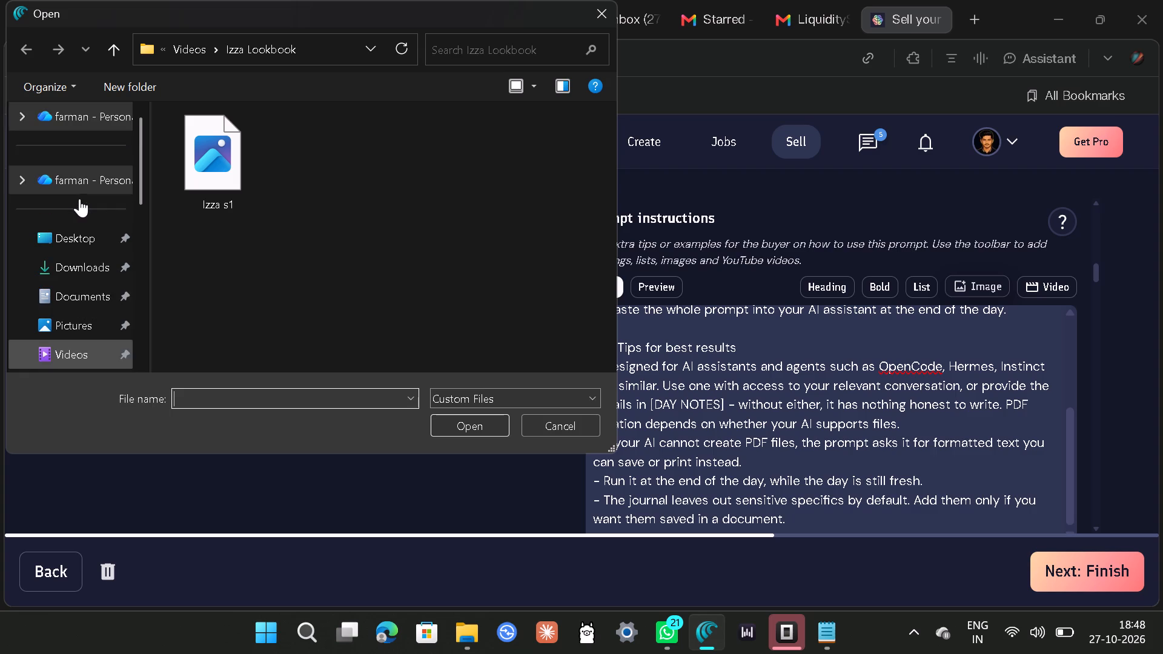
double_click(79, 330)
scroll(411, 261, "down", 7)
scroll(532, 233, "up", 1)
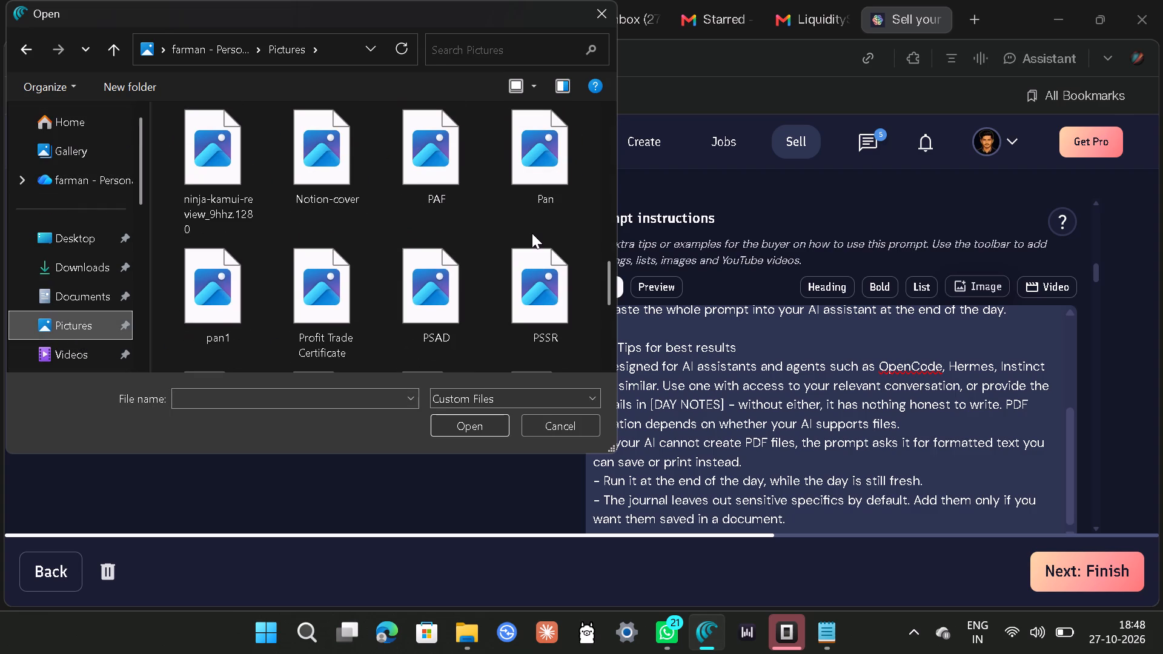
scroll(532, 233, "up", 1)
scroll(463, 237, "up", 1)
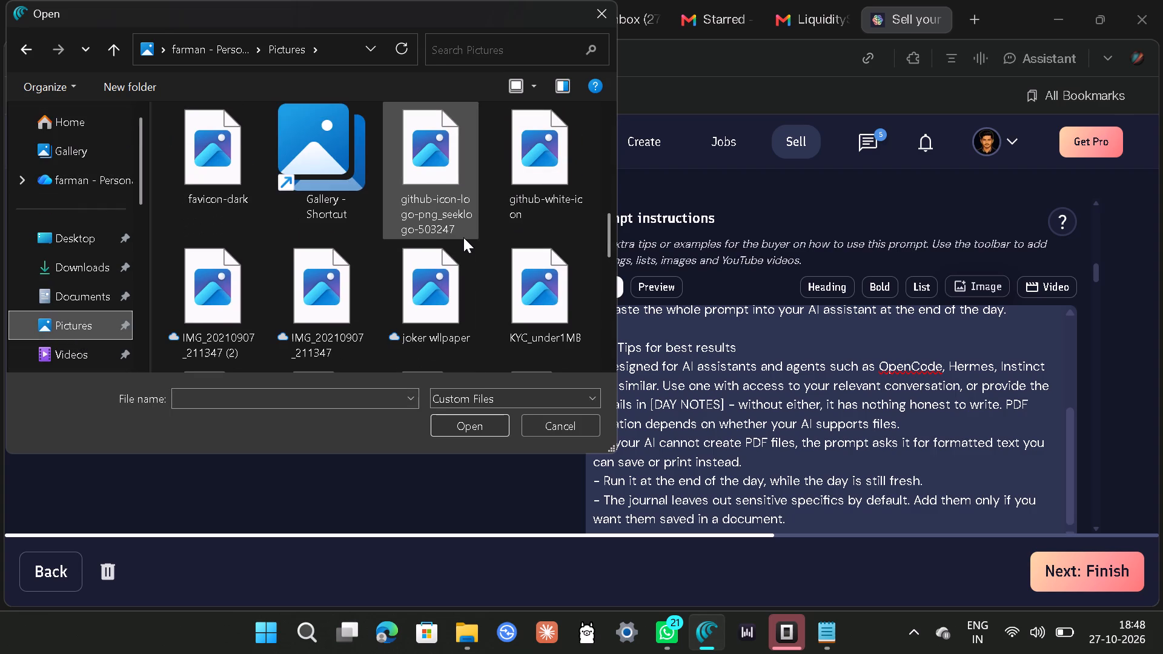
scroll(463, 237, "down", 1)
scroll(367, 193, "up", 1)
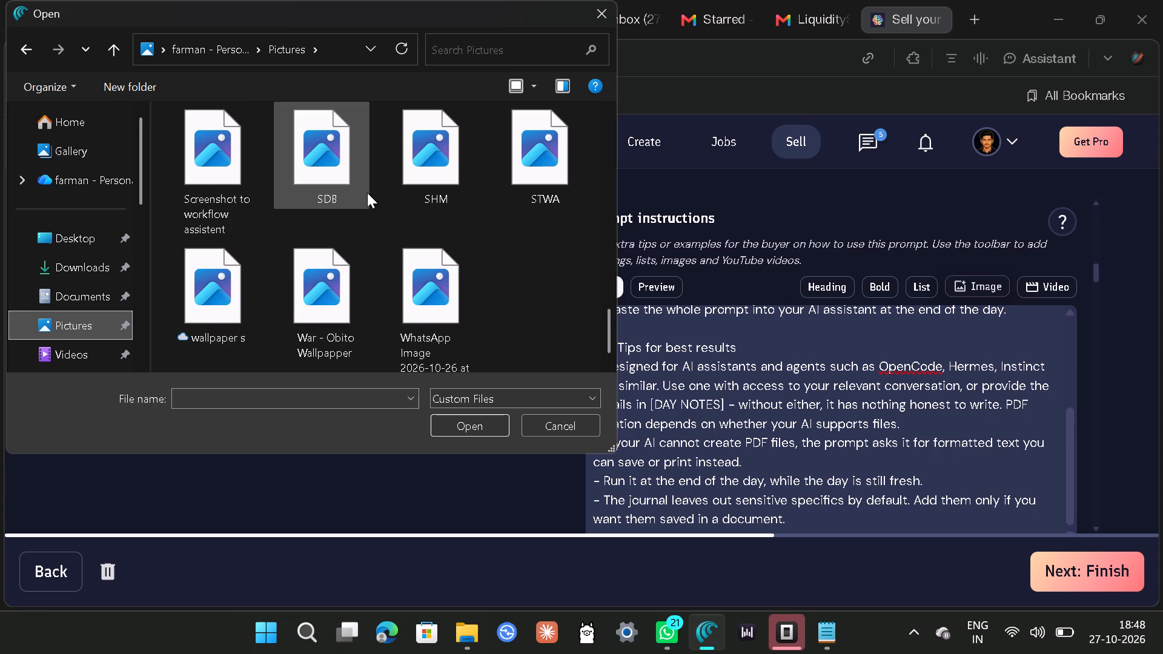
scroll(367, 193, "up", 1)
scroll(367, 193, "down", 1)
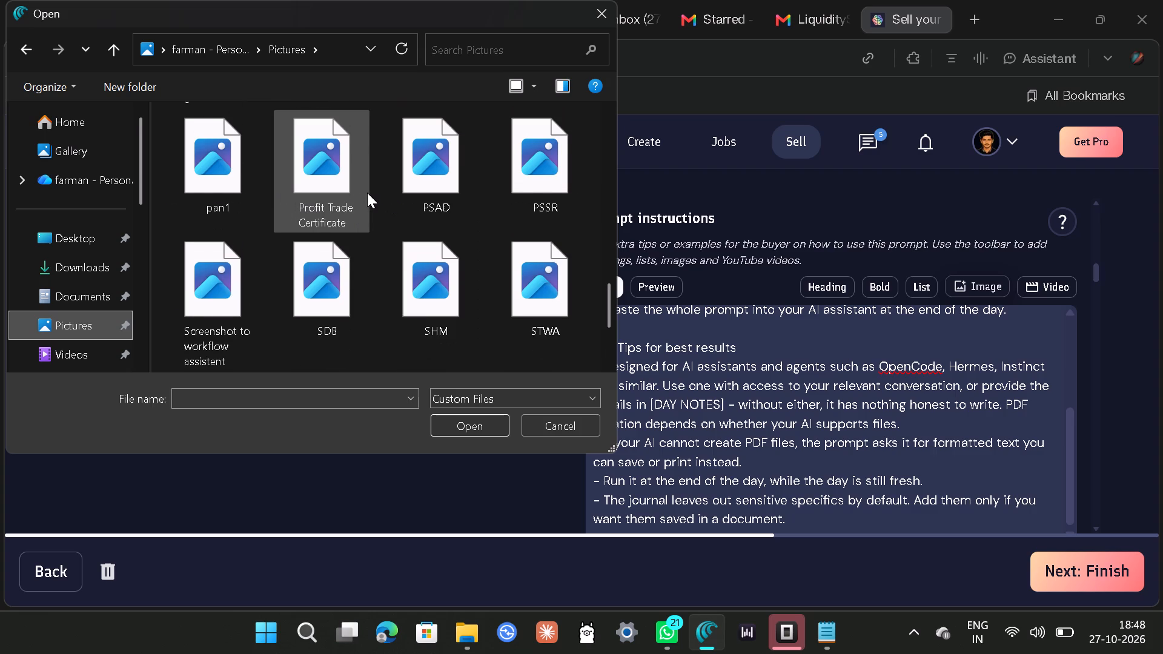
scroll(367, 193, "up", 2)
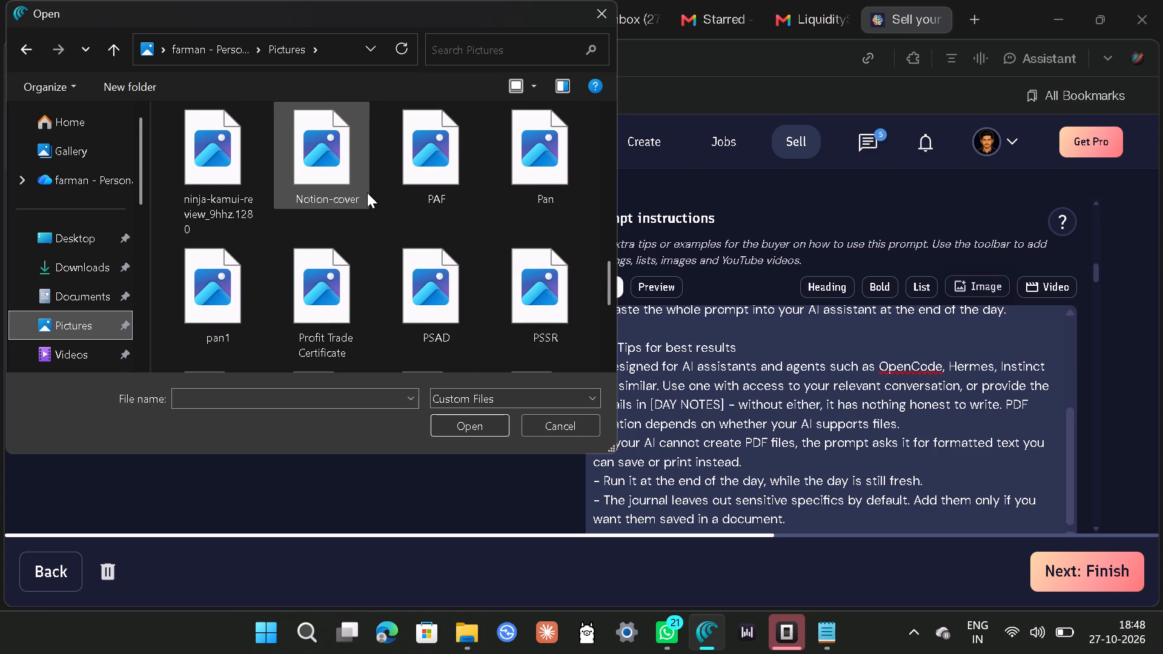
scroll(385, 199, "up", 2)
scroll(385, 199, "down", 1)
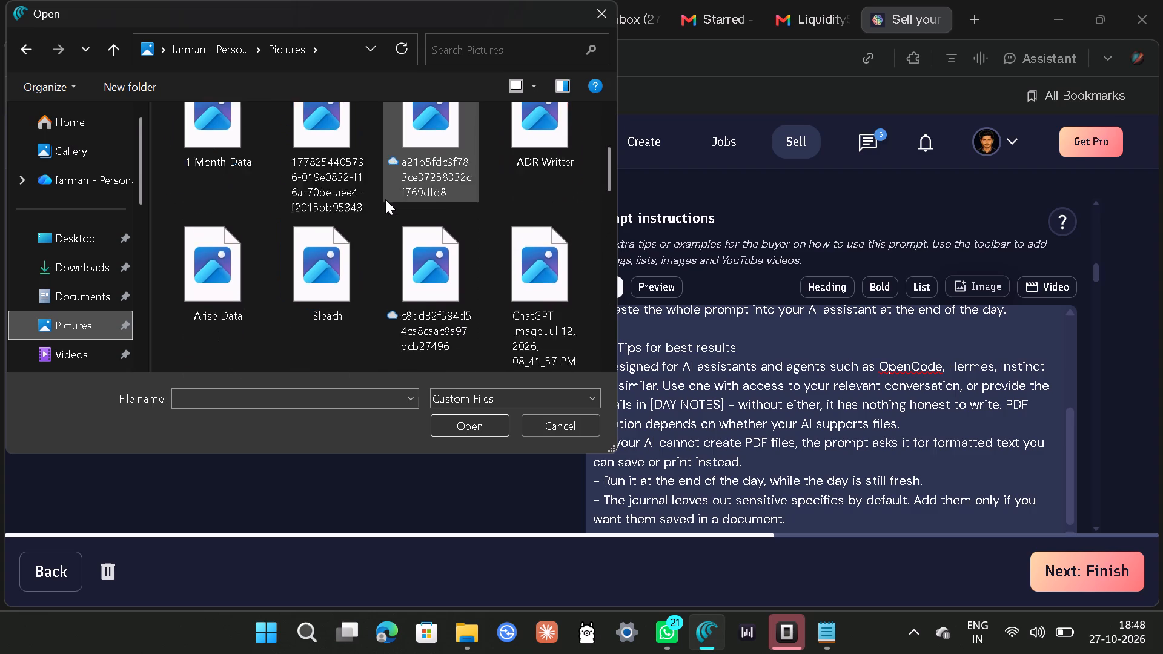
scroll(385, 199, "down", 5)
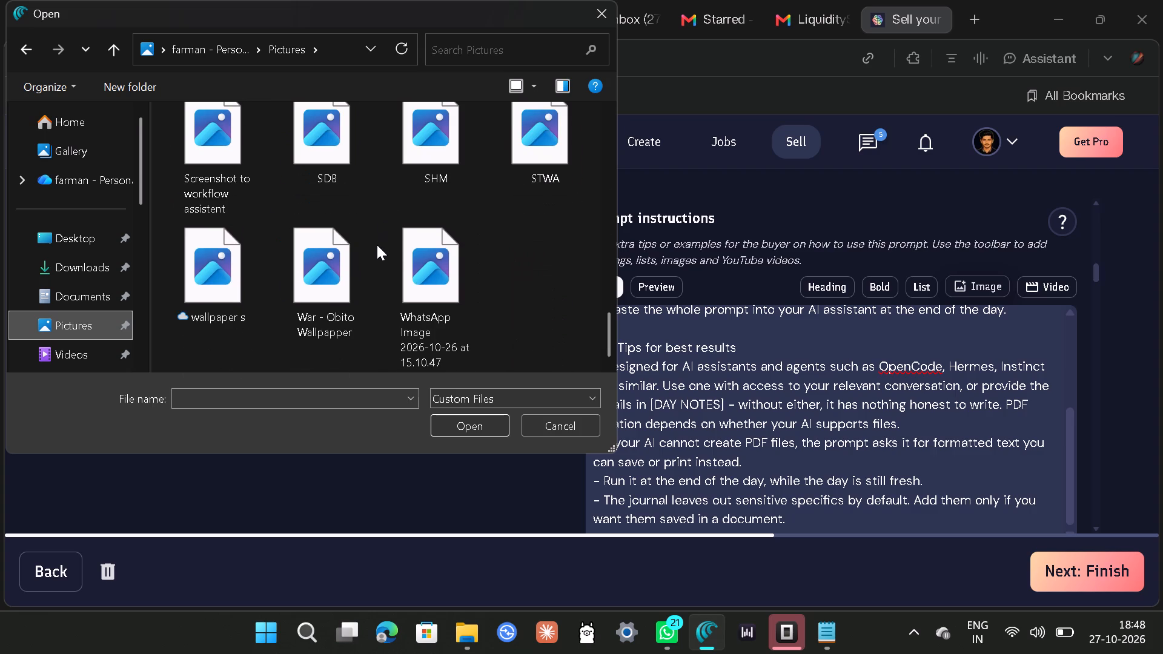
scroll(377, 256, "up", 1)
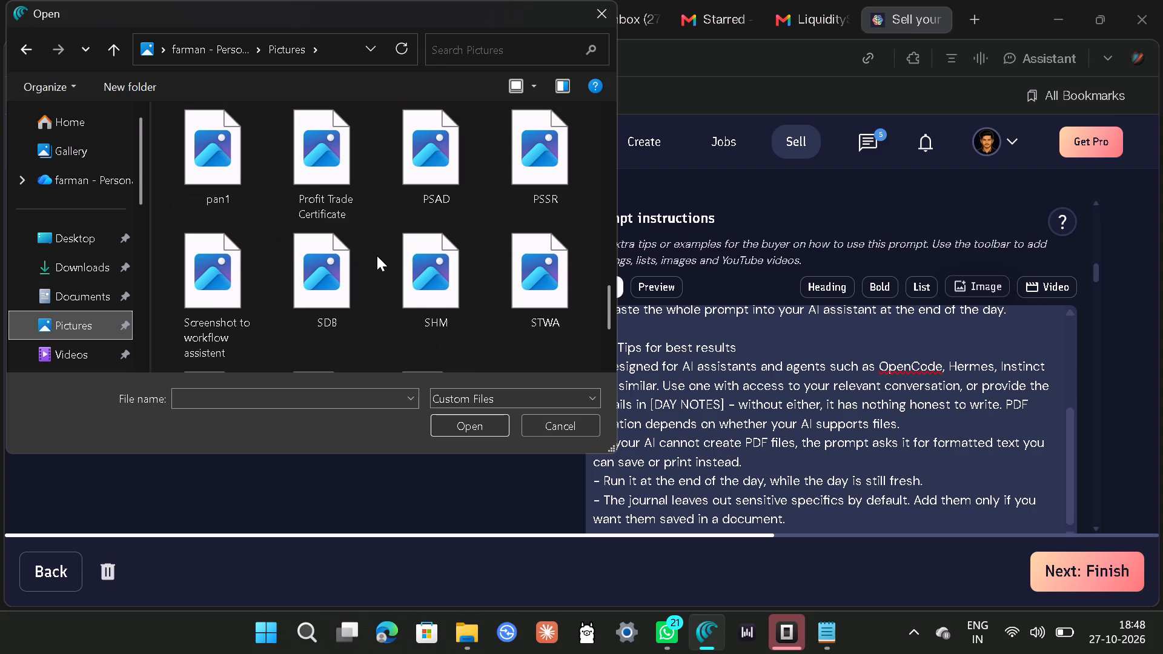
scroll(377, 256, "up", 2)
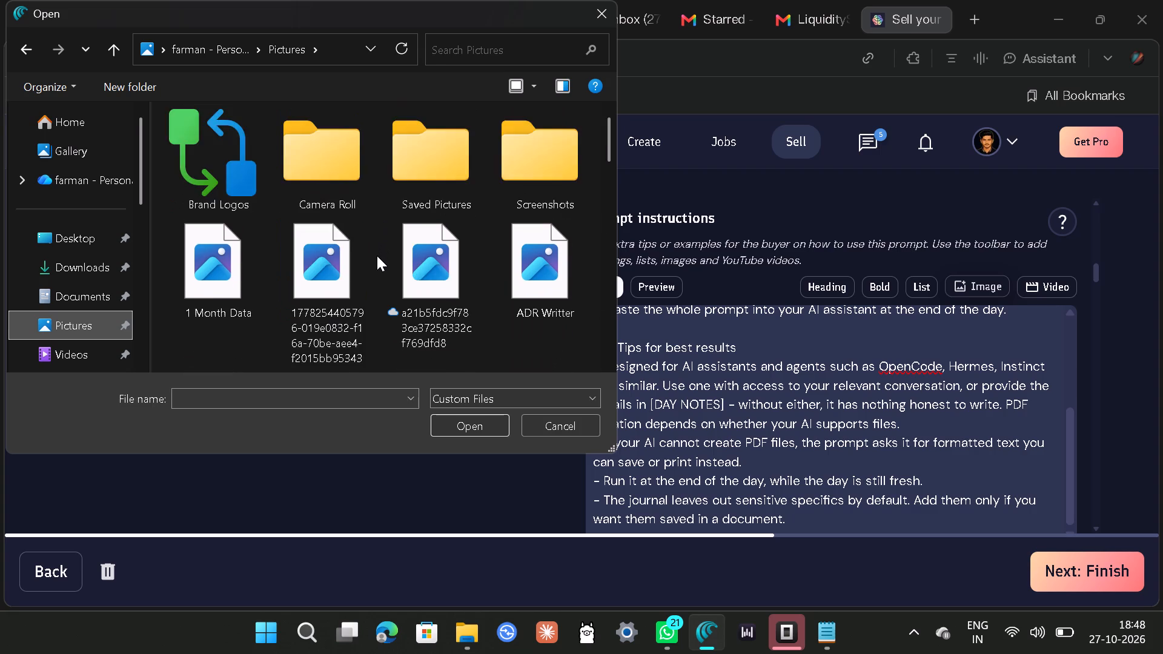
scroll(377, 256, "down", 1)
scroll(377, 194, "up", 1)
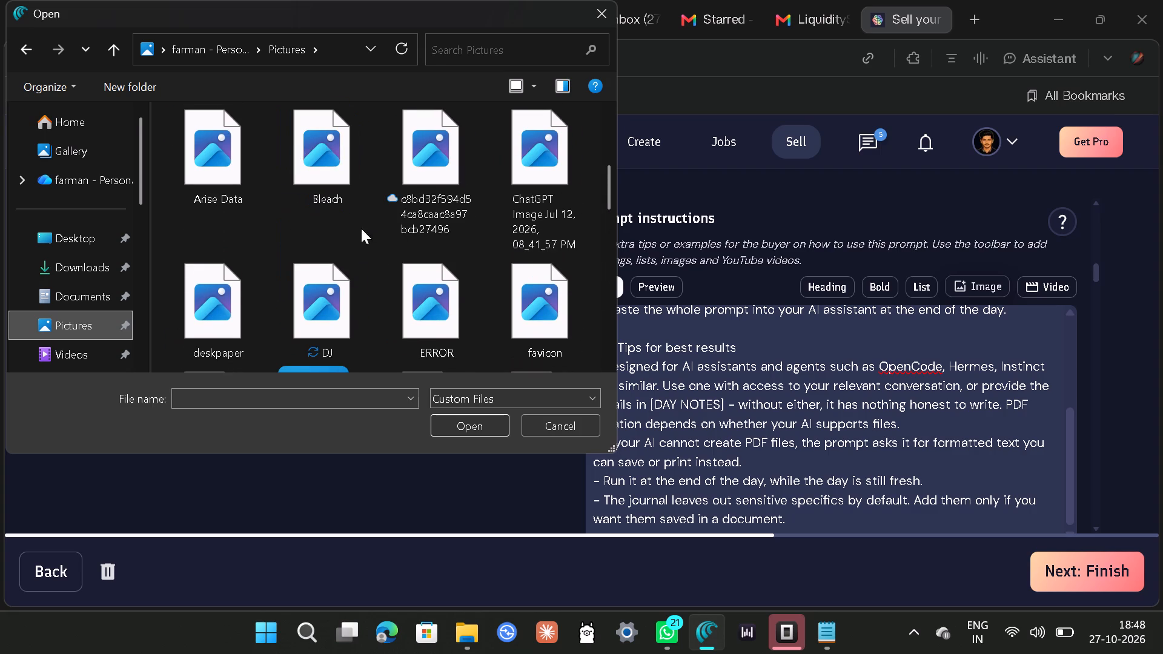
left_click(323, 288)
left_click(456, 431)
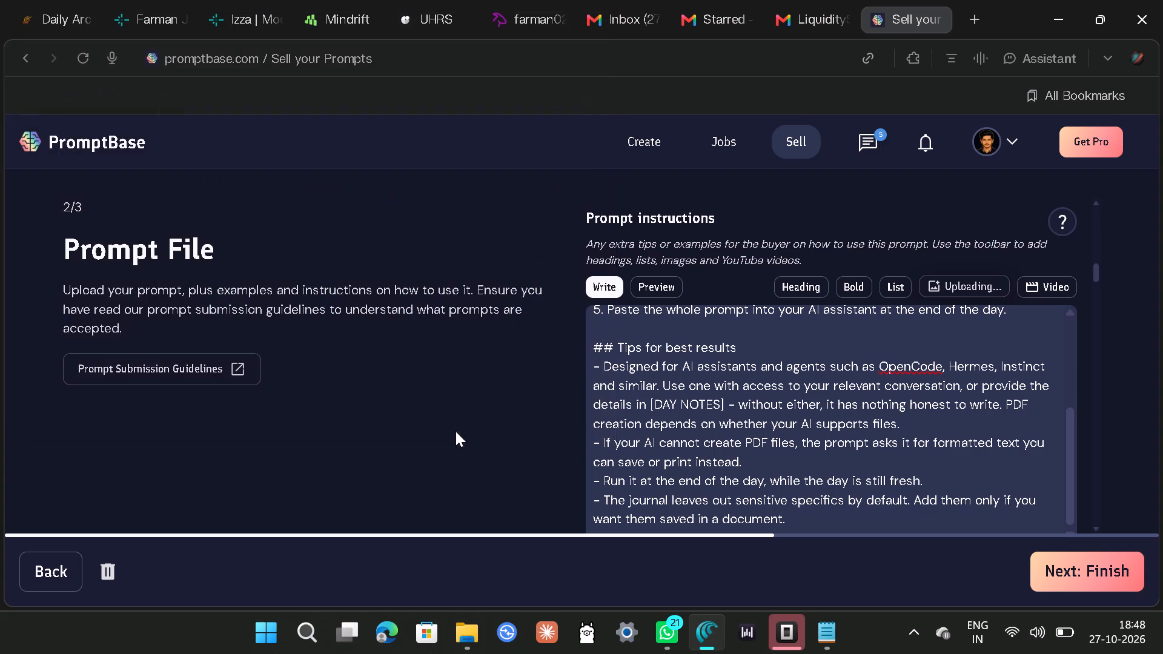
scroll(761, 391, "down", 1)
scroll(761, 391, "up", 2)
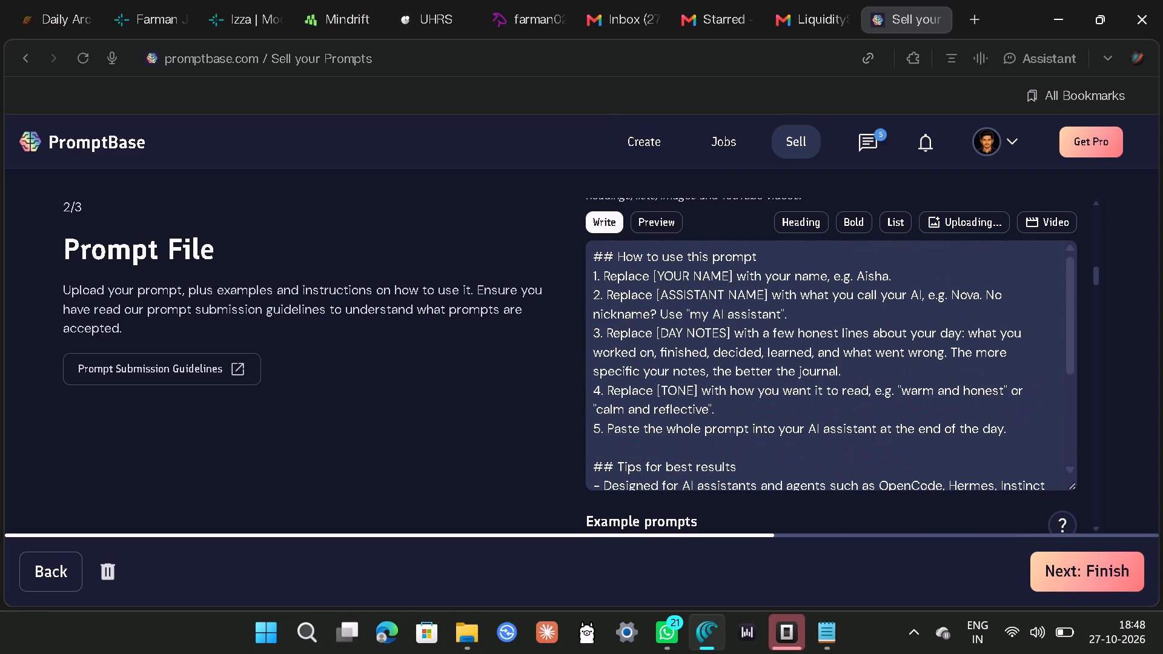
scroll(761, 391, "down", 2)
scroll(761, 391, "up", 1)
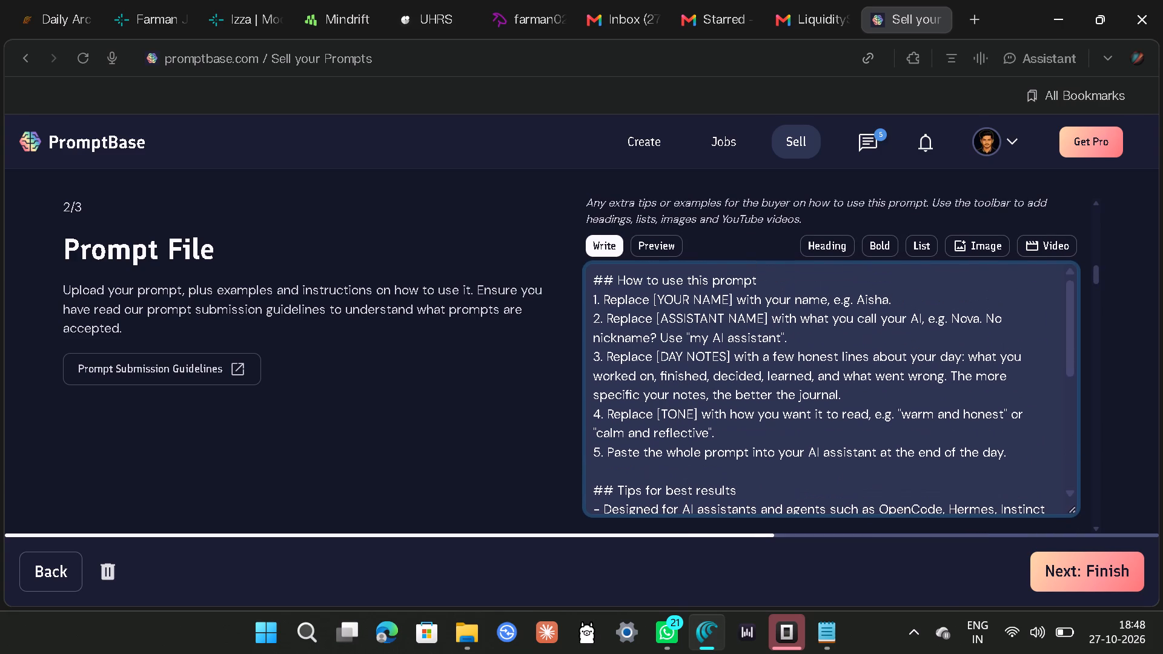
scroll(790, 366, "right", 1)
scroll(790, 366, "down", 2)
scroll(790, 366, "up", 2)
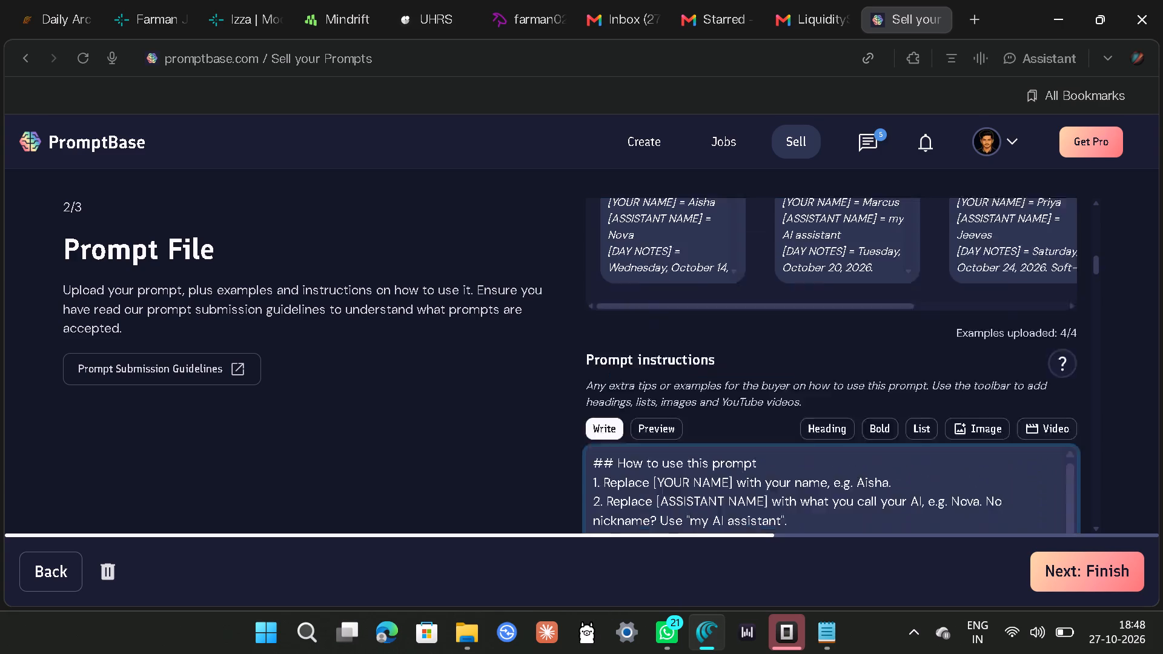
scroll(790, 366, "down", 2)
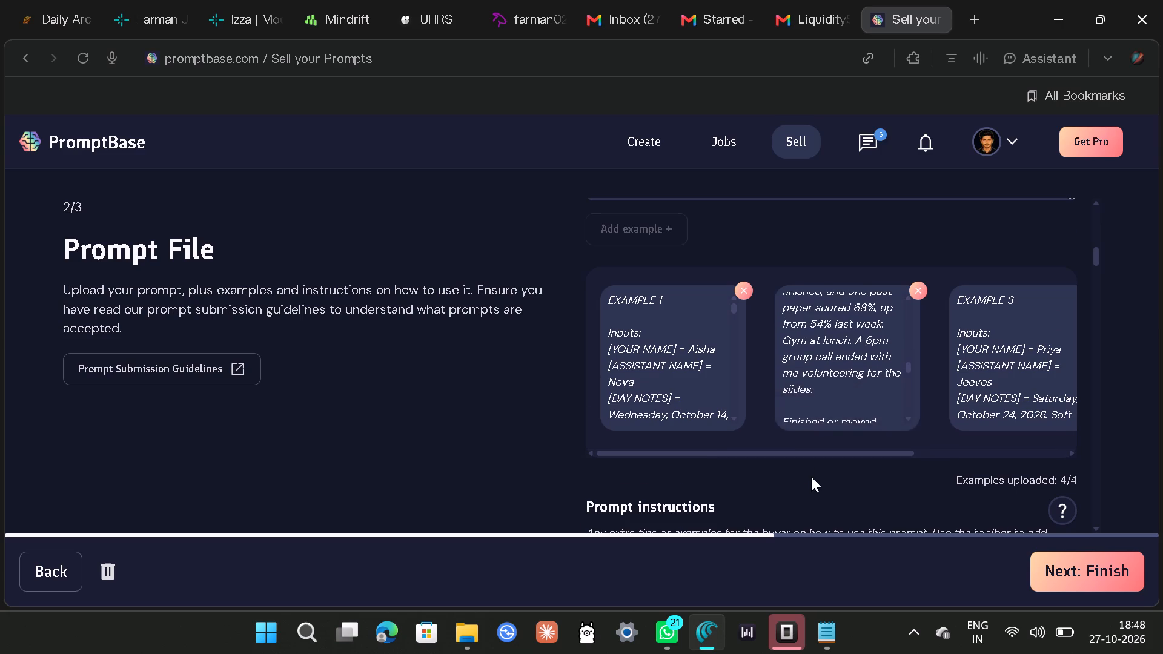
scroll(811, 477, "down", 6)
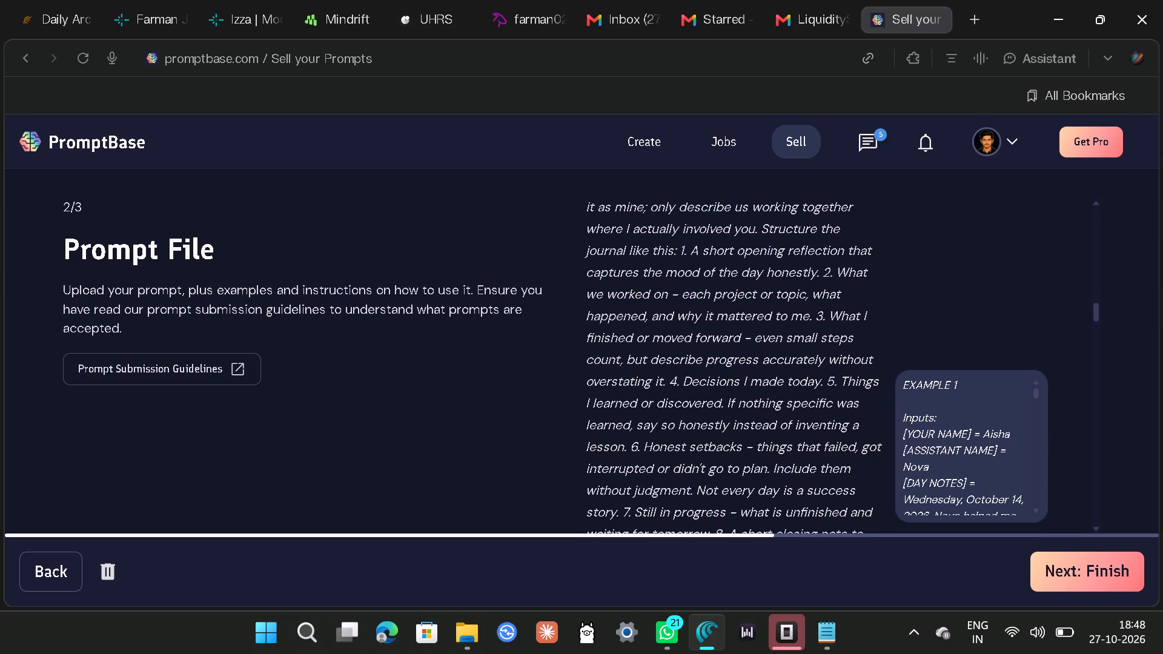
scroll(834, 409, "up", 7)
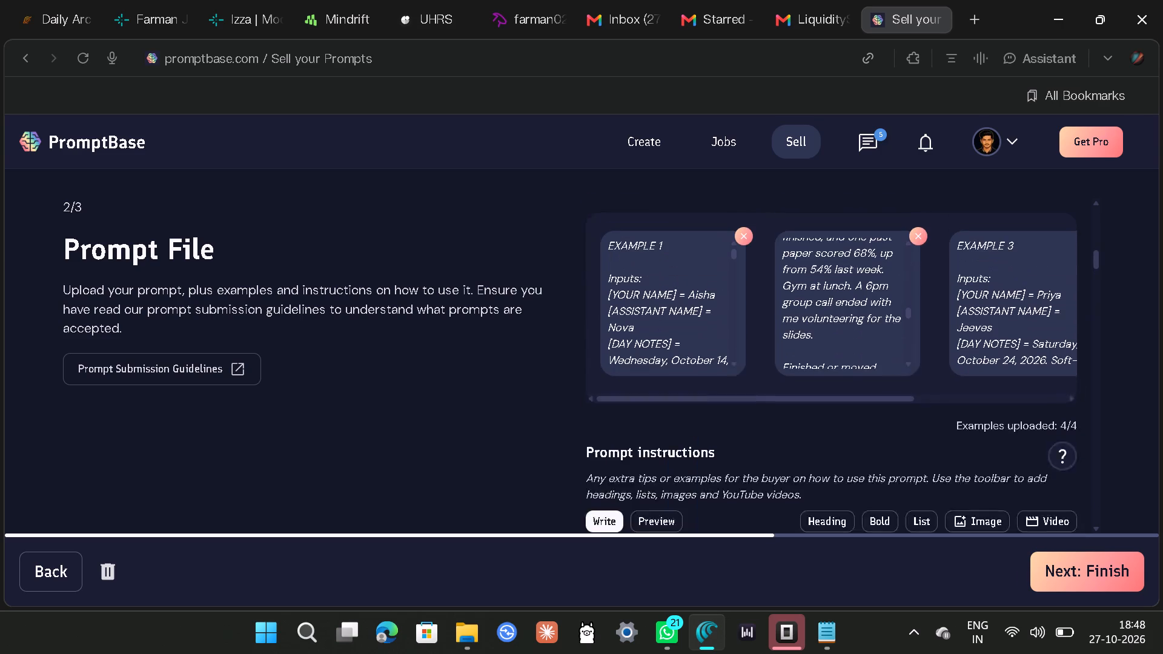
scroll(834, 409, "up", 1)
scroll(834, 409, "down", 4)
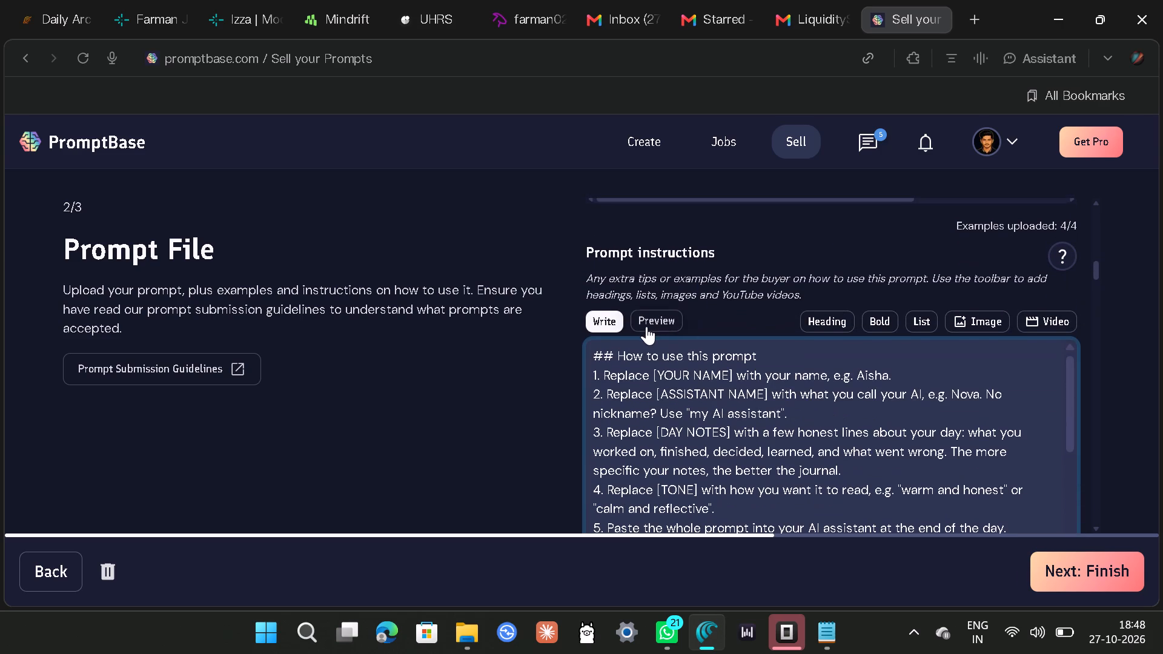
Preview the formatted prompt instructions and examine the usage steps, the tips and the embedded sample journal image.
left_click(646, 326)
scroll(775, 444, "down", 1)
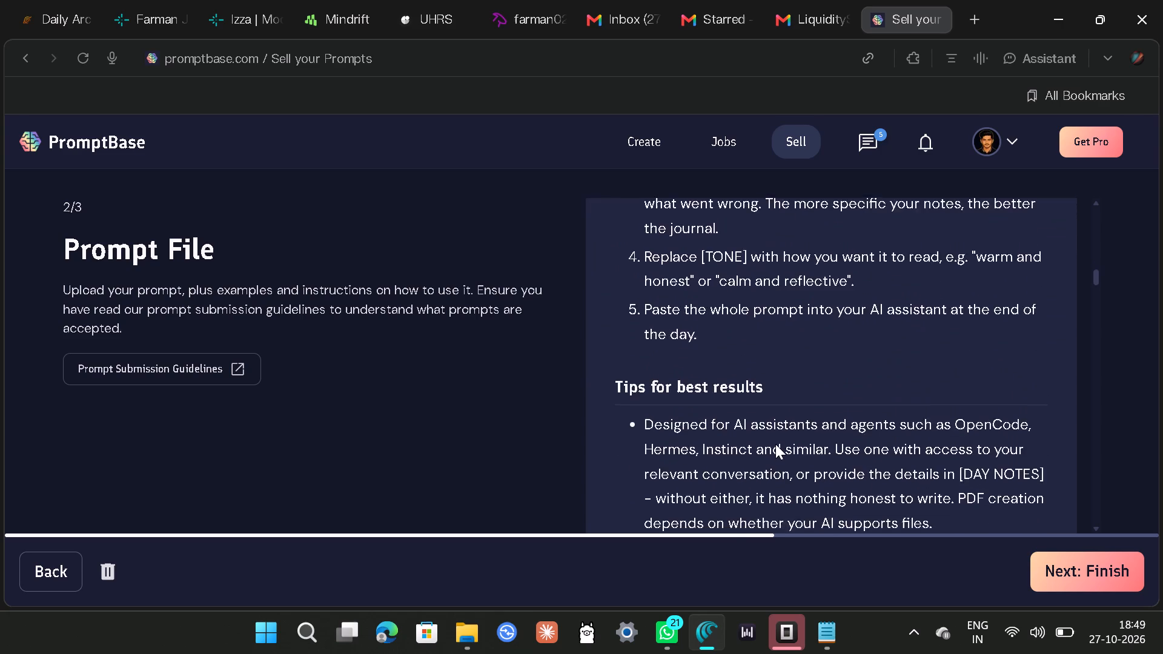
scroll(775, 444, "down", 1)
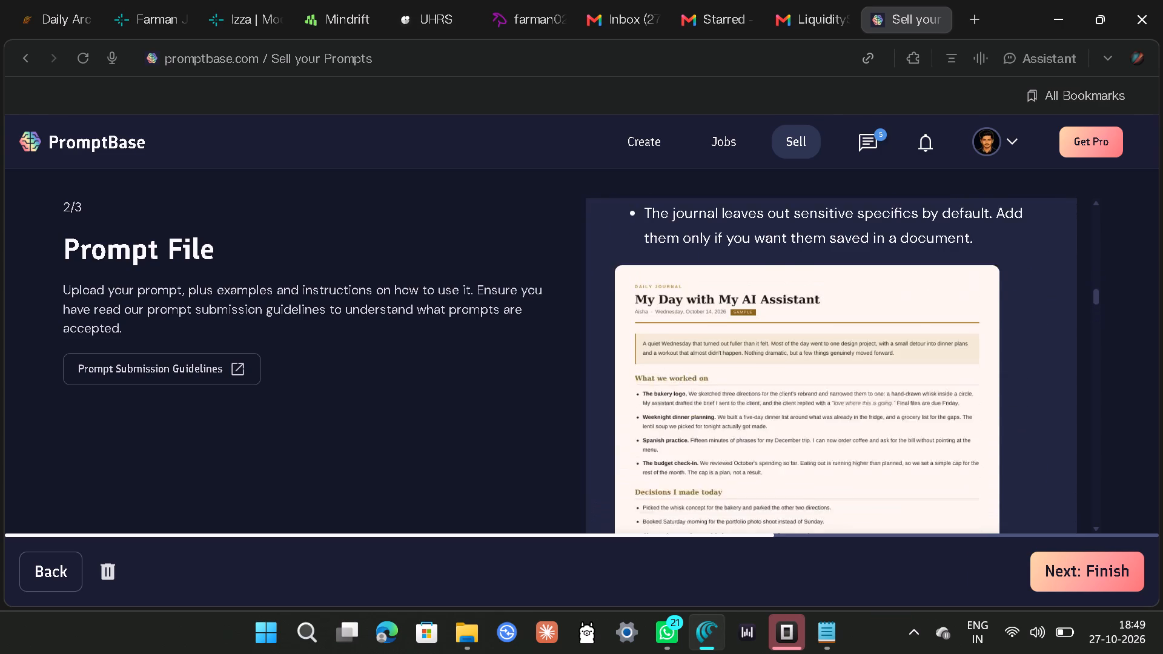
scroll(775, 444, "down", 1)
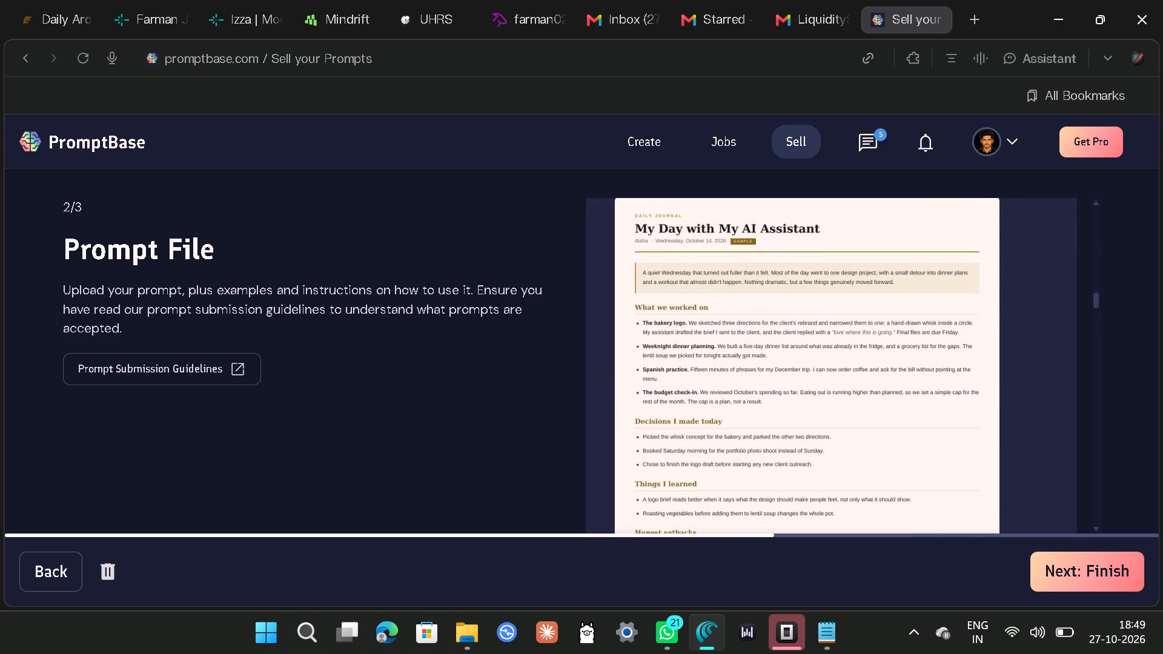
scroll(775, 444, "down", 1)
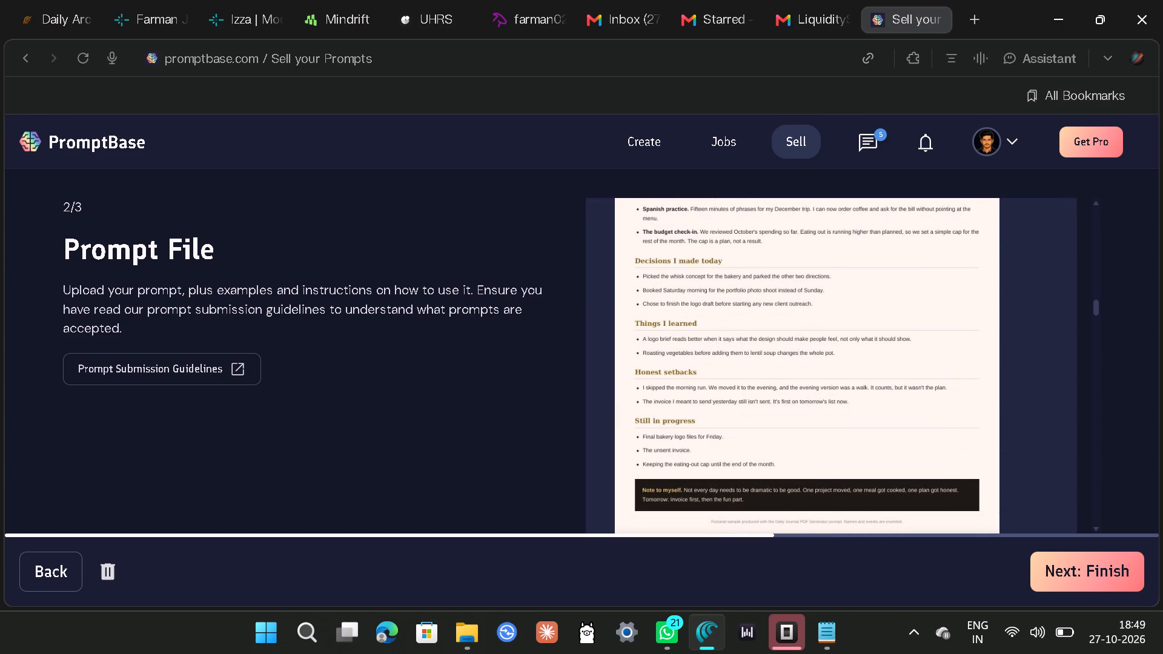
scroll(775, 444, "down", 1)
scroll(775, 444, "right", 2)
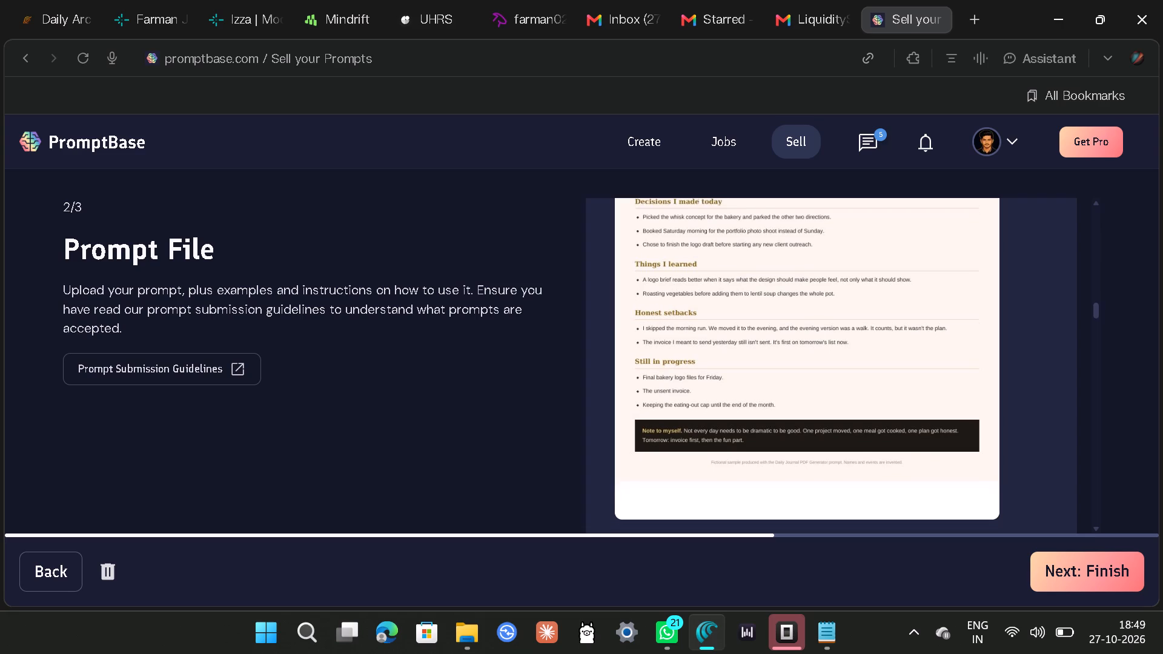
scroll(775, 444, "right", 2)
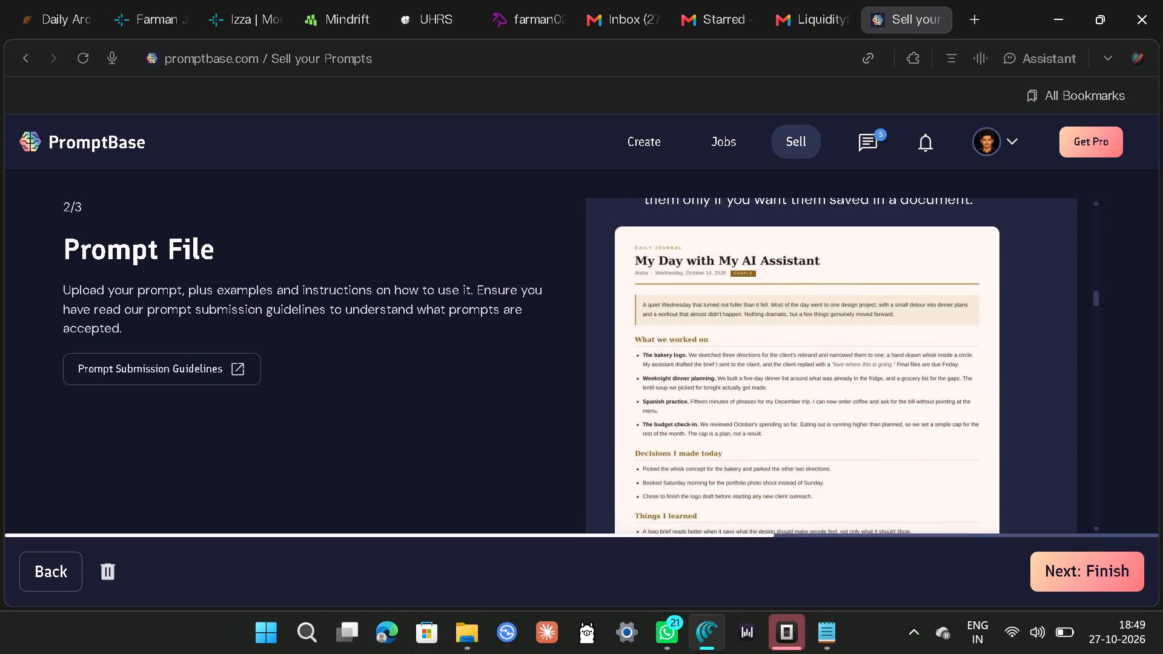
scroll(775, 444, "right", 2)
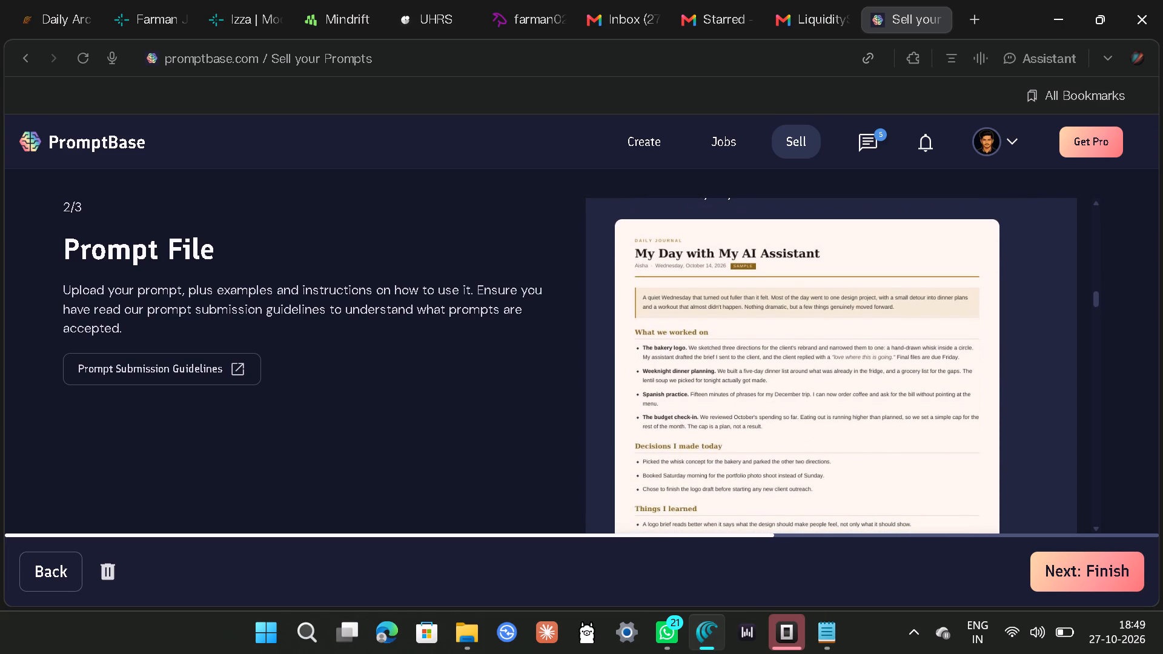
scroll(775, 444, "right", 2)
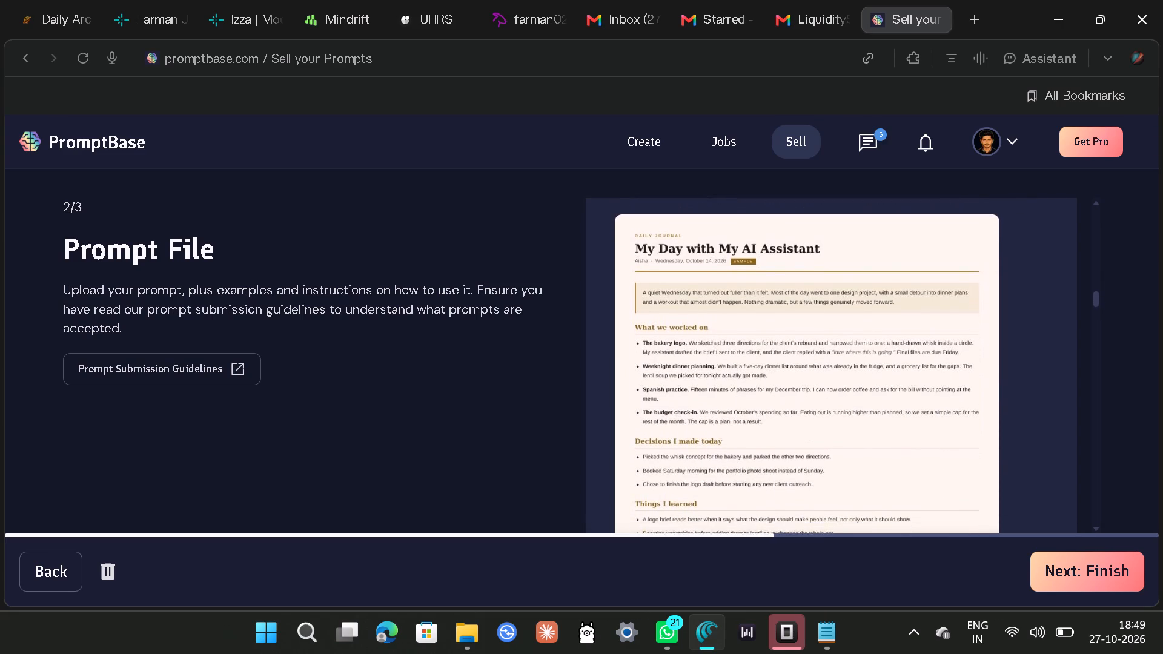
scroll(775, 444, "right", 1)
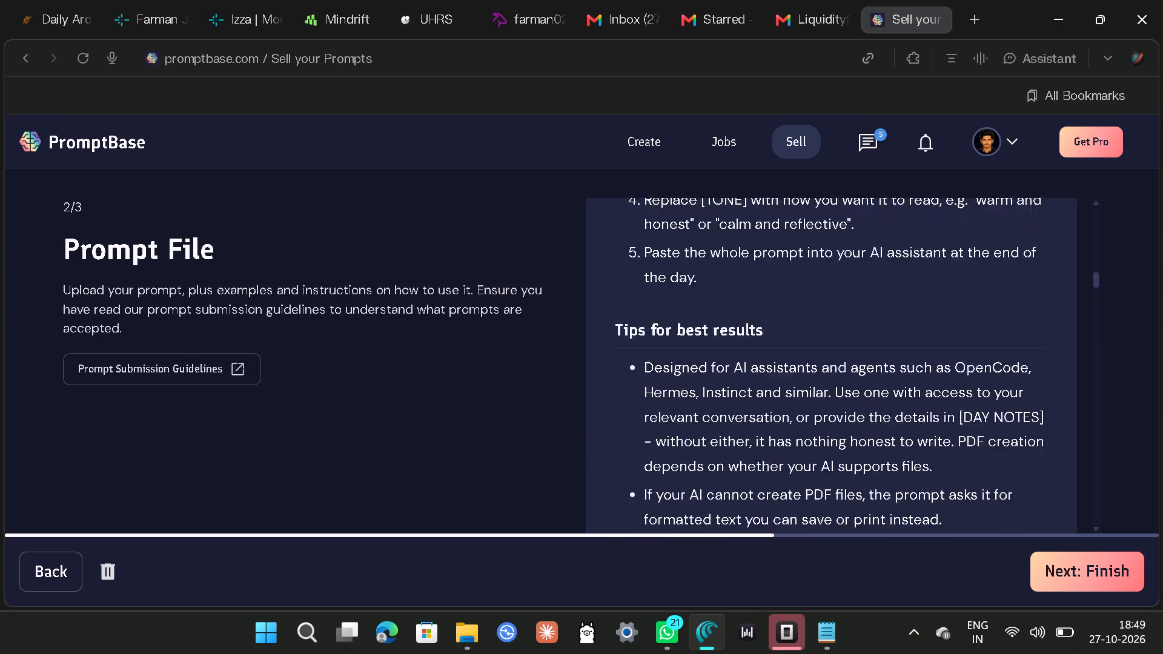
scroll(775, 444, "right", 1)
scroll(769, 414, "down", 1)
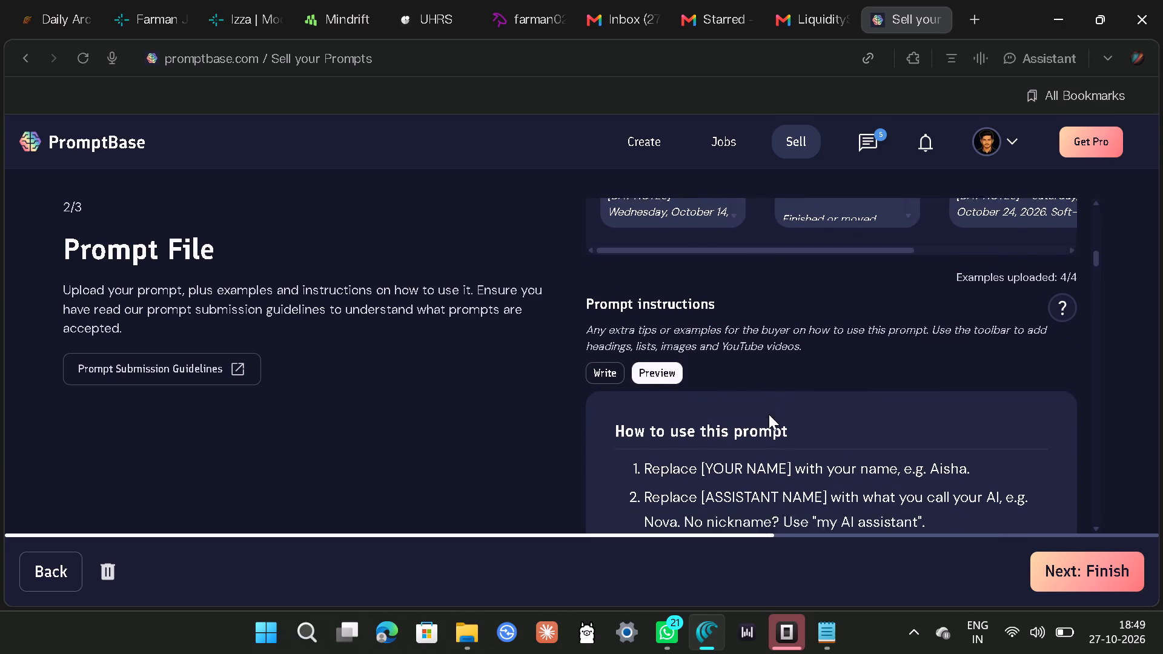
scroll(769, 414, "down", 4)
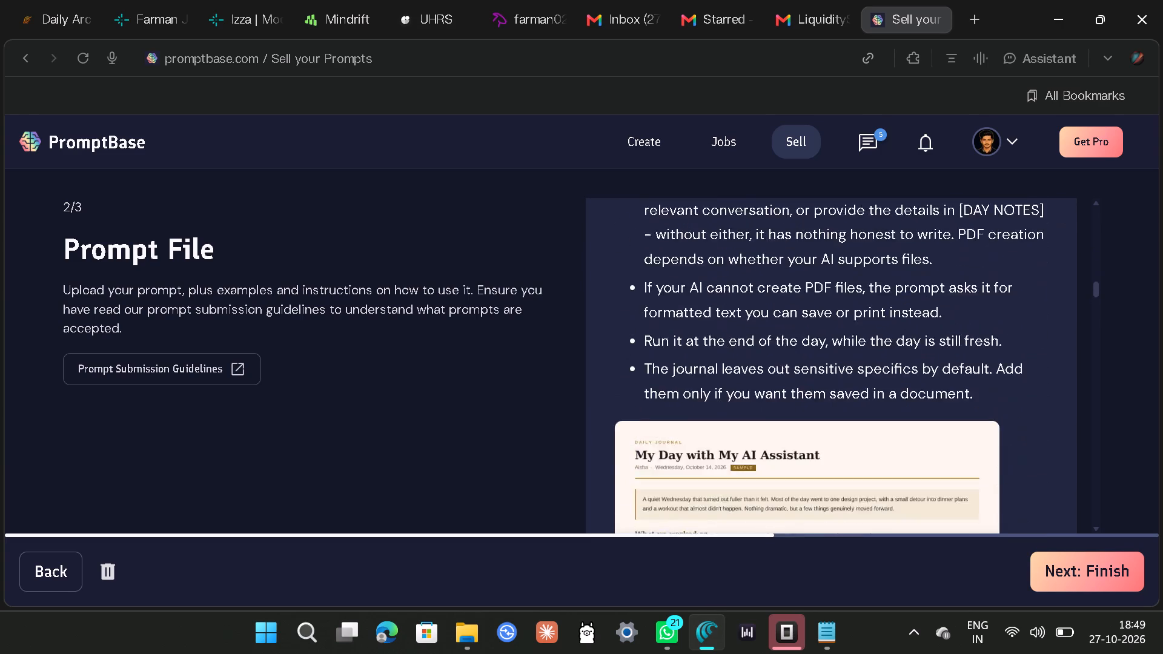
scroll(769, 414, "down", 1)
scroll(769, 414, "up", 2)
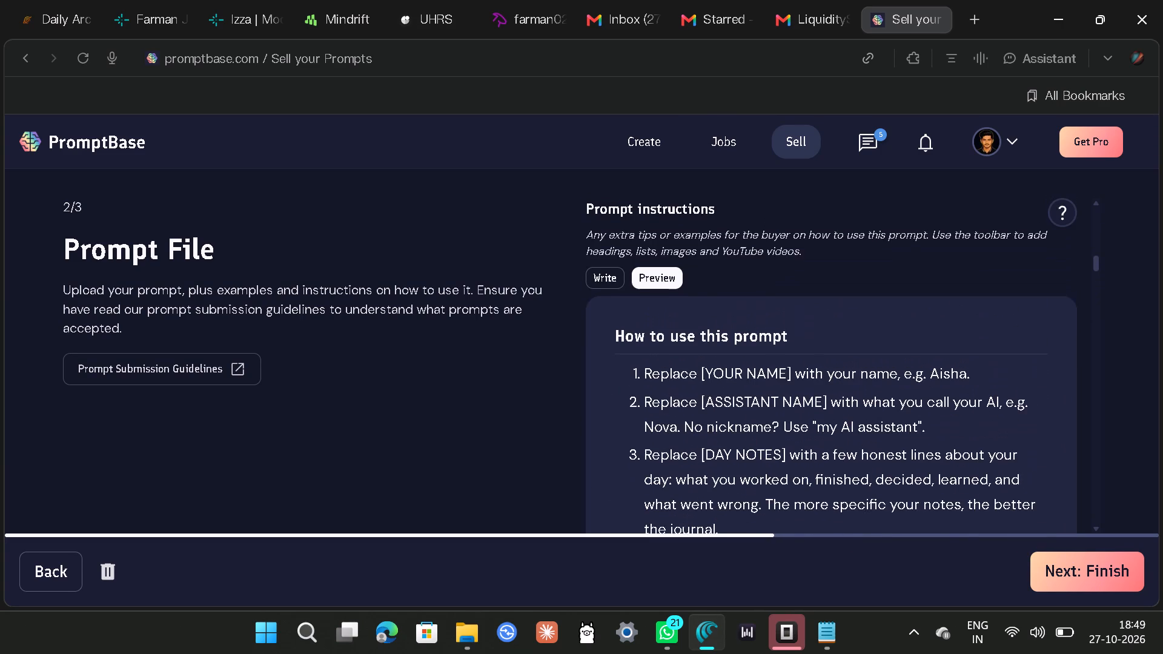
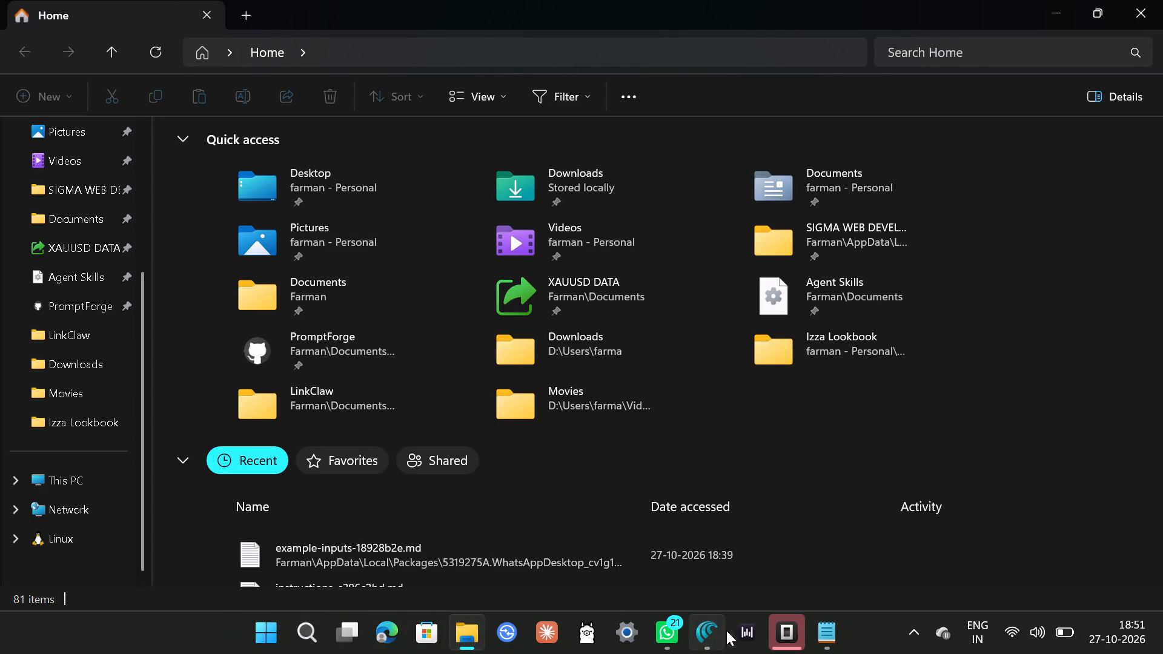
Switch to the PromptBase listing in the Comet browser and return the prompt instructions from preview to the editable text.
left_click(694, 634)
left_click(890, 15)
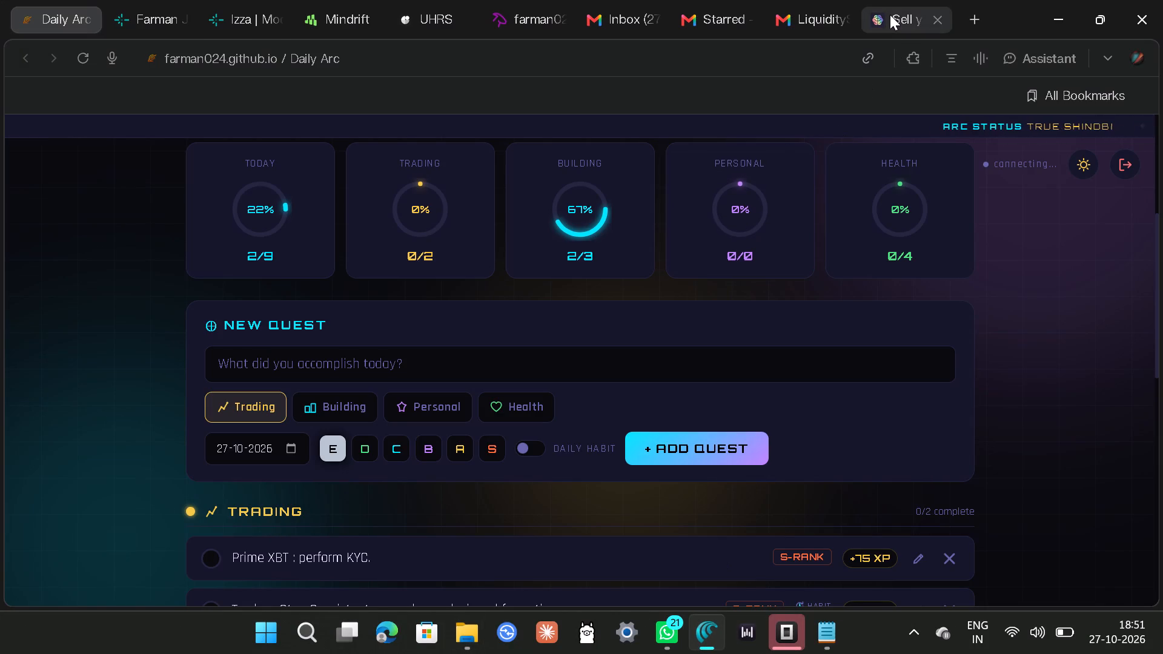
scroll(944, 270, "up", 3)
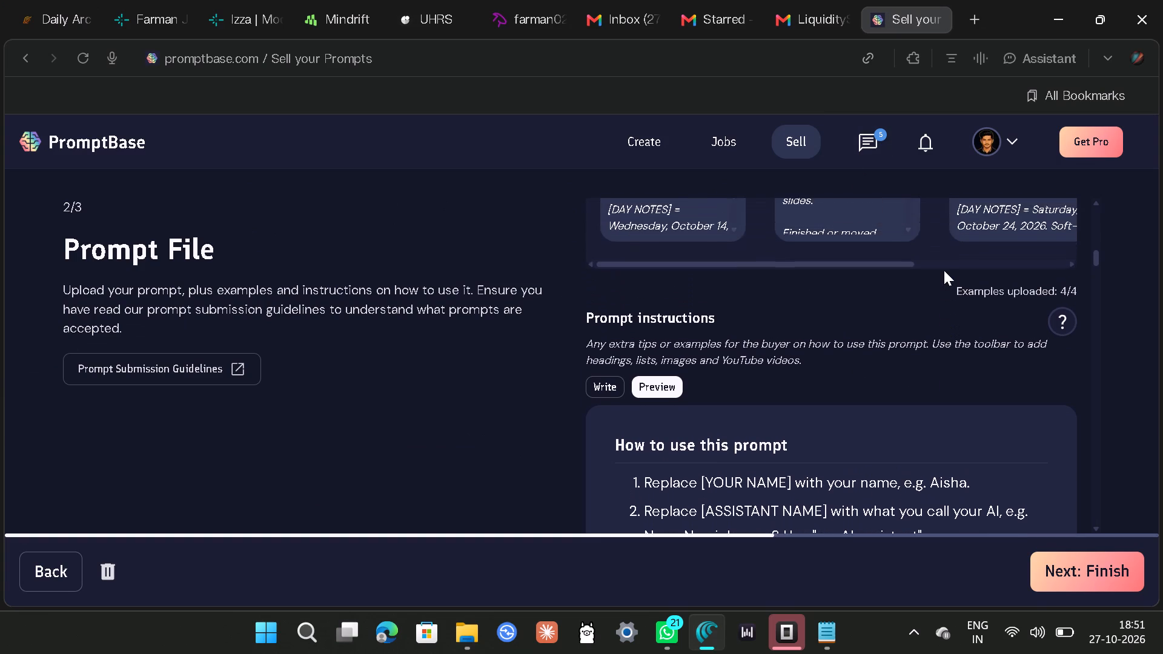
scroll(944, 270, "up", 1)
scroll(944, 270, "down", 1)
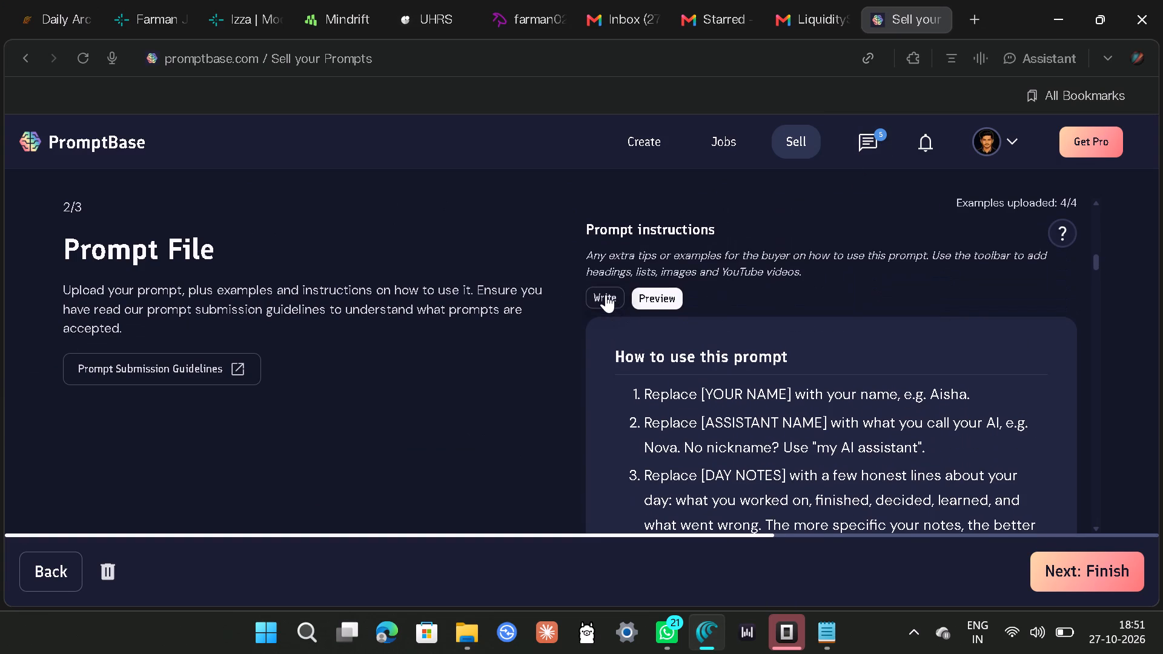
left_click(606, 294)
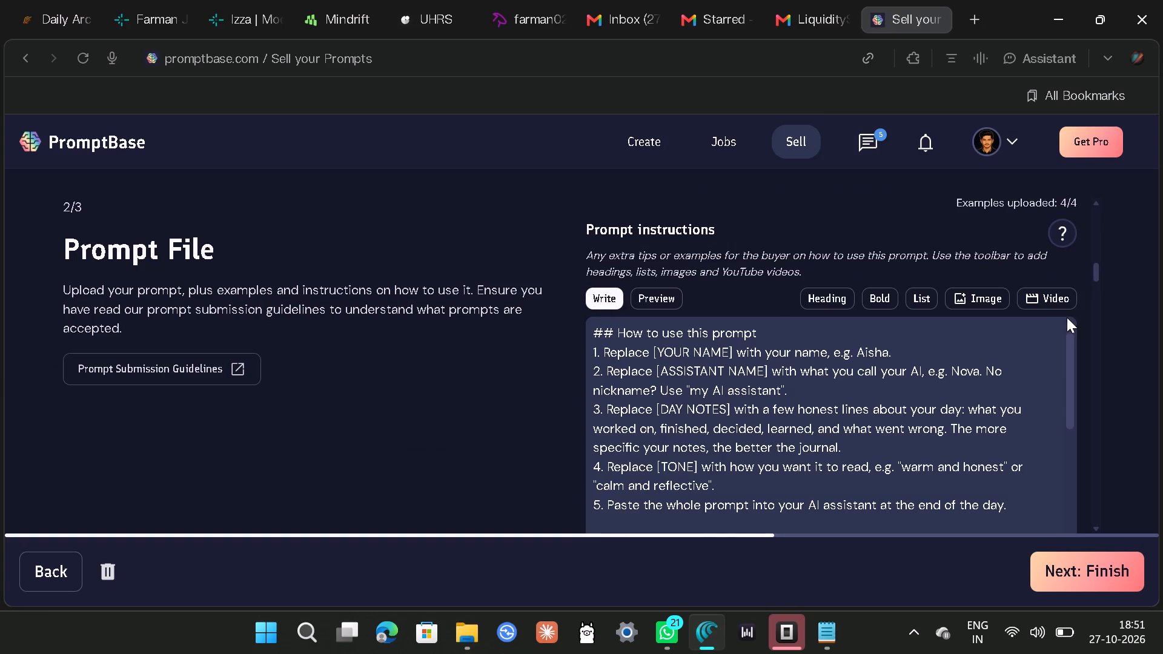
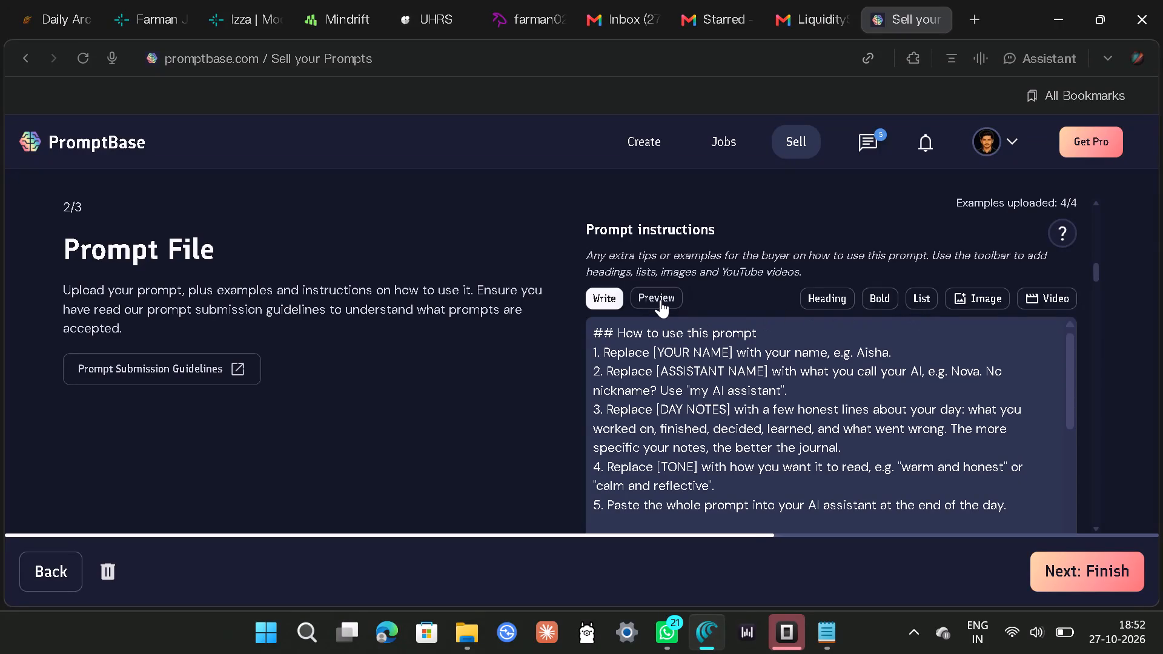
Preview the prompt instructions and enlarge the embedded sample journal image to examine it.
left_click(660, 300)
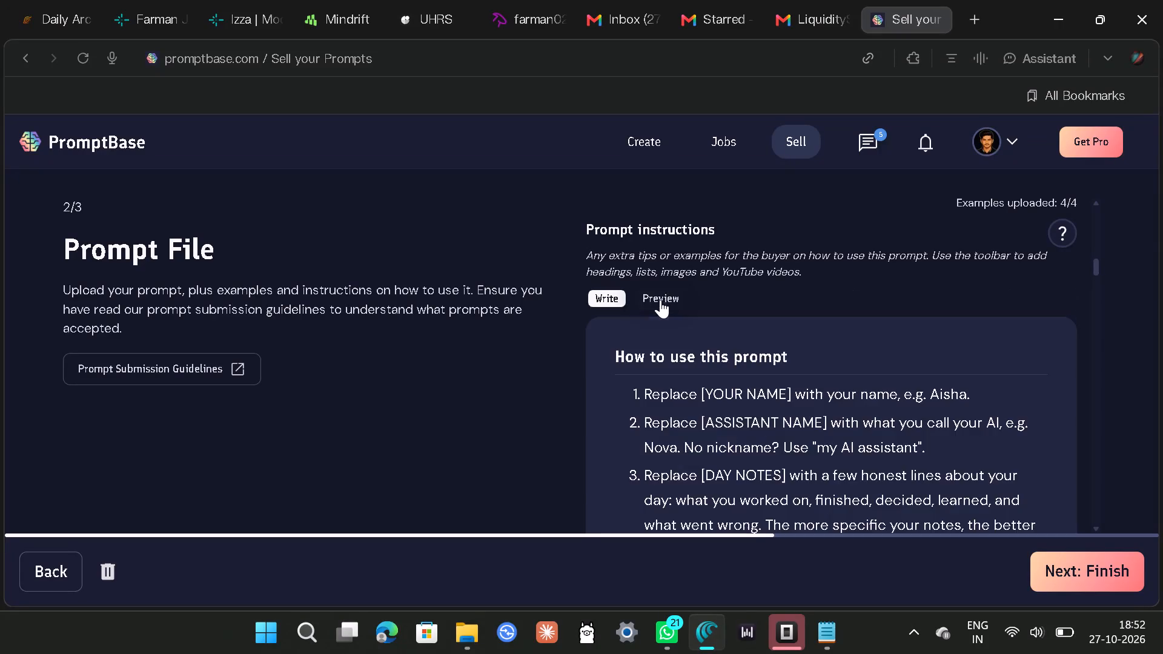
scroll(742, 369, "down", 5)
scroll(742, 369, "up", 1)
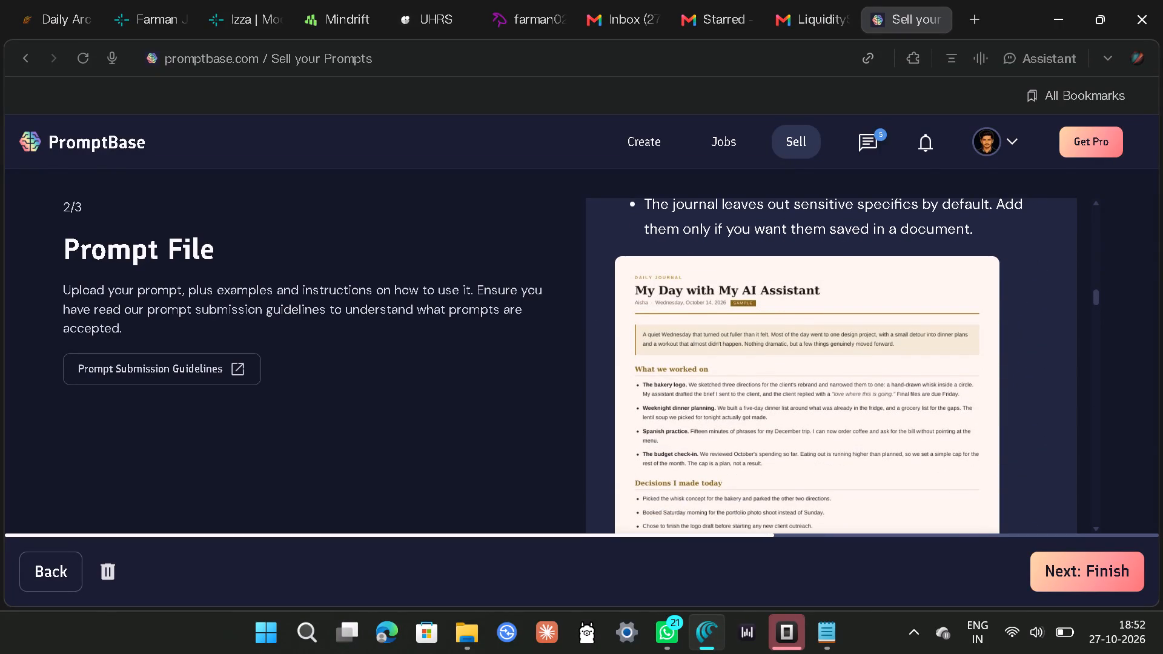
left_click(823, 333)
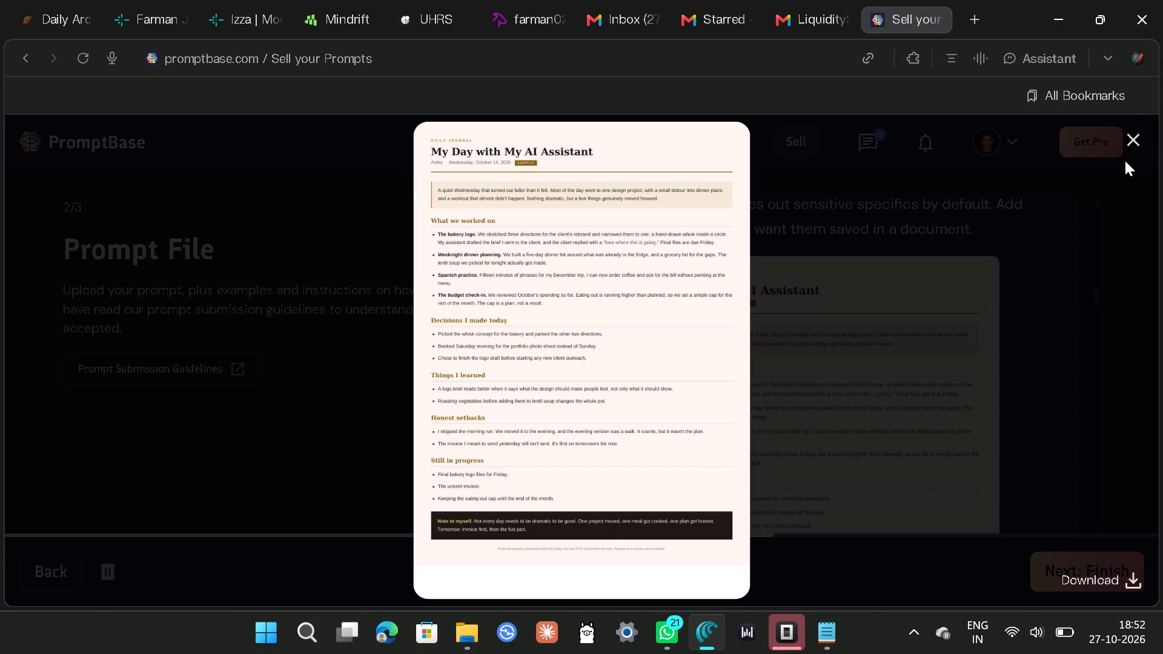
left_click(1138, 131)
scroll(964, 336, "down", 2)
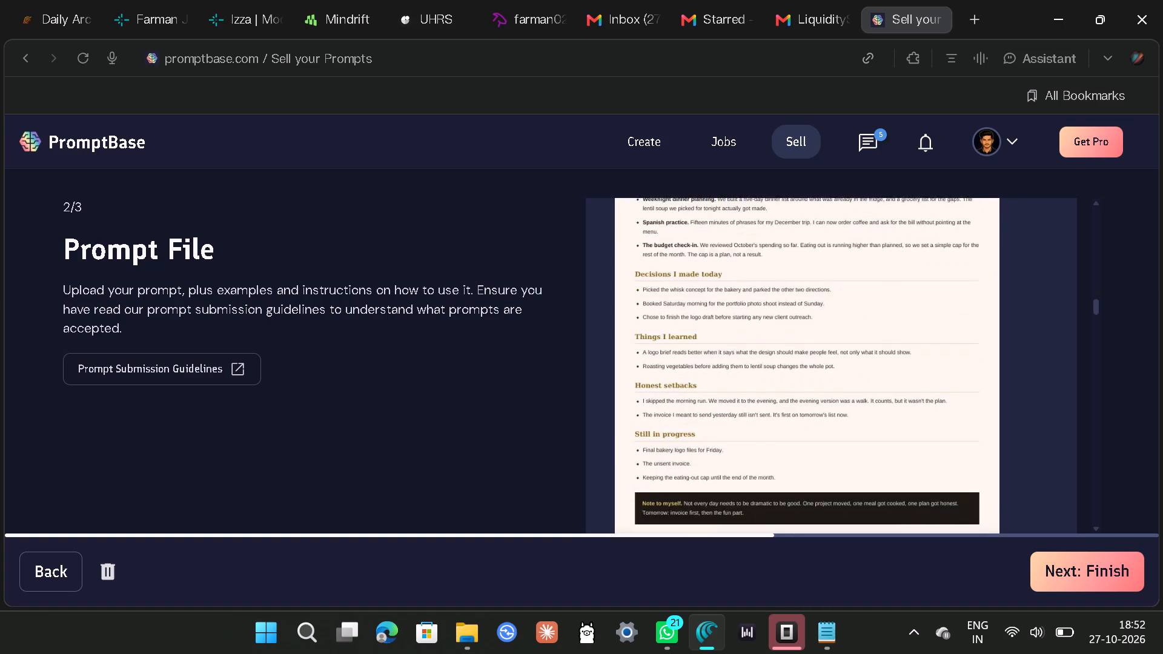
scroll(964, 336, "up", 2)
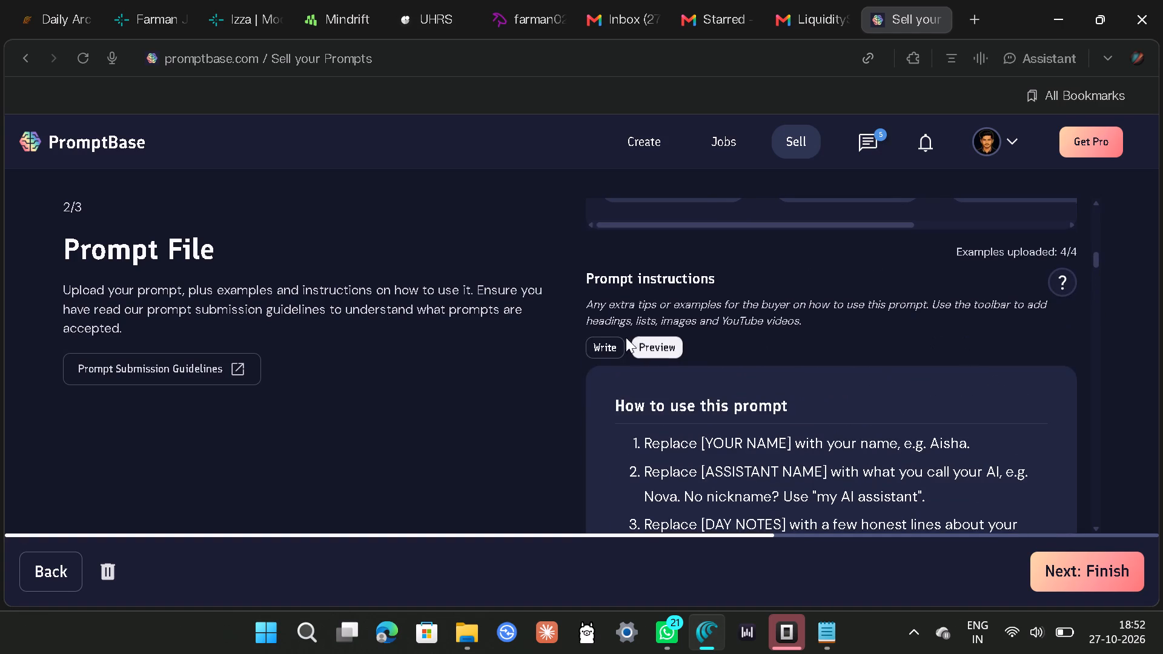
left_click(606, 345)
scroll(739, 429, "down", 4)
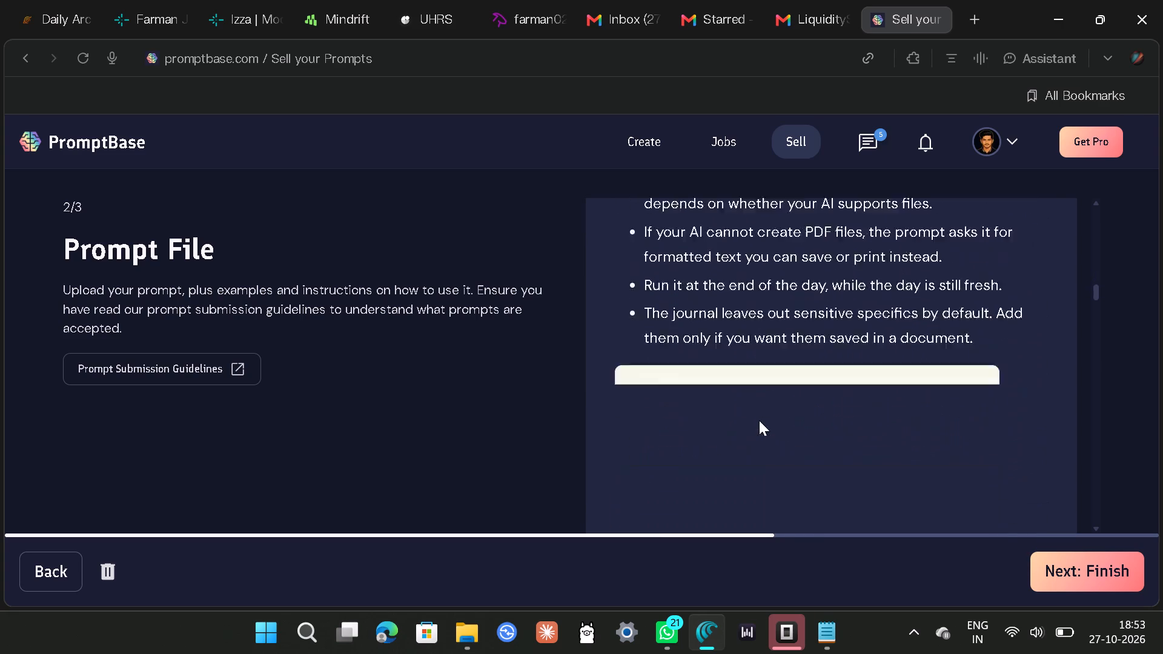
scroll(759, 420, "down", 5)
scroll(759, 420, "up", 1)
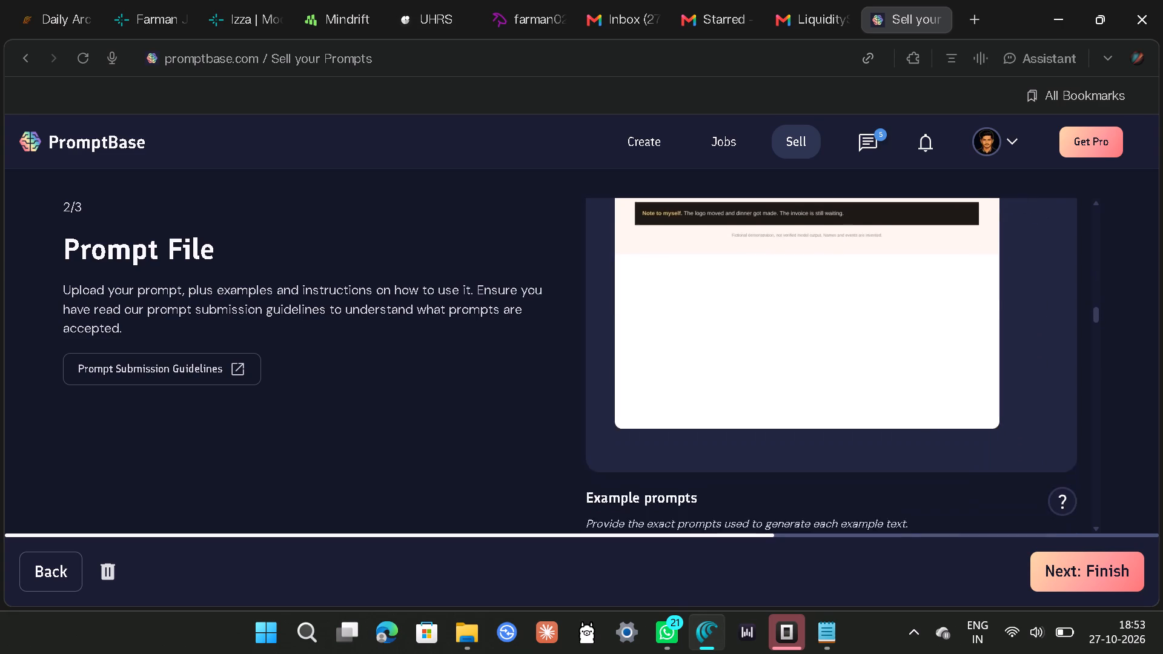
scroll(759, 420, "up", 3)
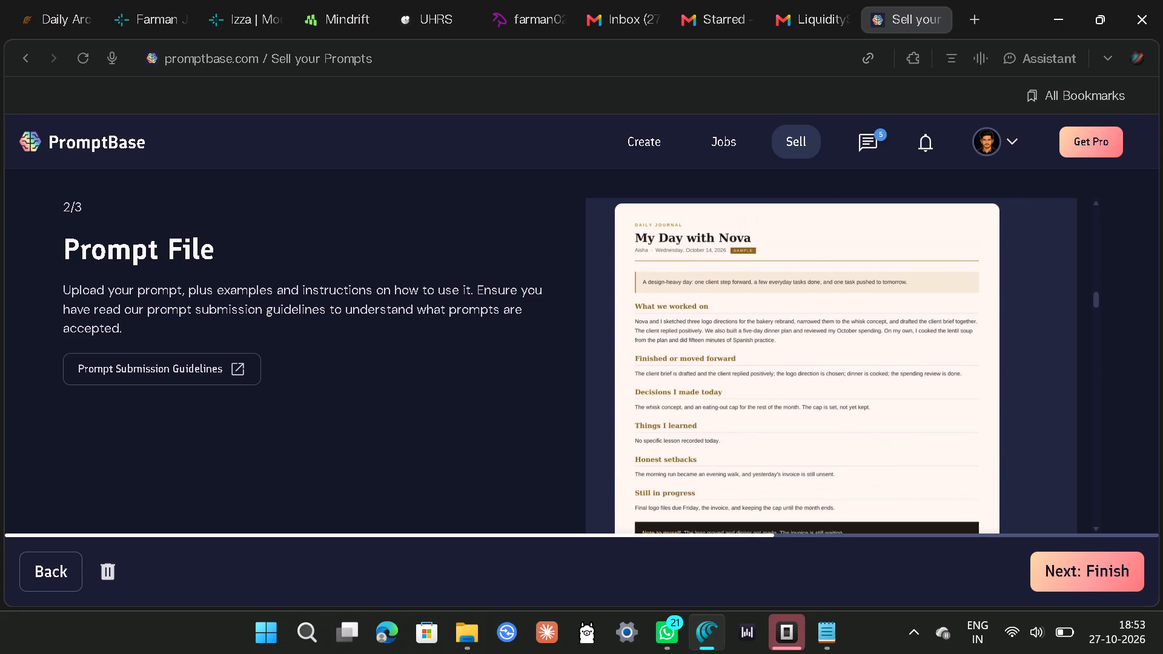
scroll(759, 420, "up", 3)
scroll(759, 420, "down", 2)
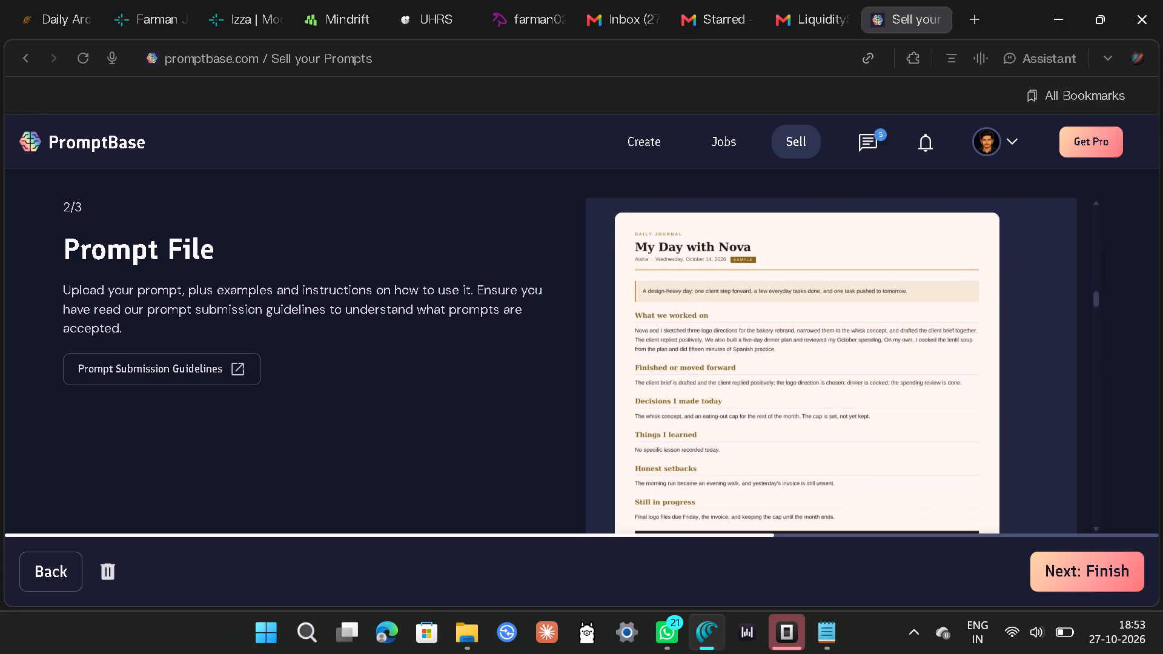
scroll(759, 420, "down", 1)
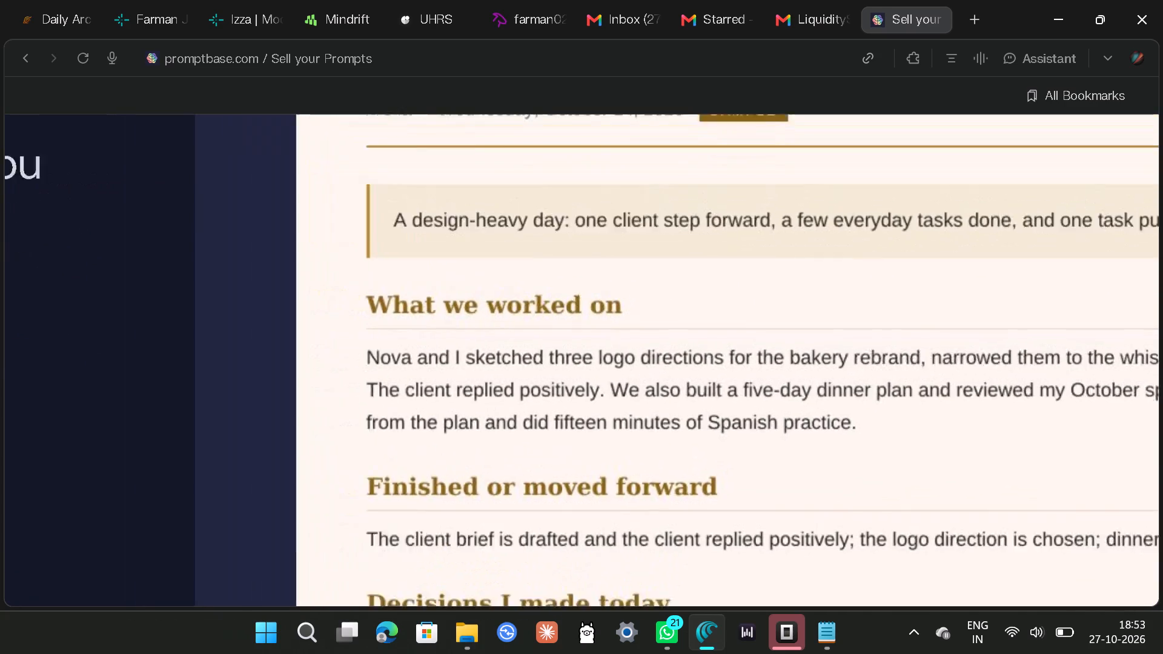
scroll(845, 366, "down", 2)
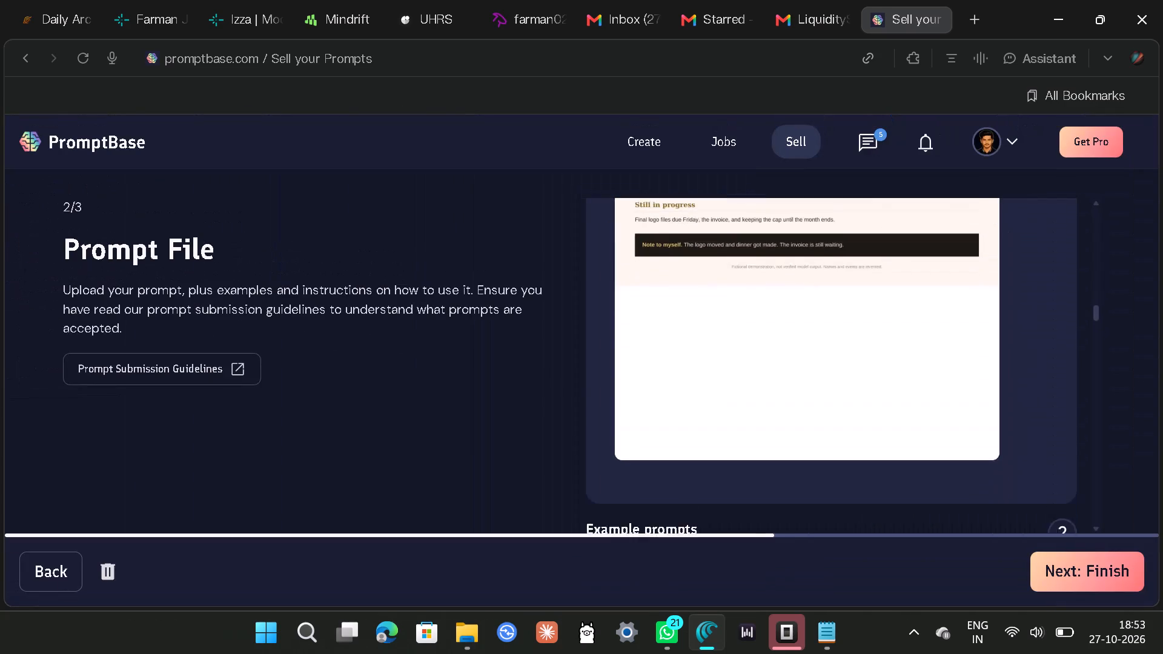
Look over the rest of the Prompt File page and proceed to the Finish stage of the listing.
scroll(845, 366, "down", 1)
scroll(845, 366, "up", 4)
scroll(845, 366, "down", 1)
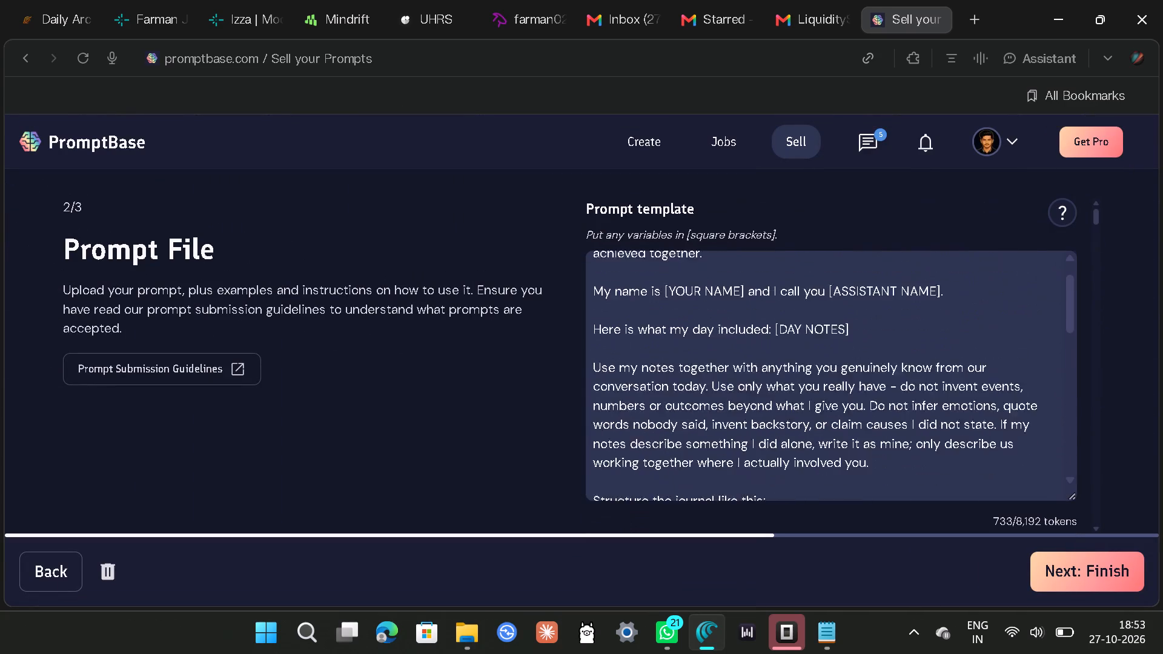
scroll(845, 366, "down", 9)
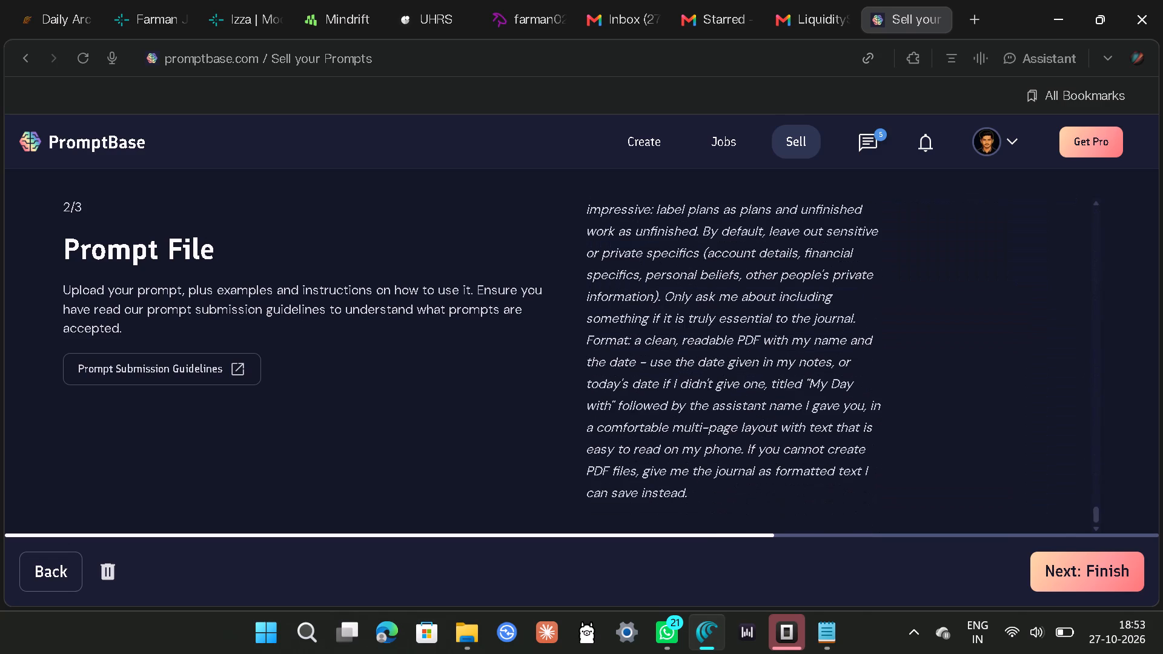
scroll(845, 366, "down", 3)
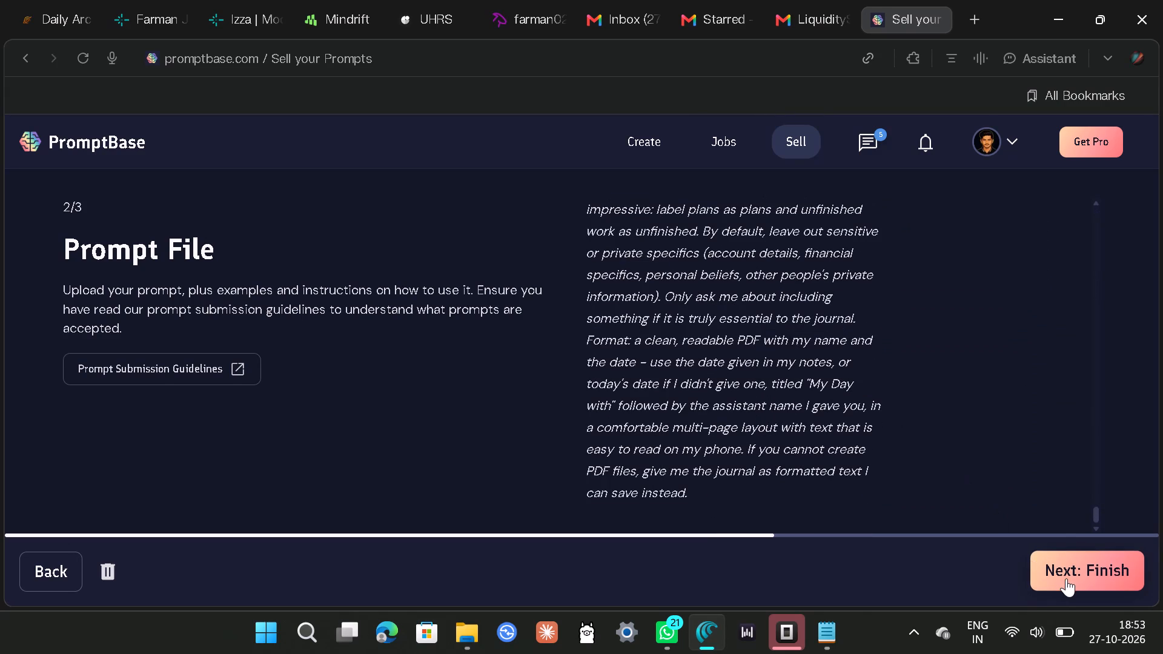
left_click(1066, 578)
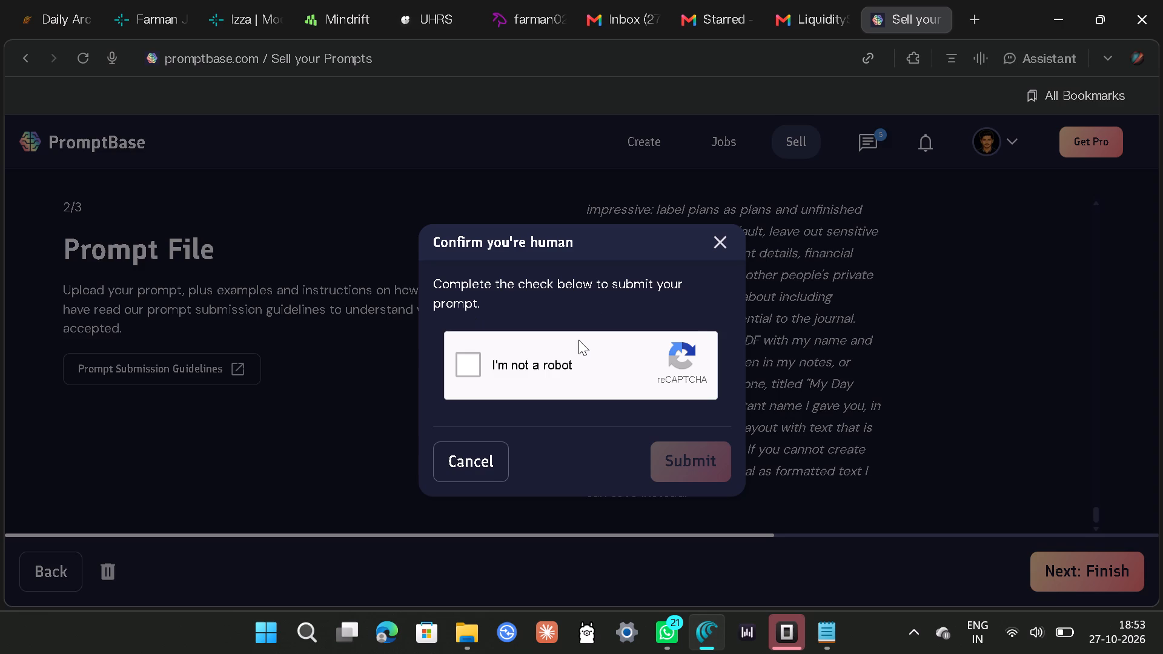
Complete the human verification by selecting the squares that contain stairs, and submit the prompt for review.
left_click(471, 362)
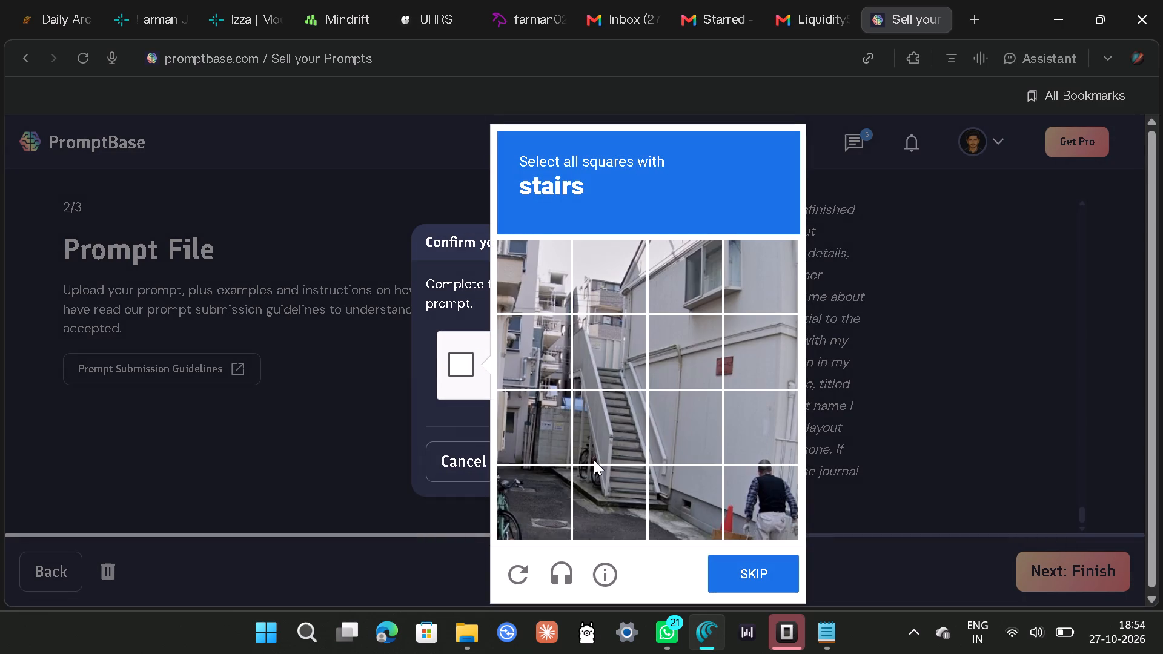
left_click(618, 417)
left_click(610, 357)
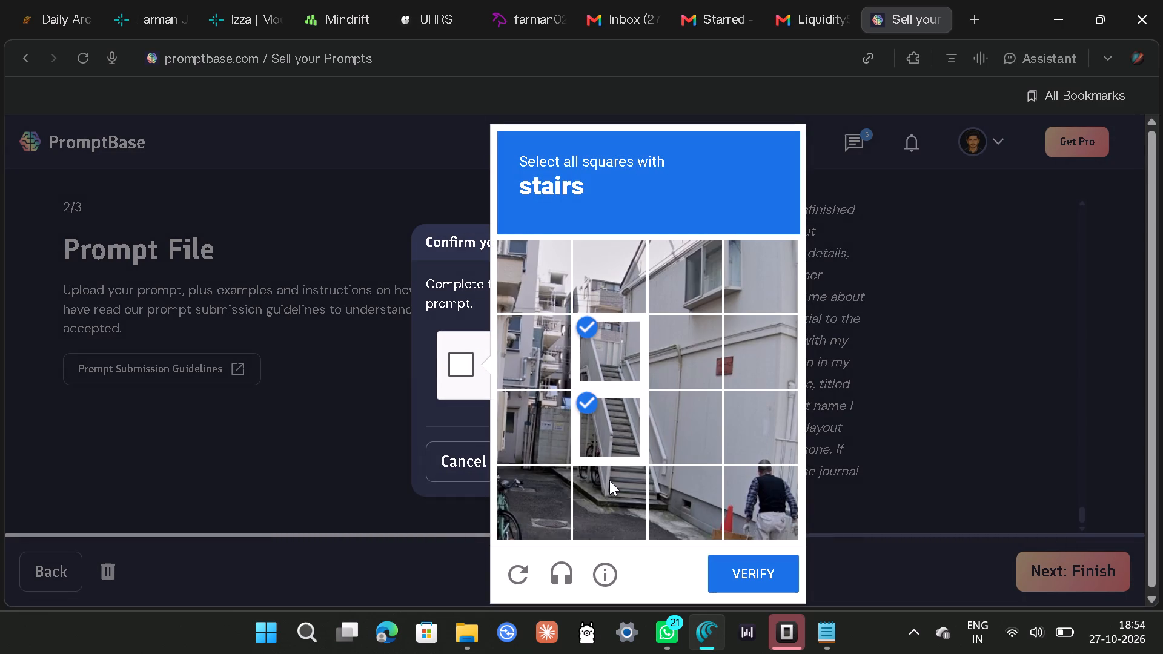
left_click(611, 514)
left_click(674, 506)
left_click(664, 448)
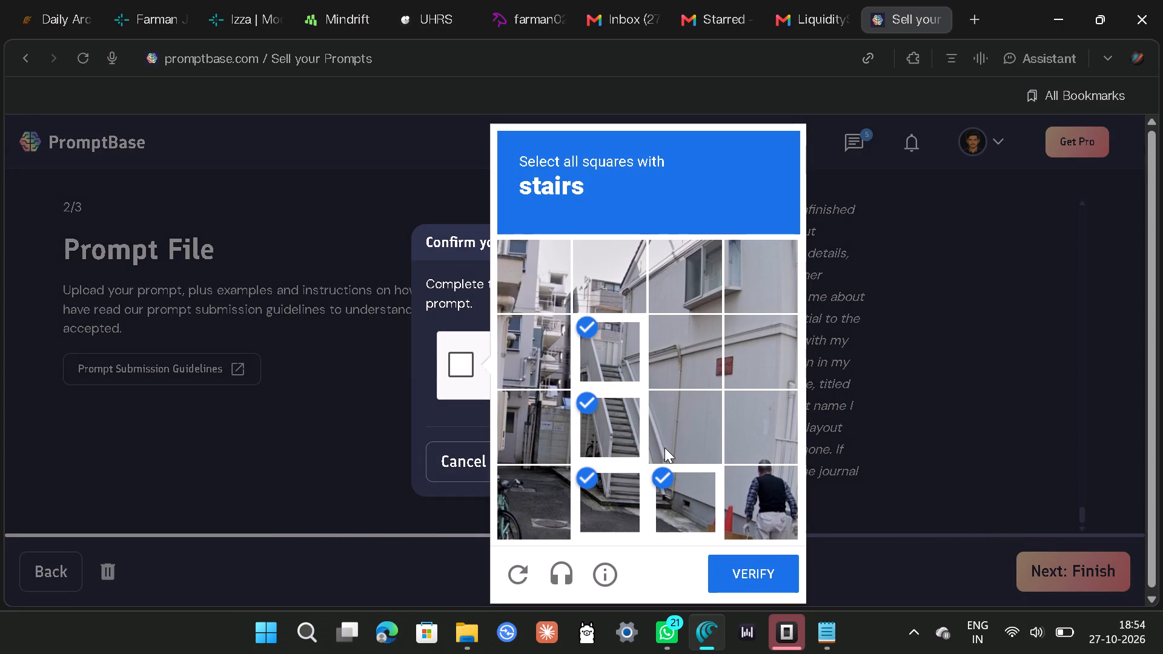
left_click(759, 566)
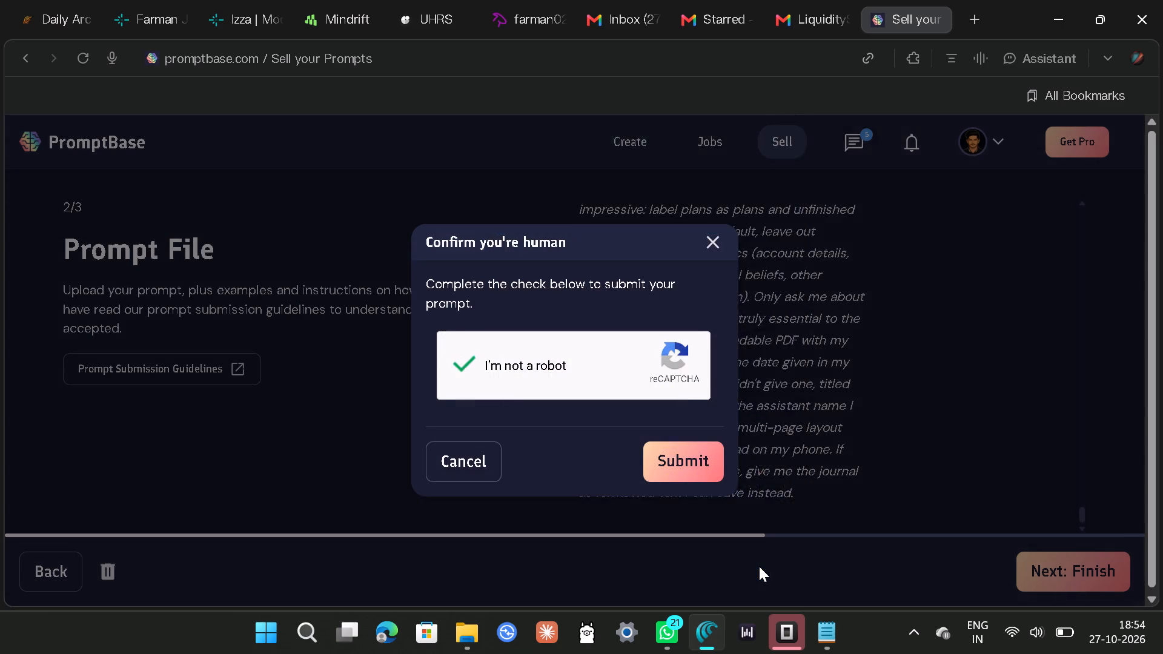
left_click(679, 475)
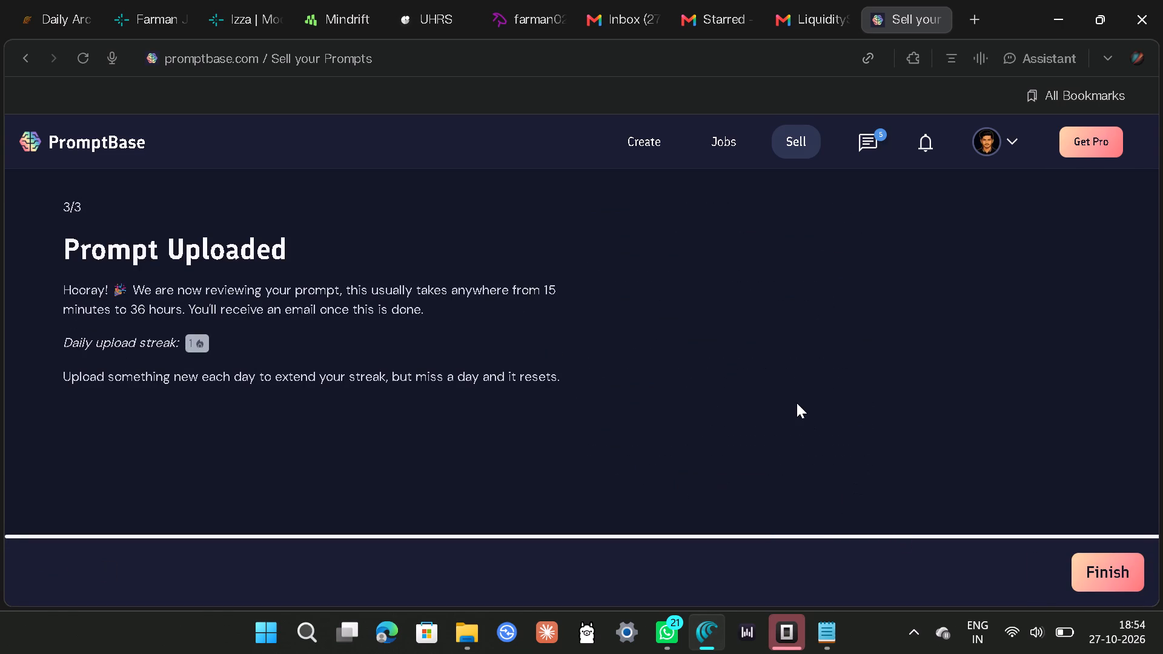
Capture a rectangular screenshot of the full-width Prompt Uploaded page, from the PromptBase header down to the bottom bar.
key("shift+super+s")
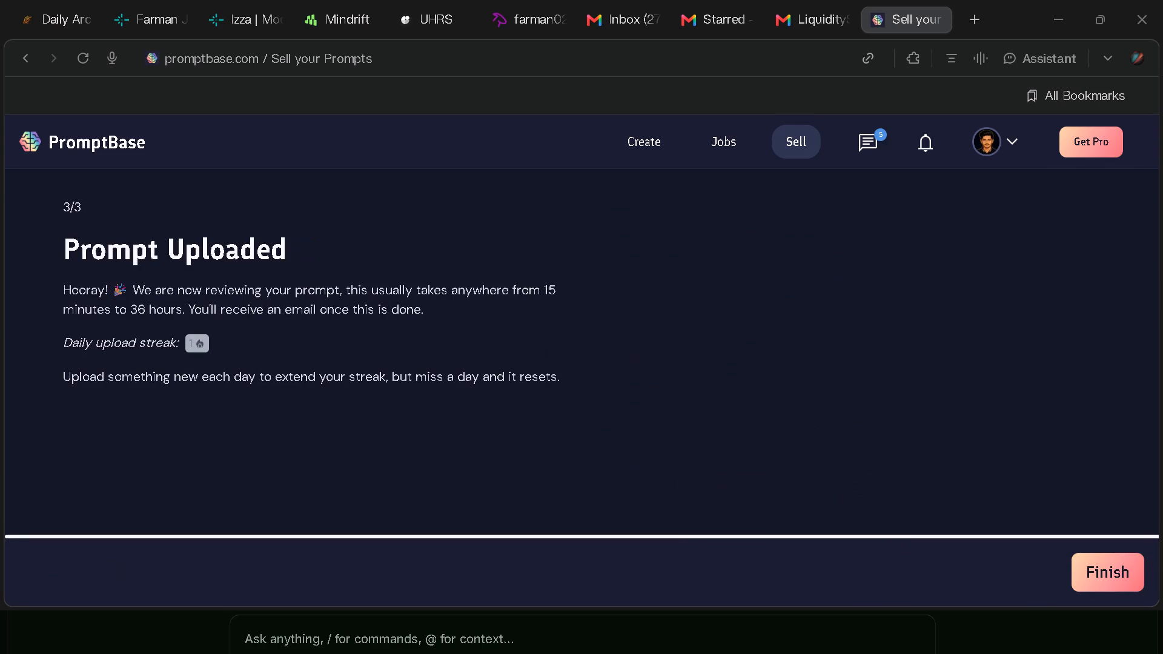
left_click_drag(0, 114, 639, 599)
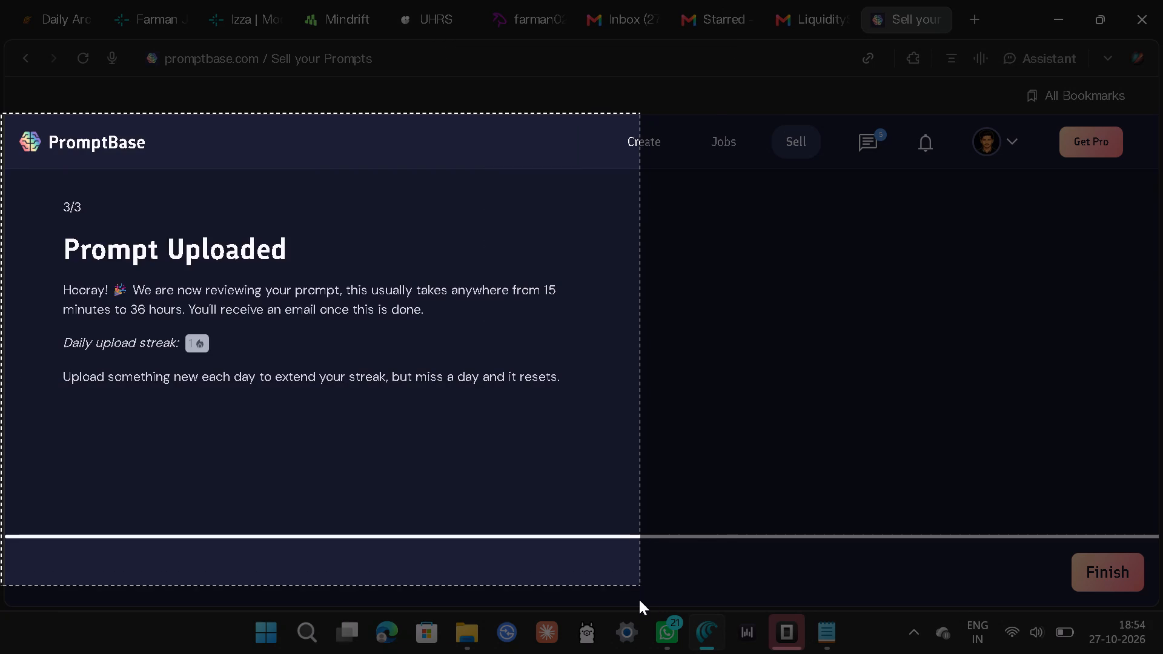
left_click_drag(639, 599, 988, 604)
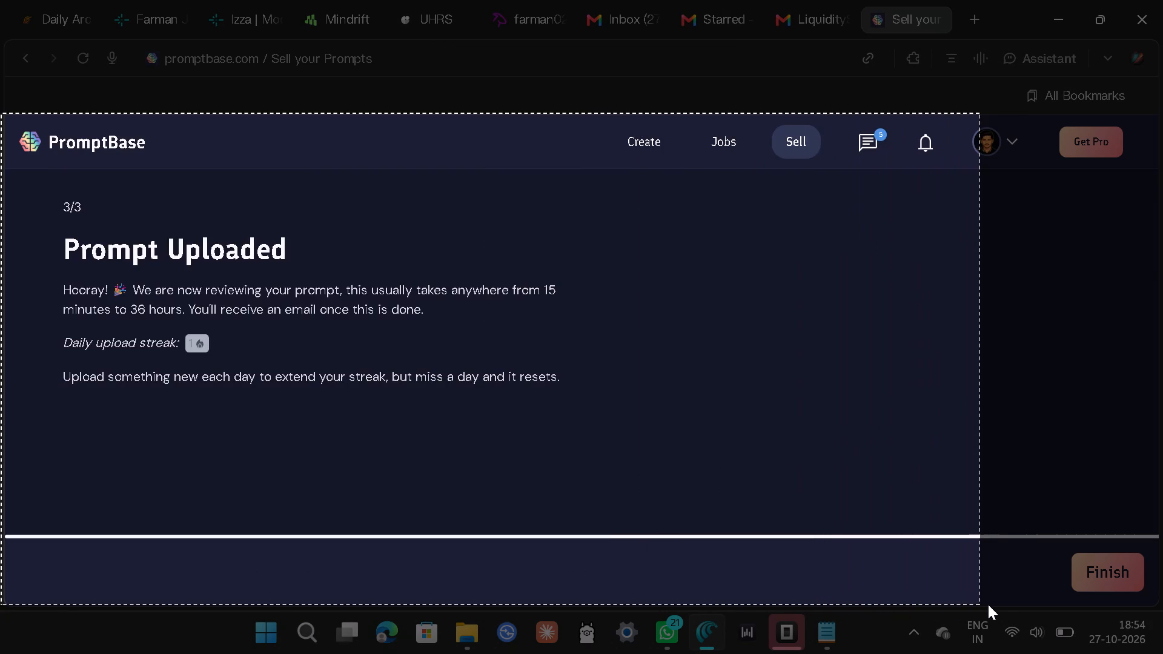
left_click_drag(988, 604, 1162, 606)
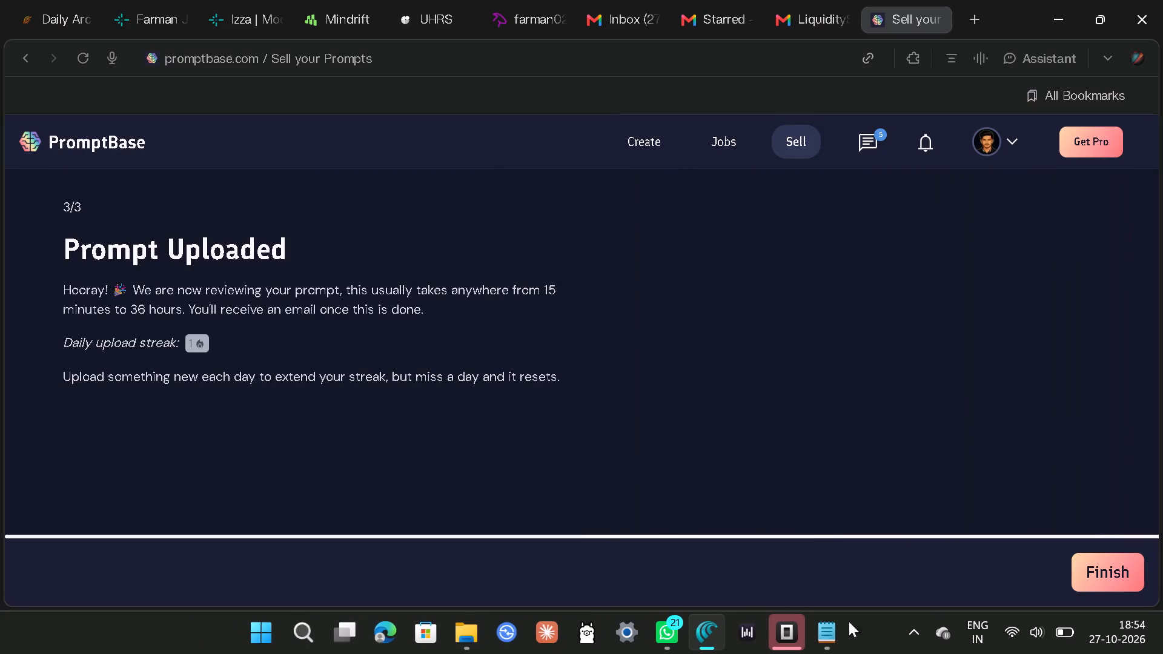
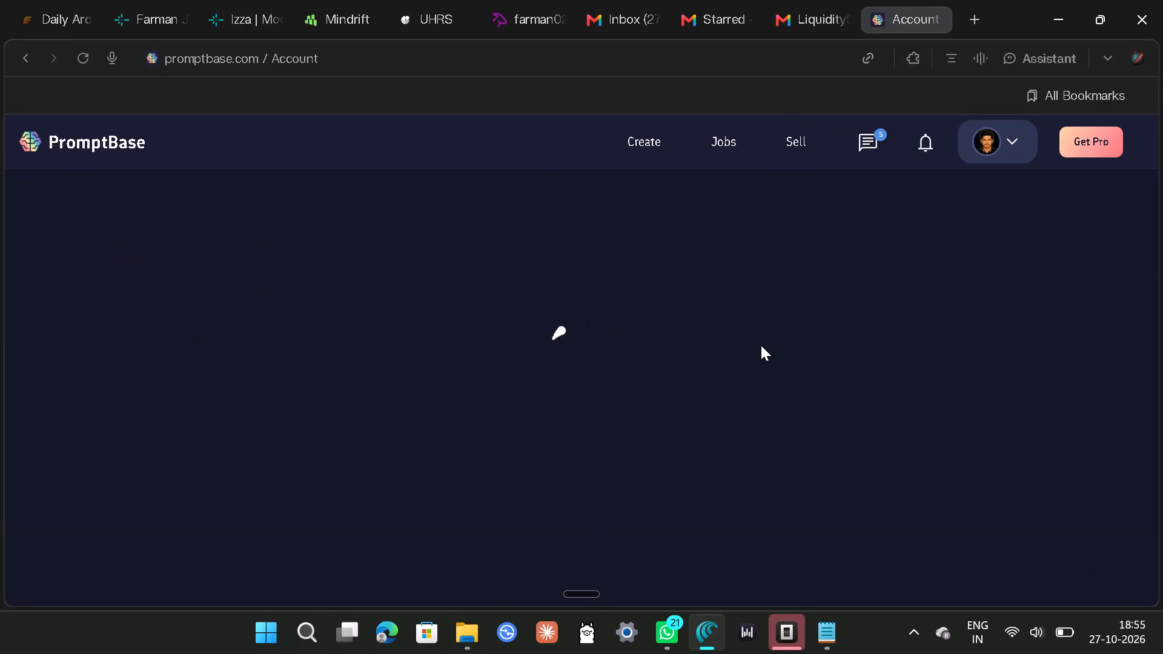
Look through the account's Prompts page, checking the Daily Journal Pdf Generator listing and the earlier prompts below it.
scroll(497, 430, "down", 1)
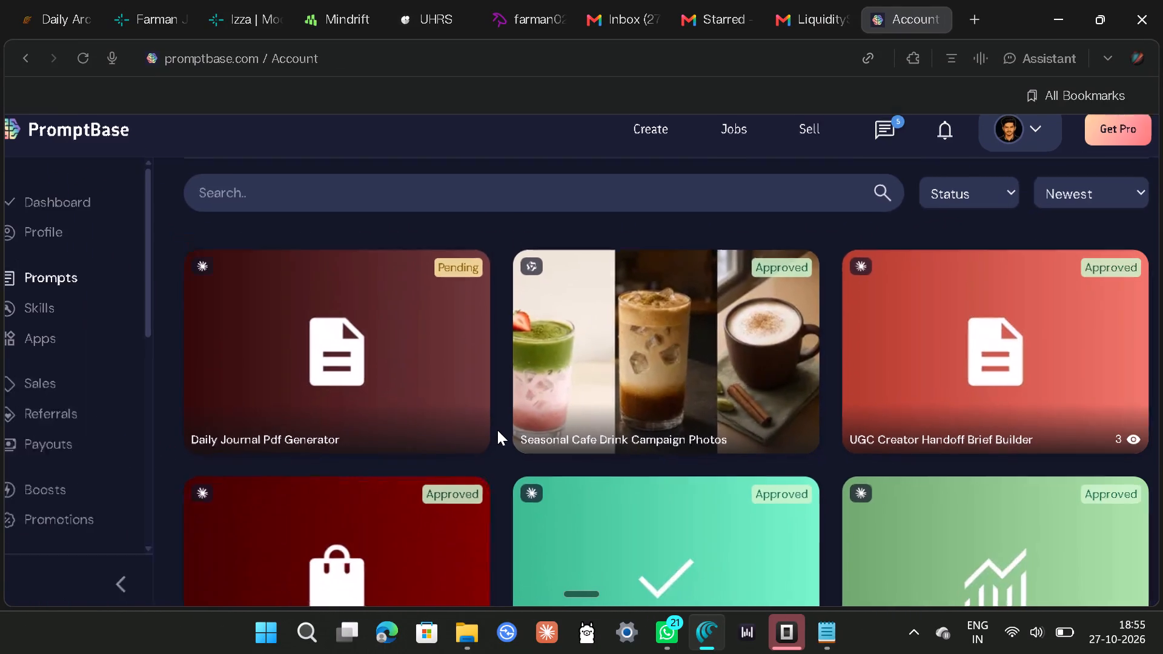
scroll(497, 430, "down", 4)
scroll(497, 430, "up", 6)
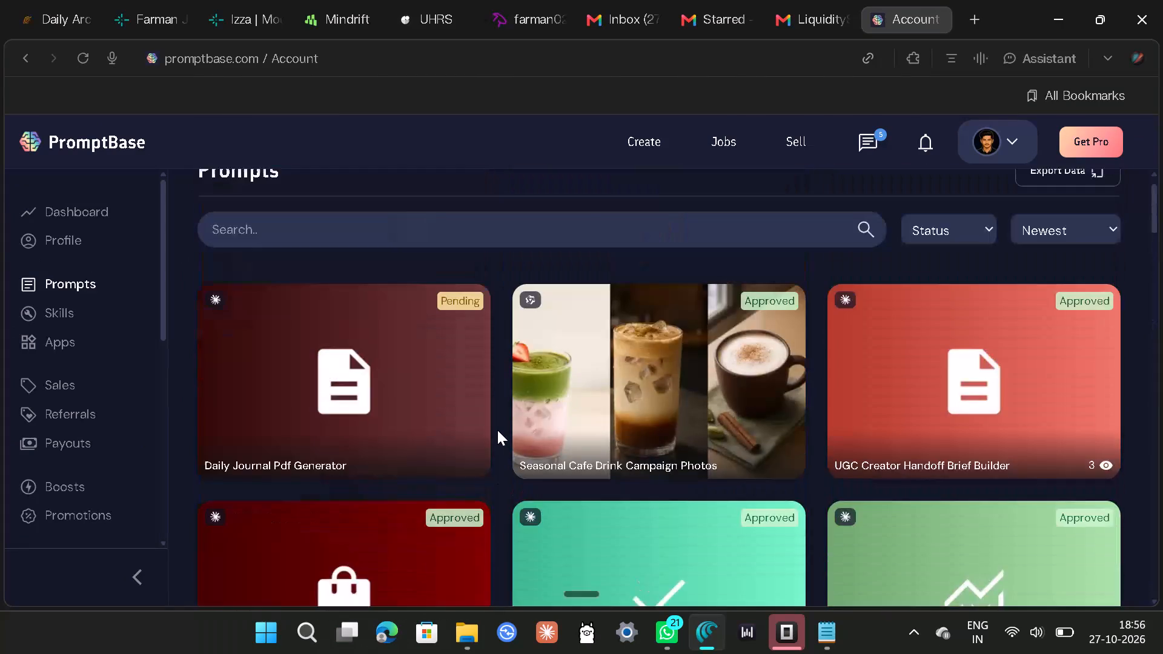
scroll(497, 430, "down", 7)
scroll(497, 430, "up", 7)
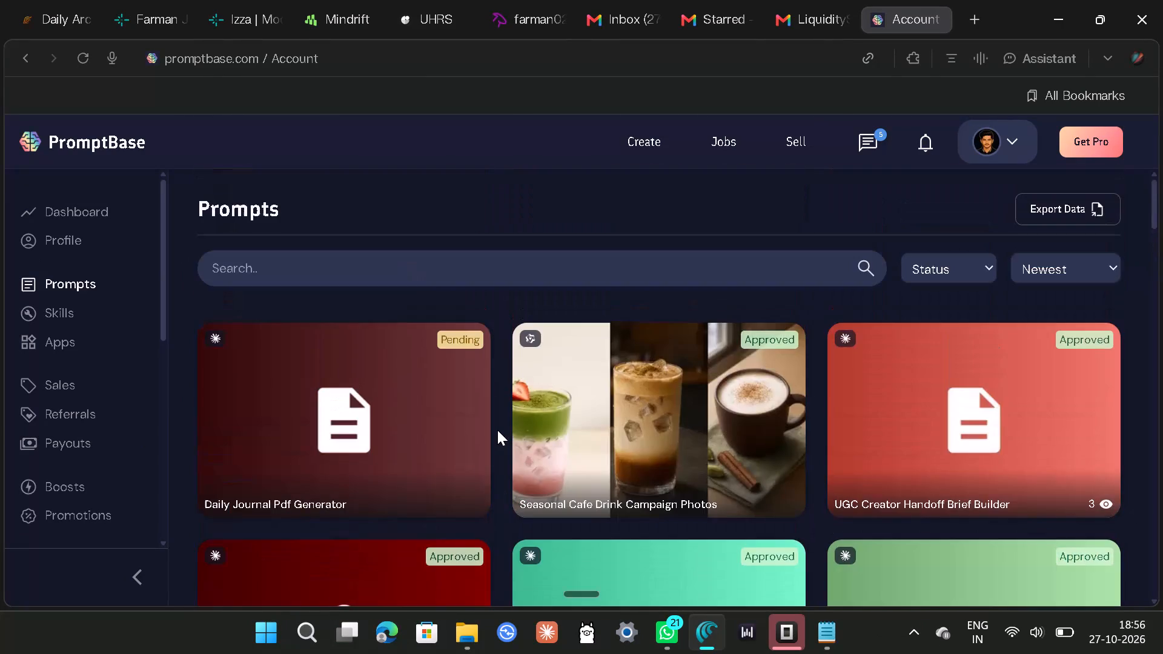
scroll(497, 430, "down", 5)
scroll(497, 430, "up", 4)
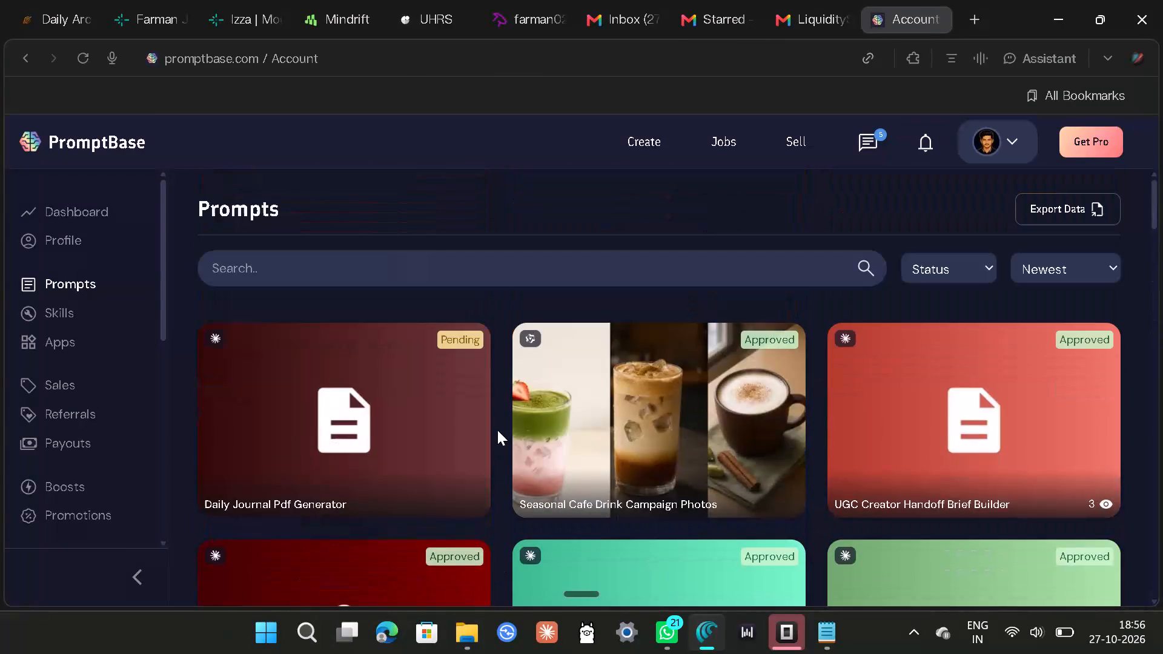
scroll(497, 430, "right", 2)
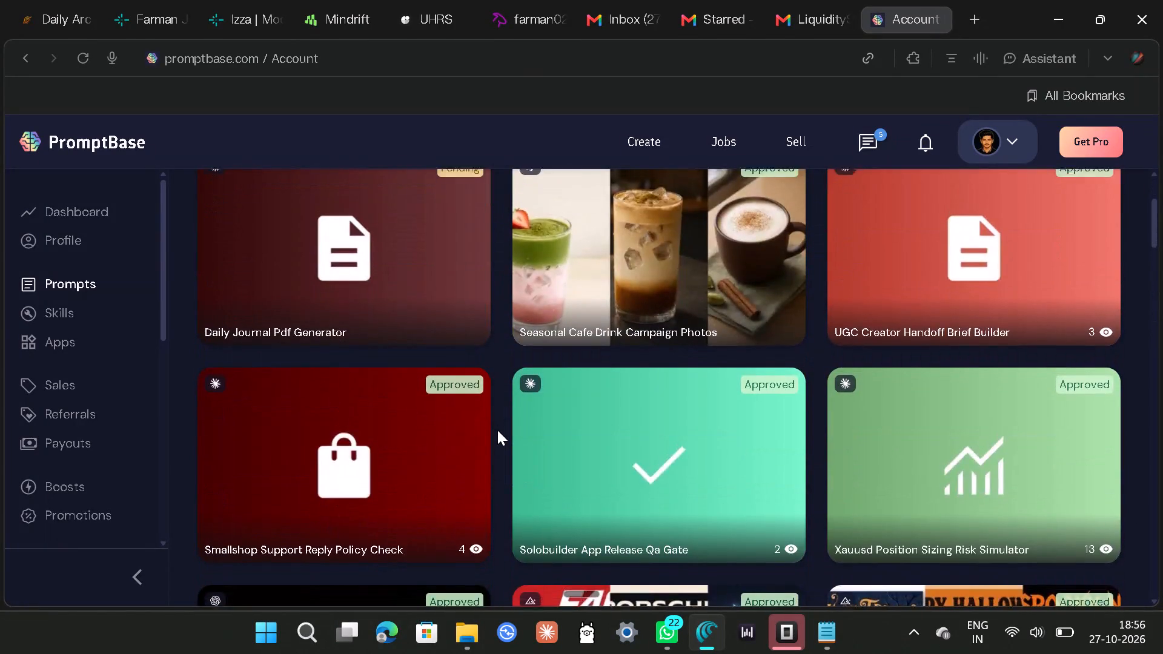
scroll(497, 430, "right", 1)
scroll(497, 430, "down", 2)
scroll(497, 430, "up", 1)
scroll(497, 430, "down", 1)
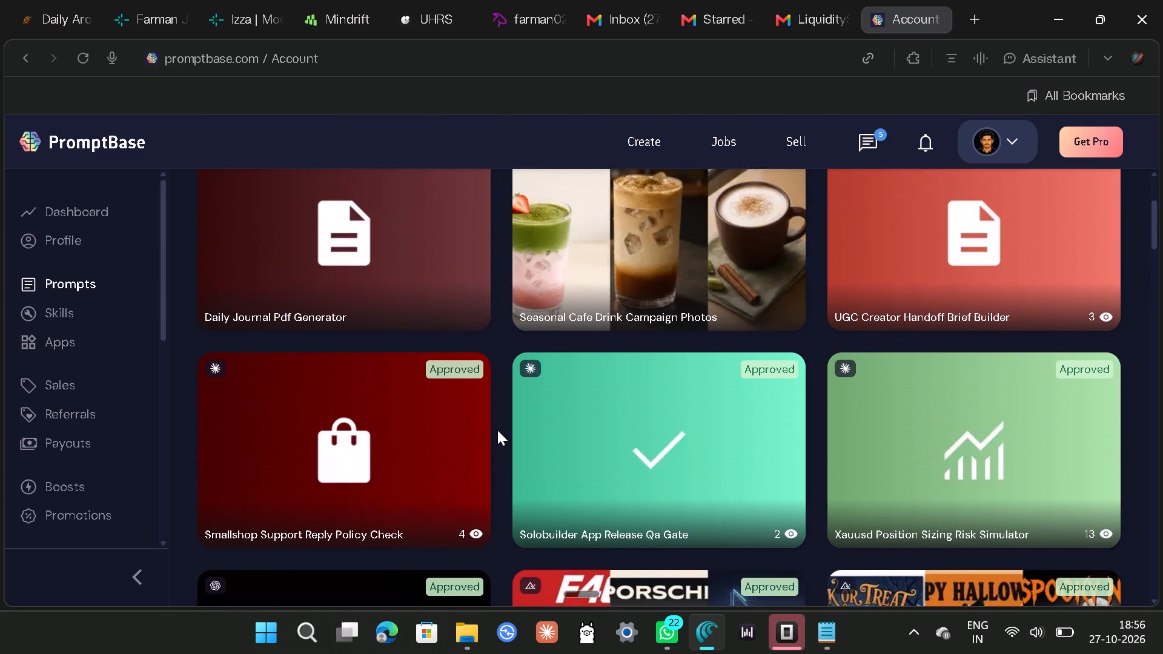
scroll(497, 430, "down", 1)
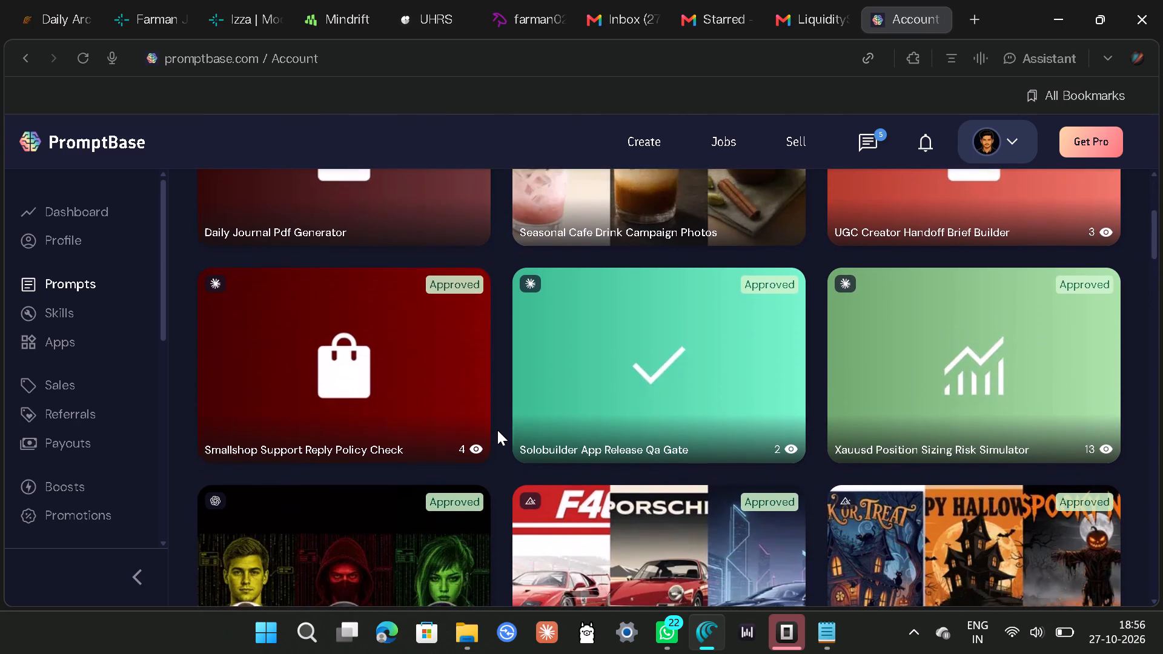
scroll(497, 430, "down", 5)
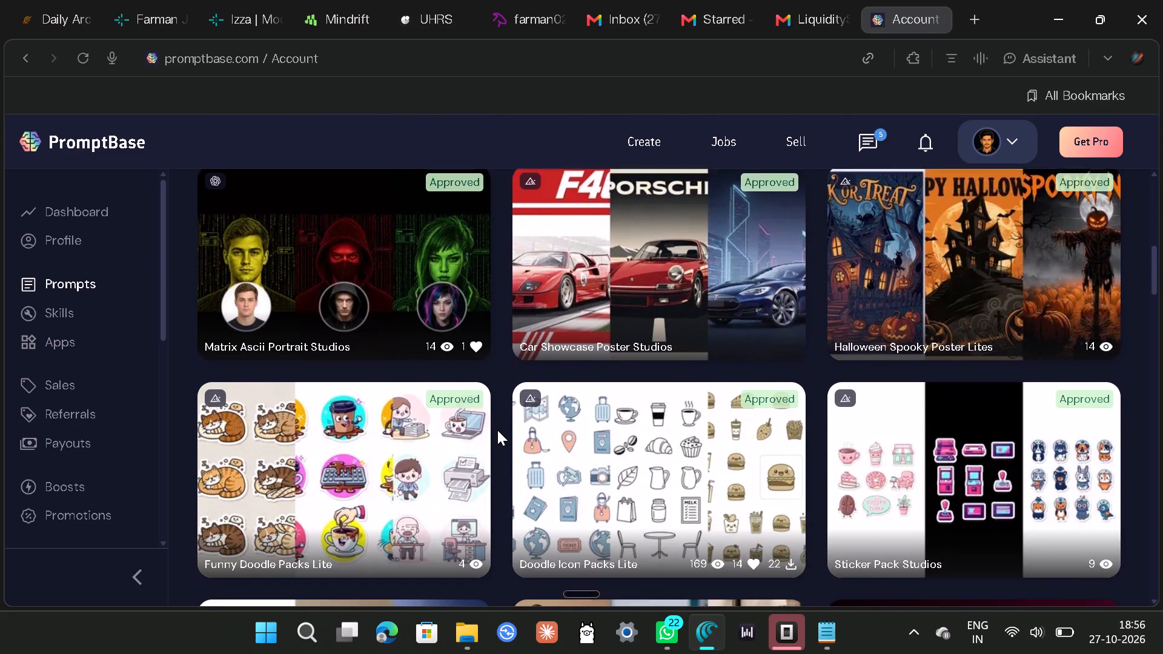
scroll(497, 430, "down", 5)
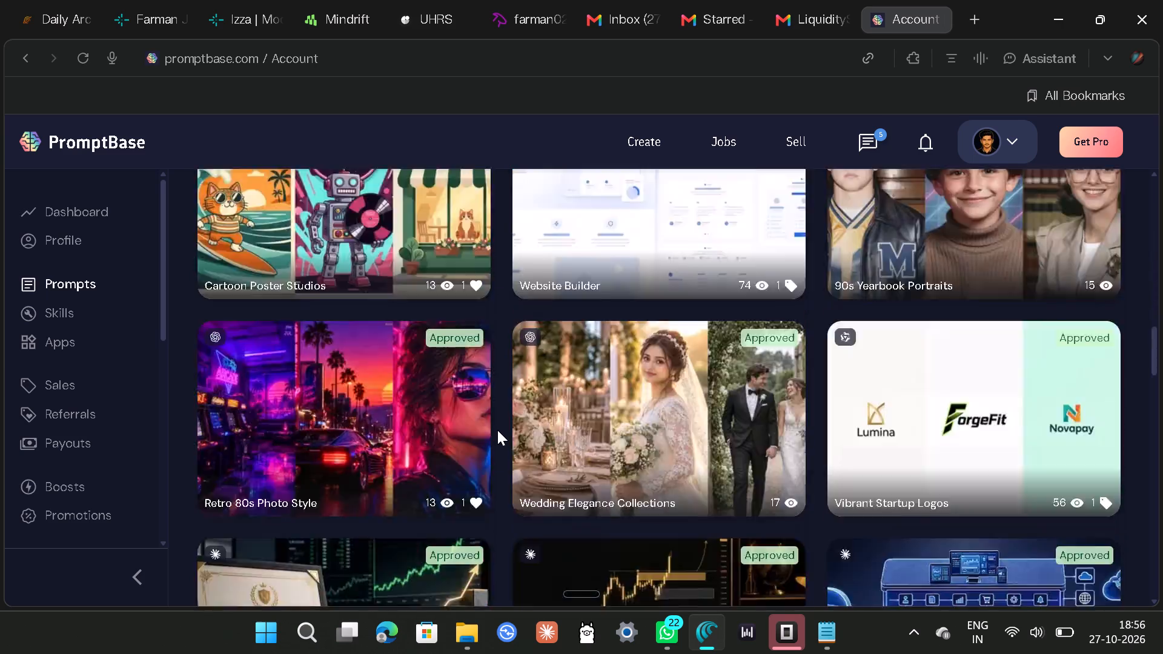